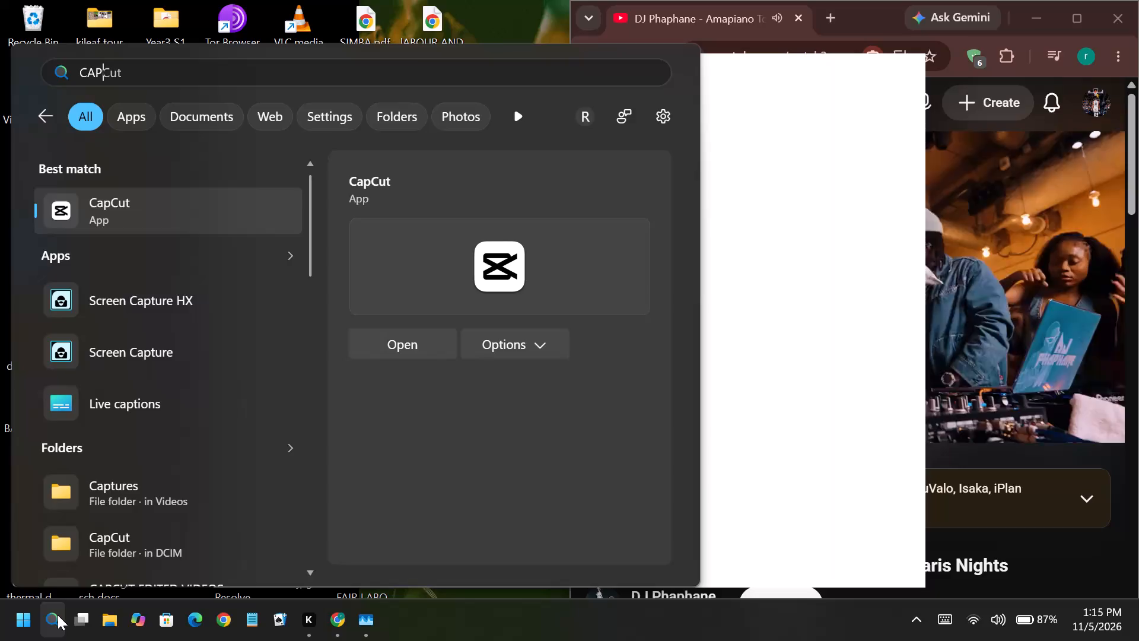
Launch CapCut and create a new video project.
key(Return)
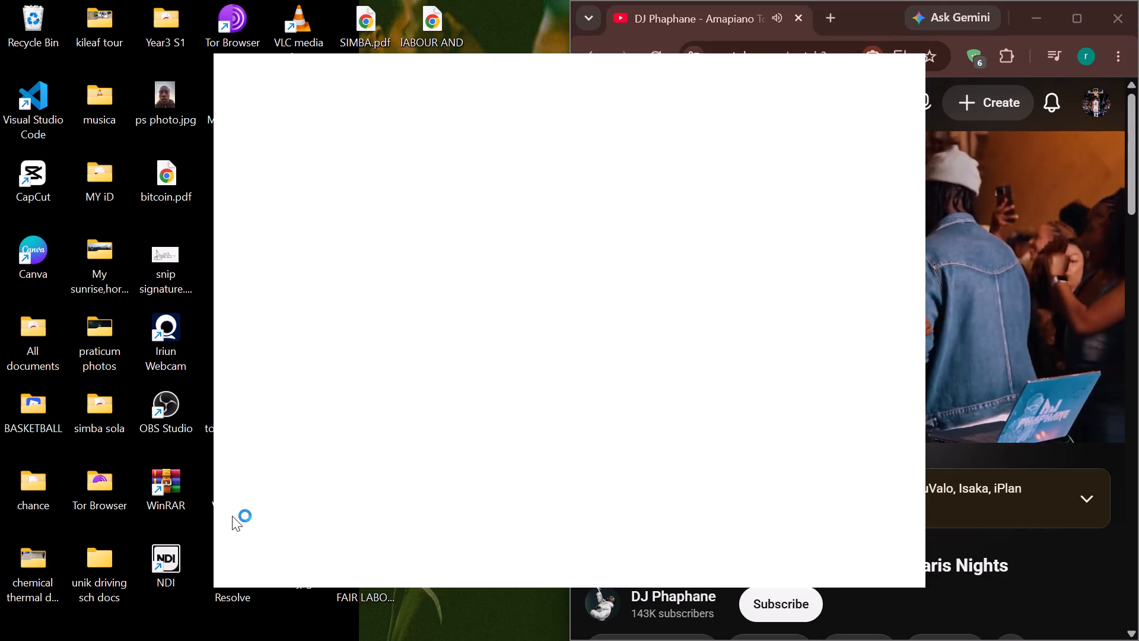
click(857, 20)
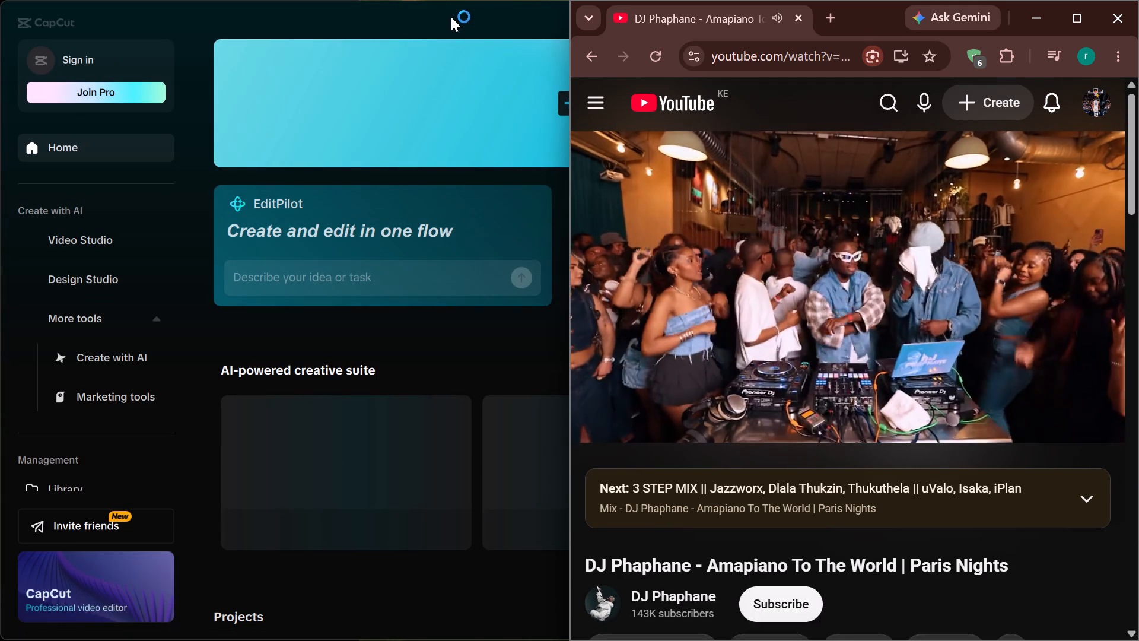
click(451, 17)
click(548, 114)
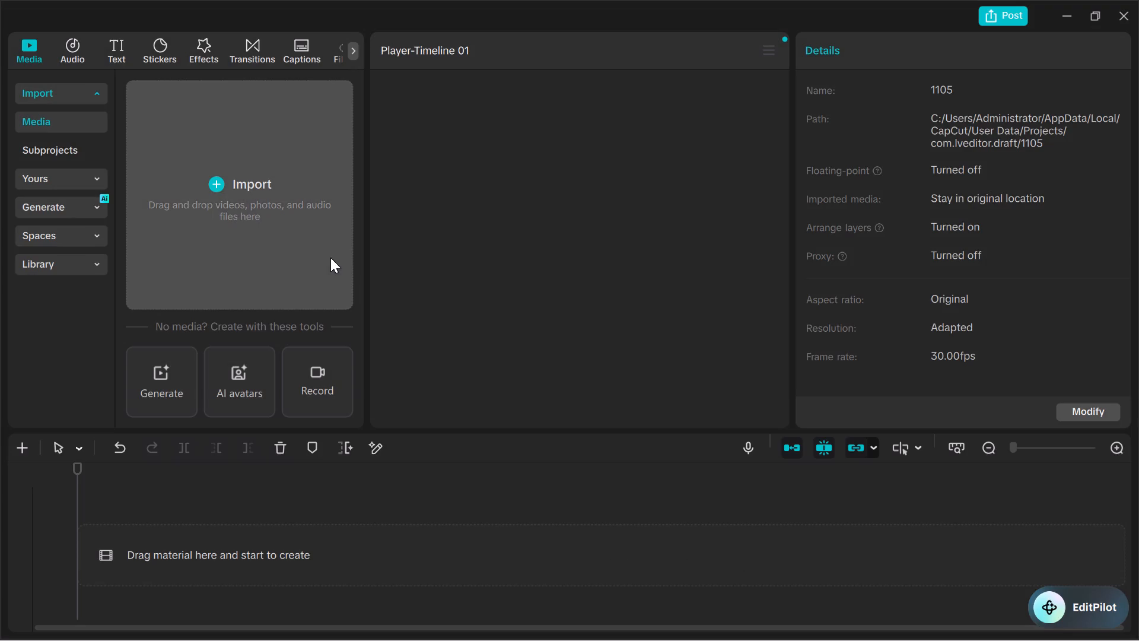
Start importing media from the device and browse to the Videos folder.
click(174, 183)
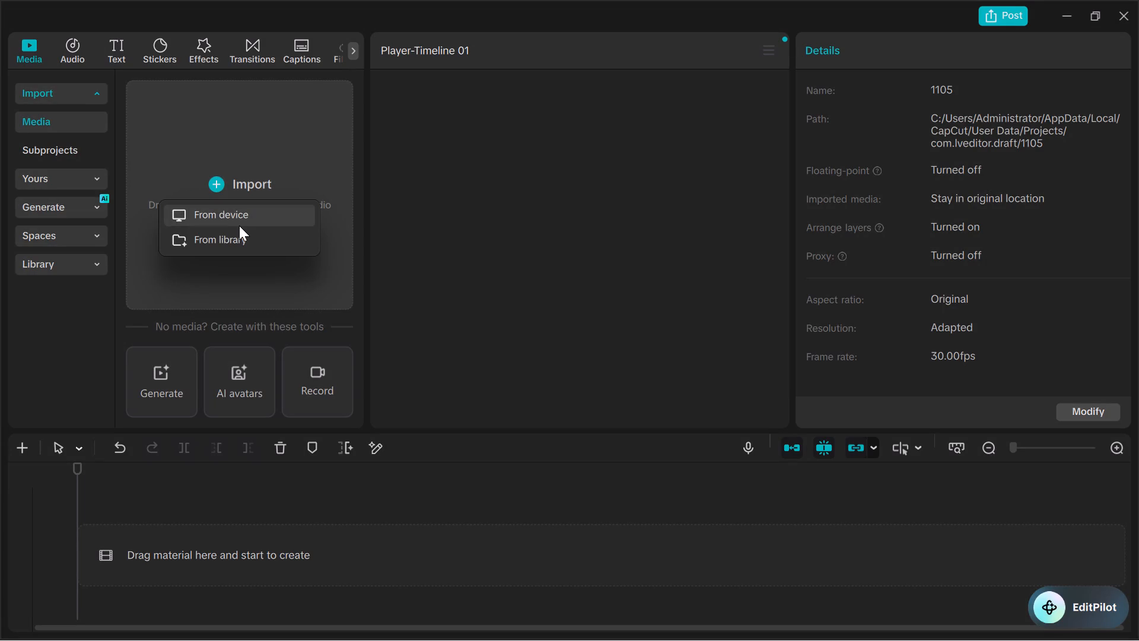
click(239, 226)
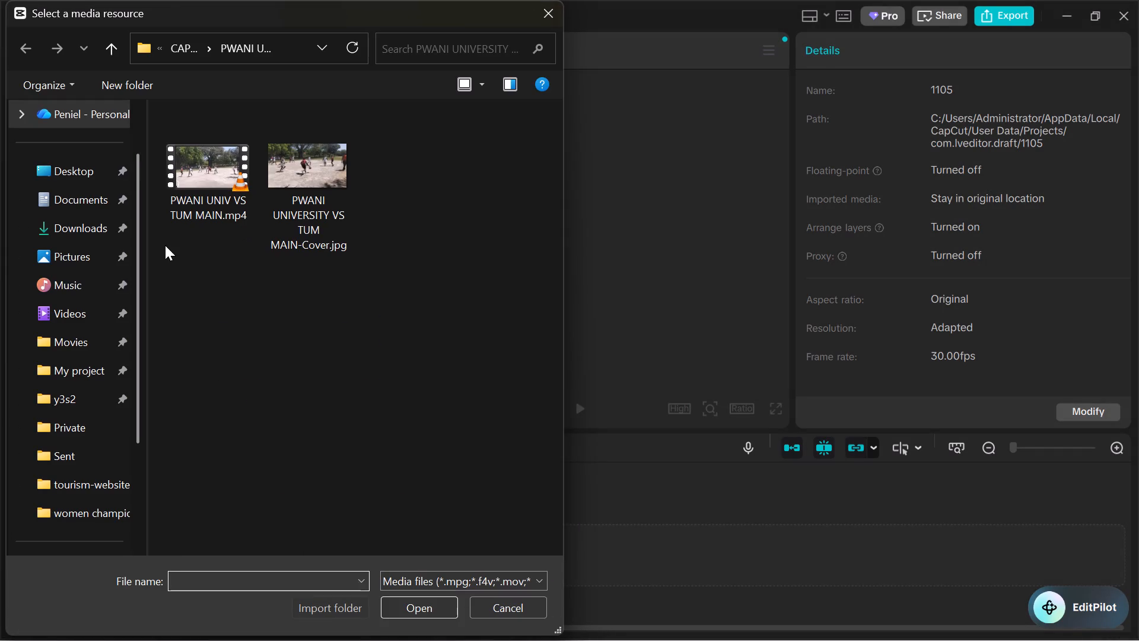
click(91, 319)
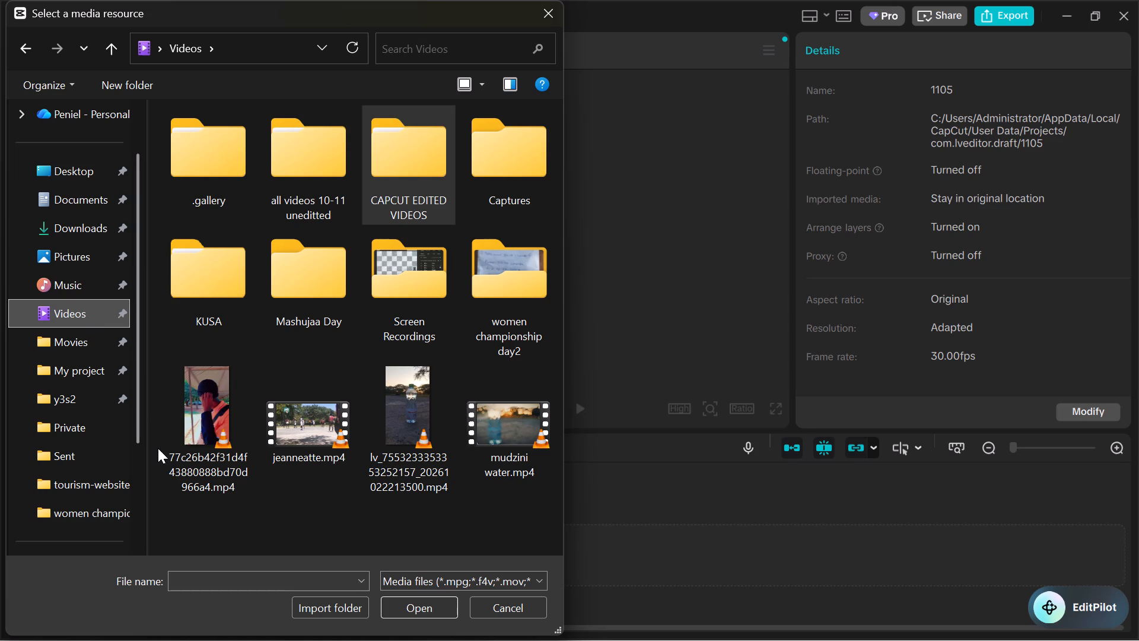
Look through the subfolders and clips in the Videos folder for footage to import.
scroll(187, 399, down, 1)
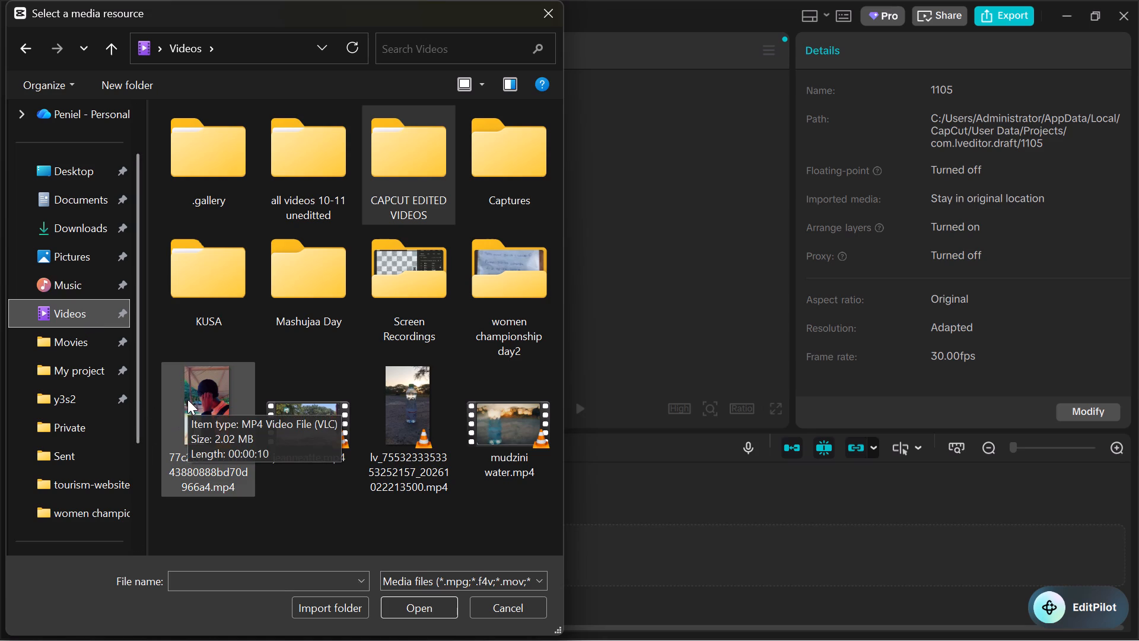
scroll(187, 399, down, 10)
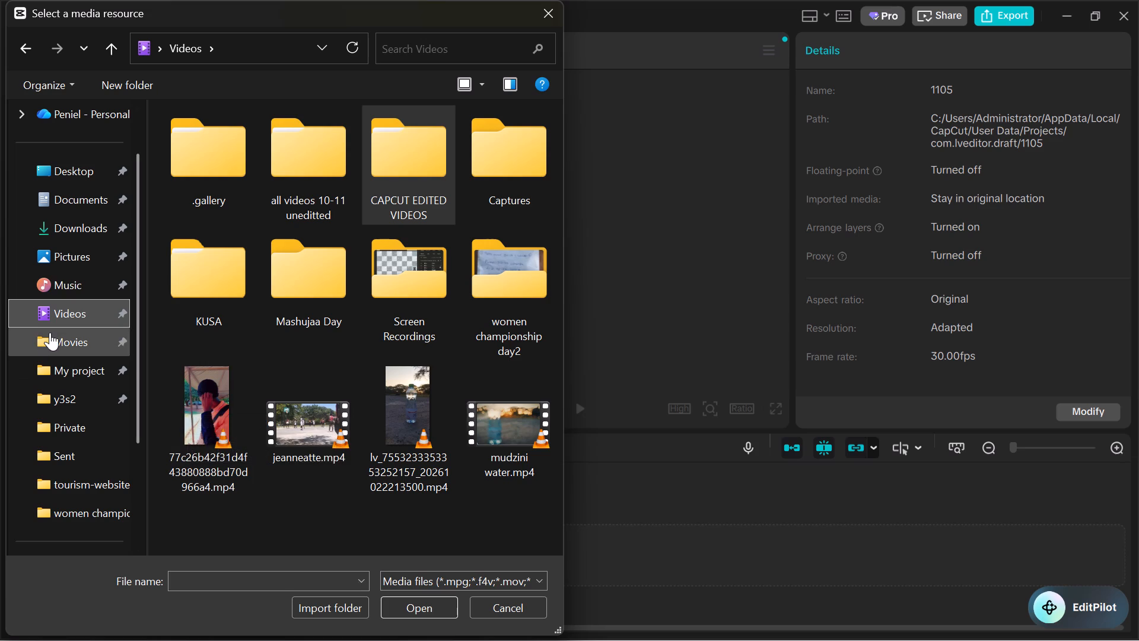
scroll(396, 372, down, 1)
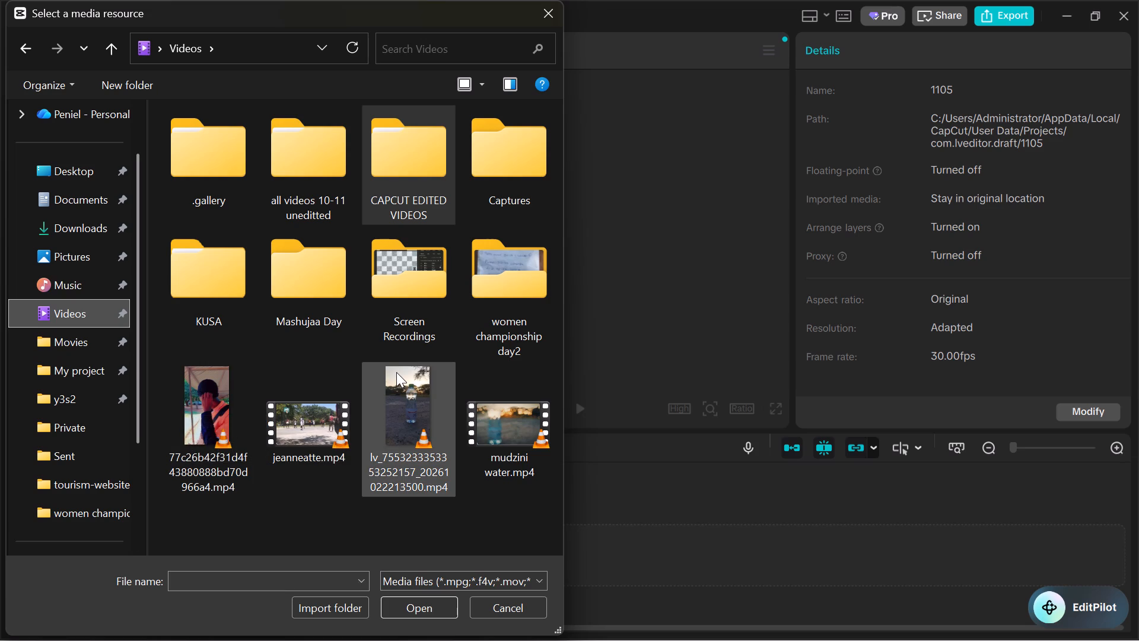
scroll(396, 372, up, 1)
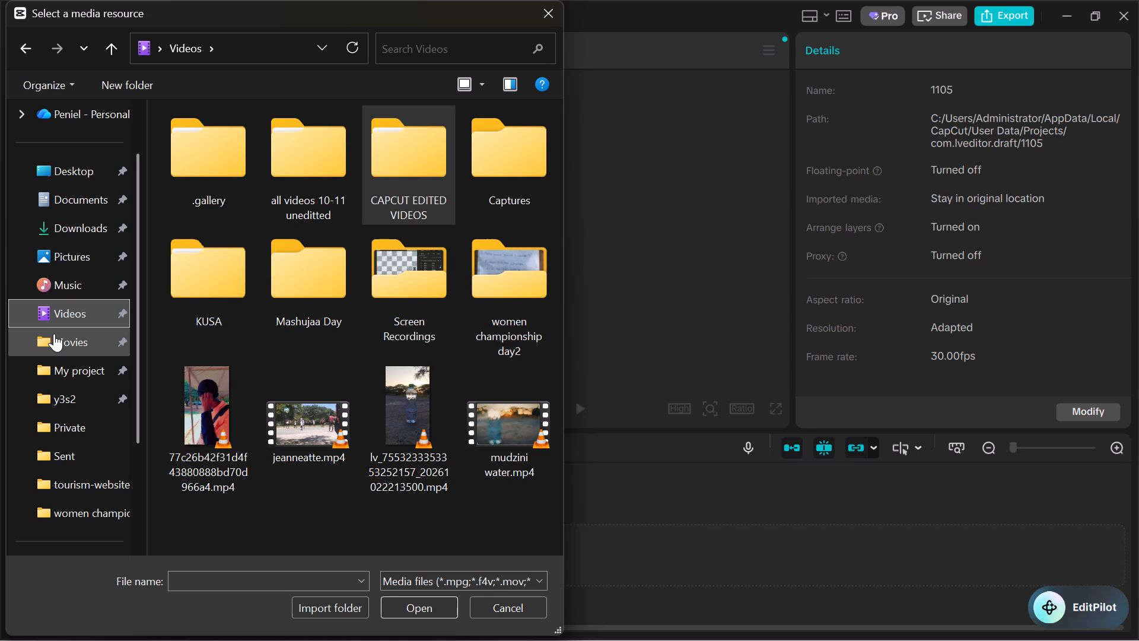
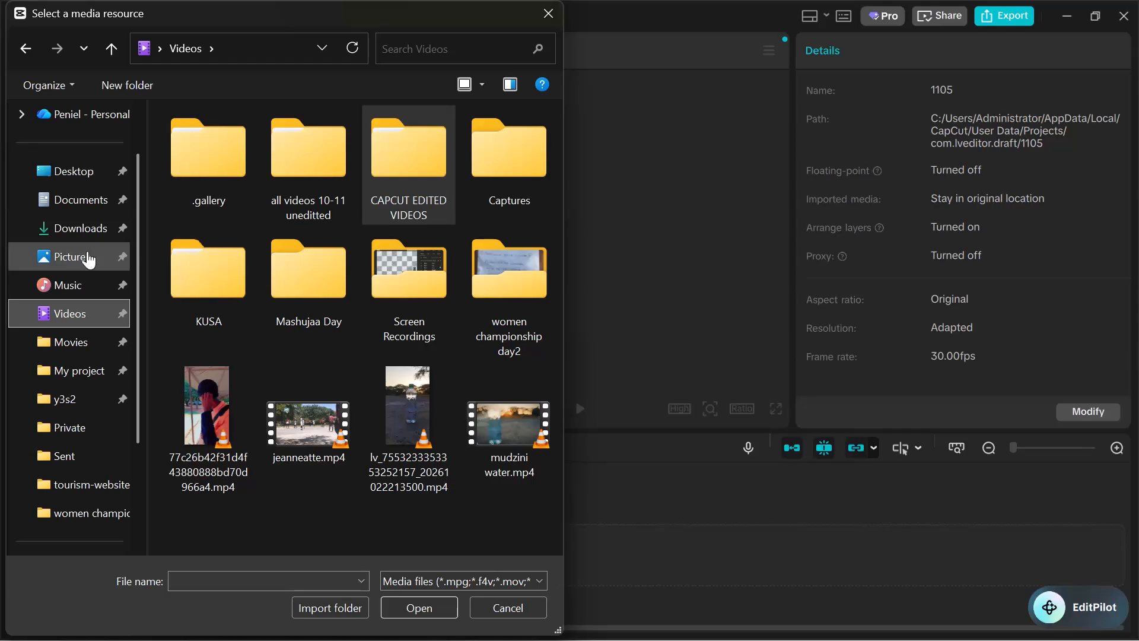
Check the Downloads, Videos and Pictures folders for footage to import.
click(79, 221)
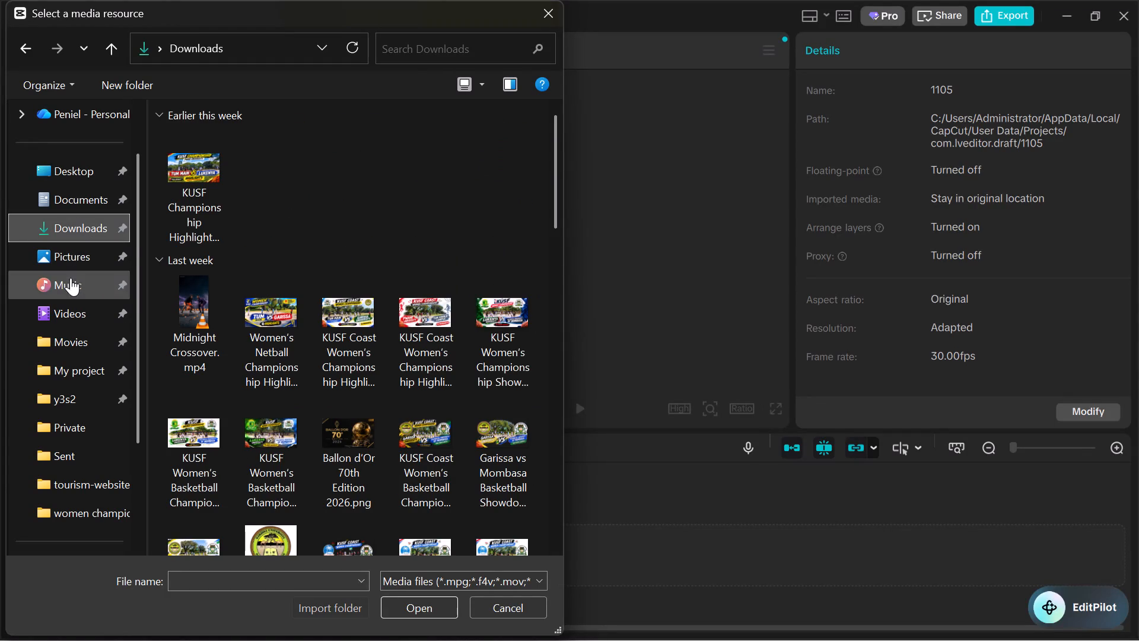
click(91, 307)
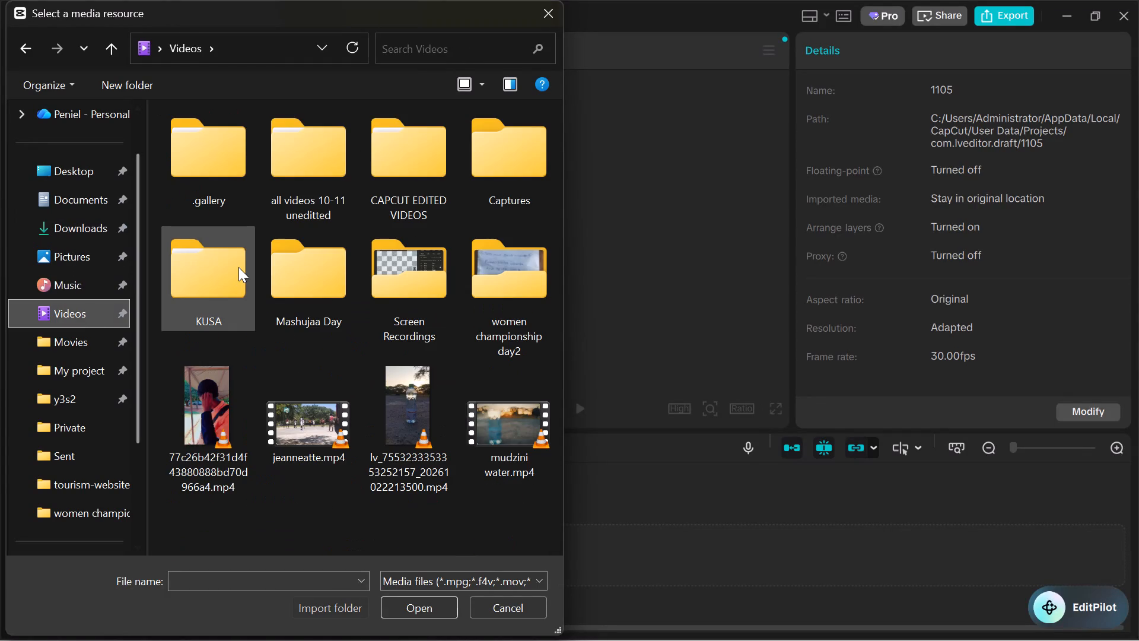
scroll(238, 267, down, 1)
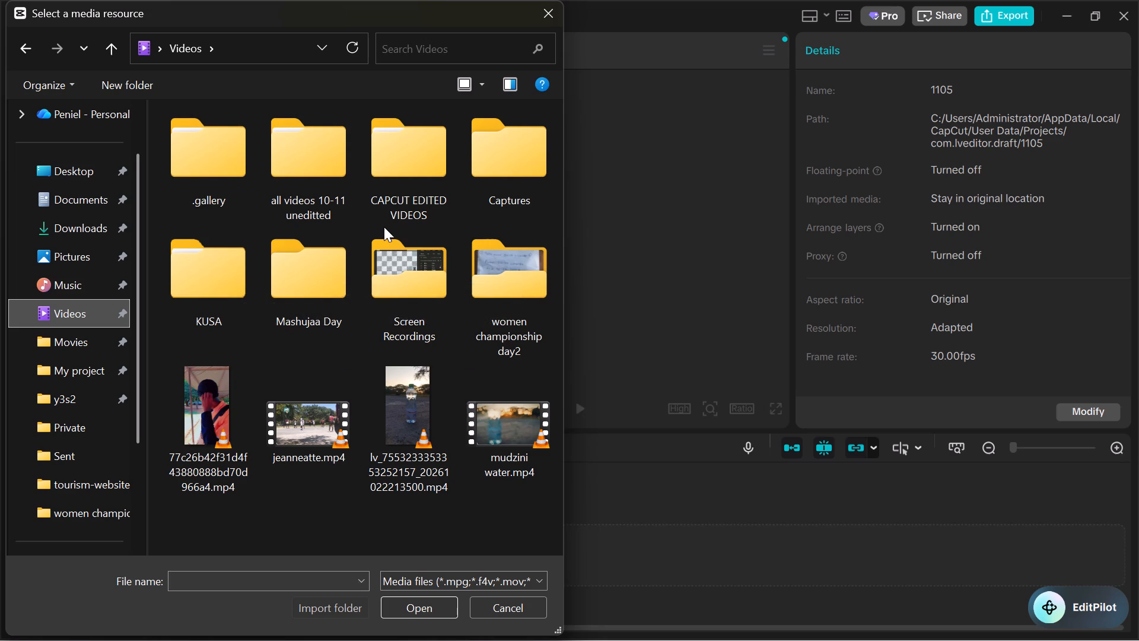
scroll(342, 304, down, 1)
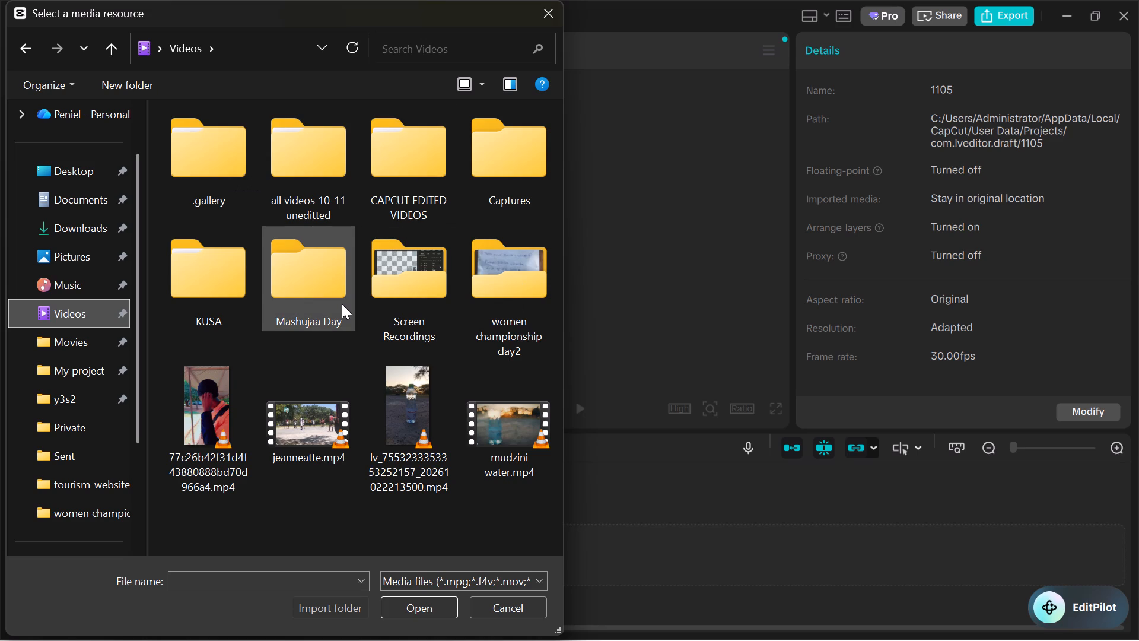
scroll(342, 304, down, 2)
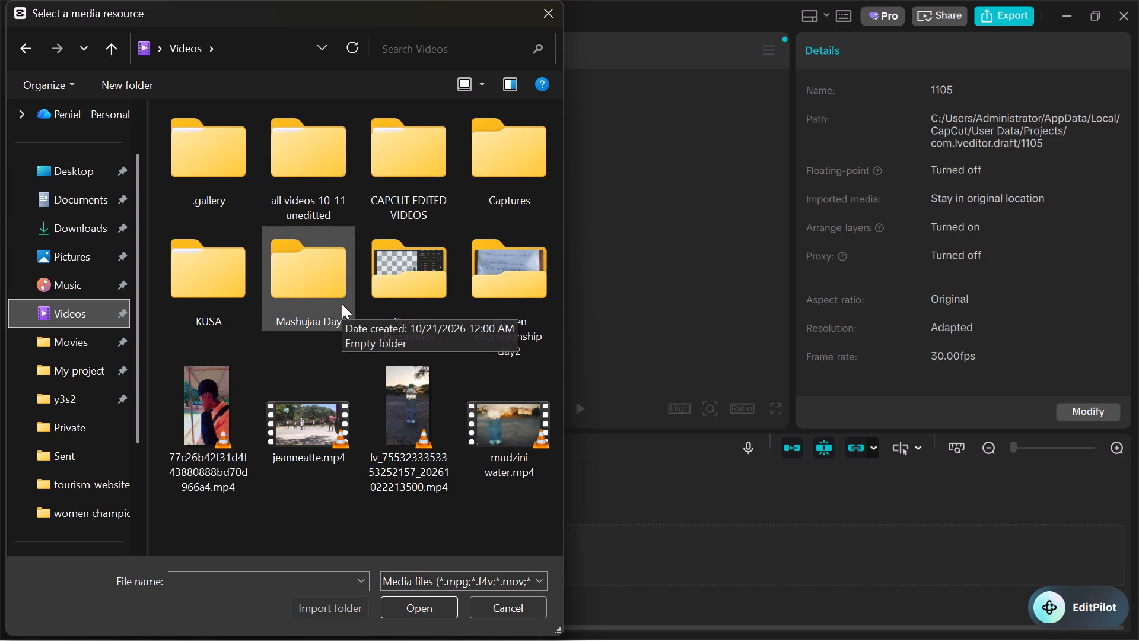
scroll(342, 304, down, 5)
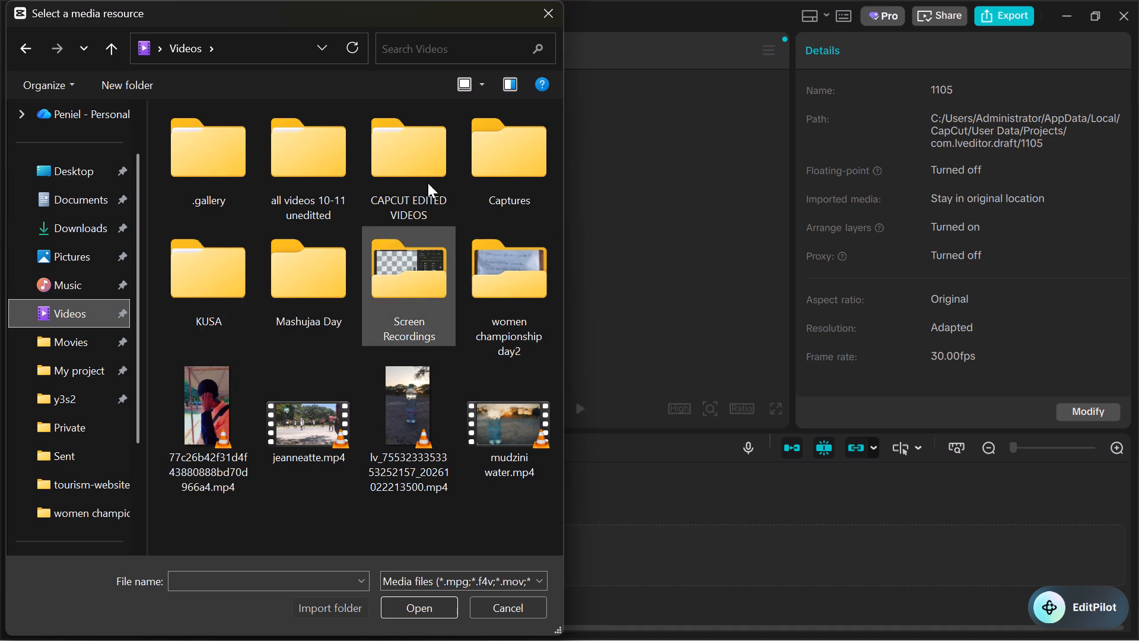
click(56, 252)
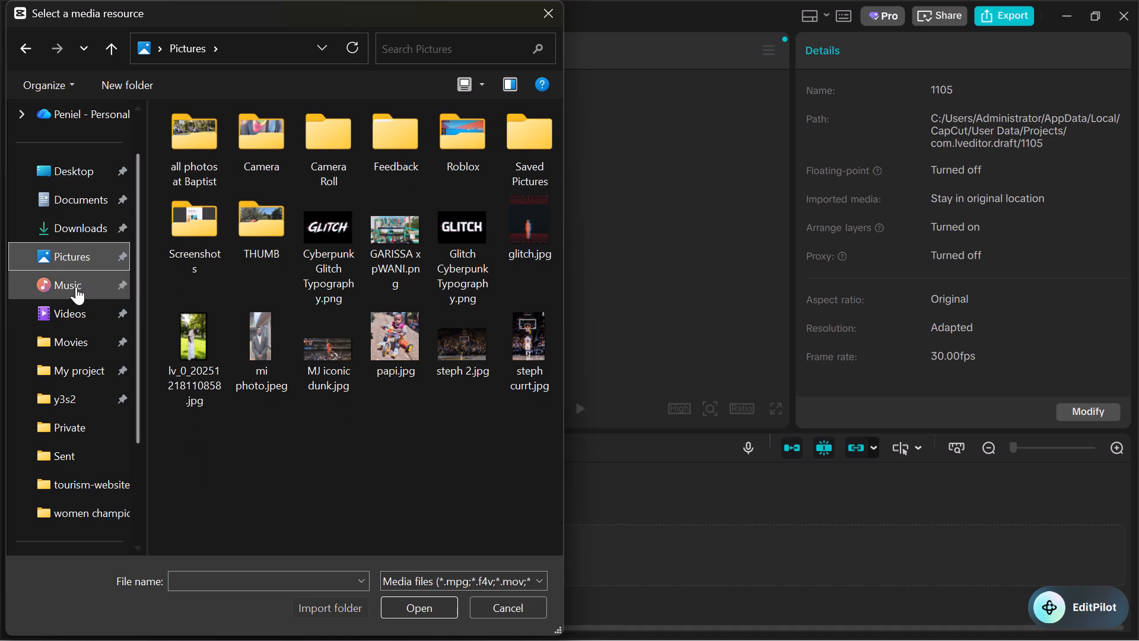
click(60, 307)
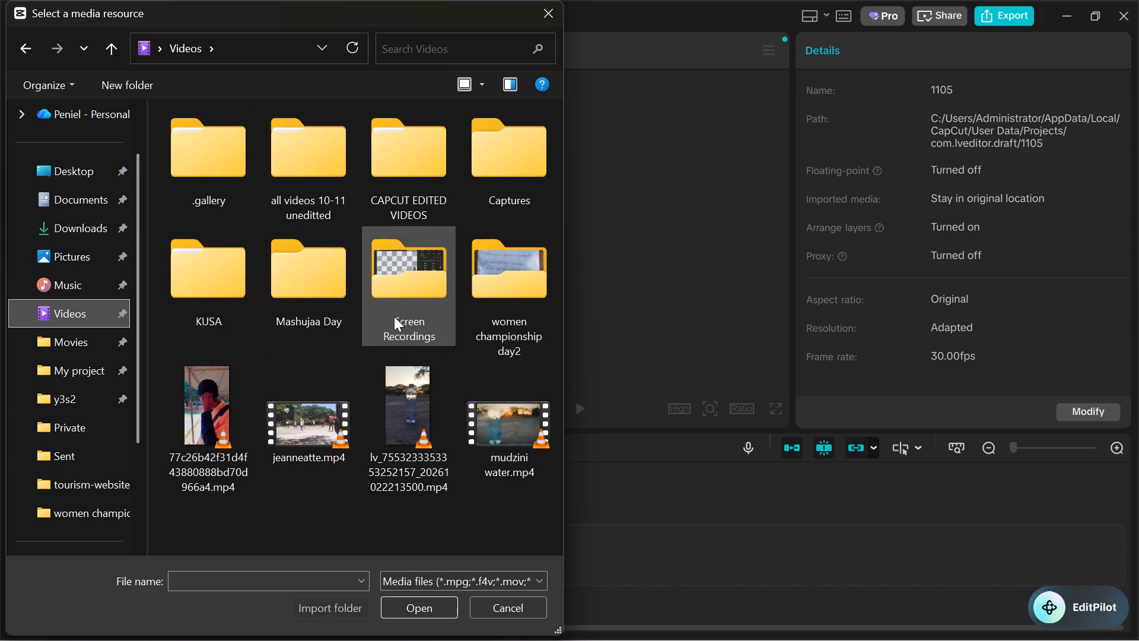
Look inside the Screen Recordings, women championship day2, Captures and Mashujaa Day folders in Videos for usable footage.
double_click(424, 292)
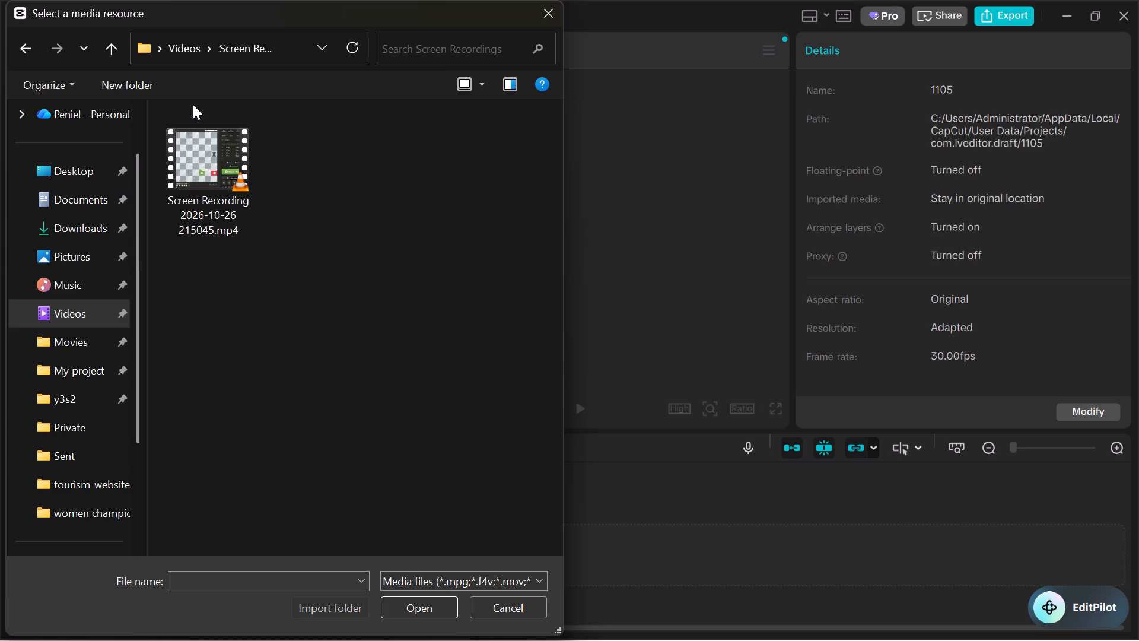
click(181, 47)
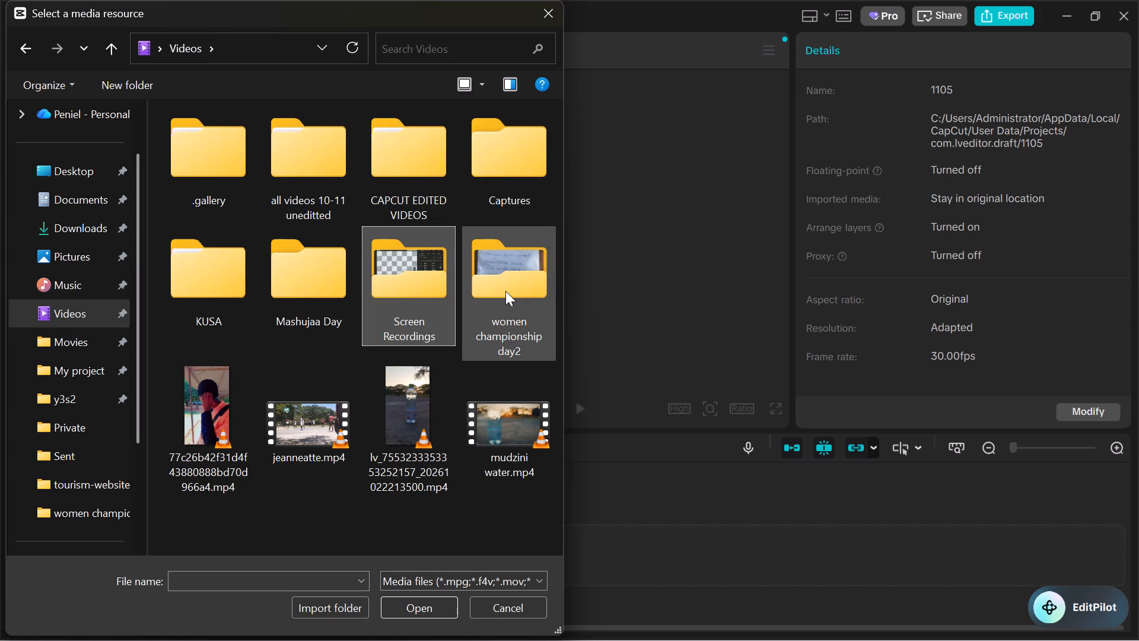
triple_click(504, 291)
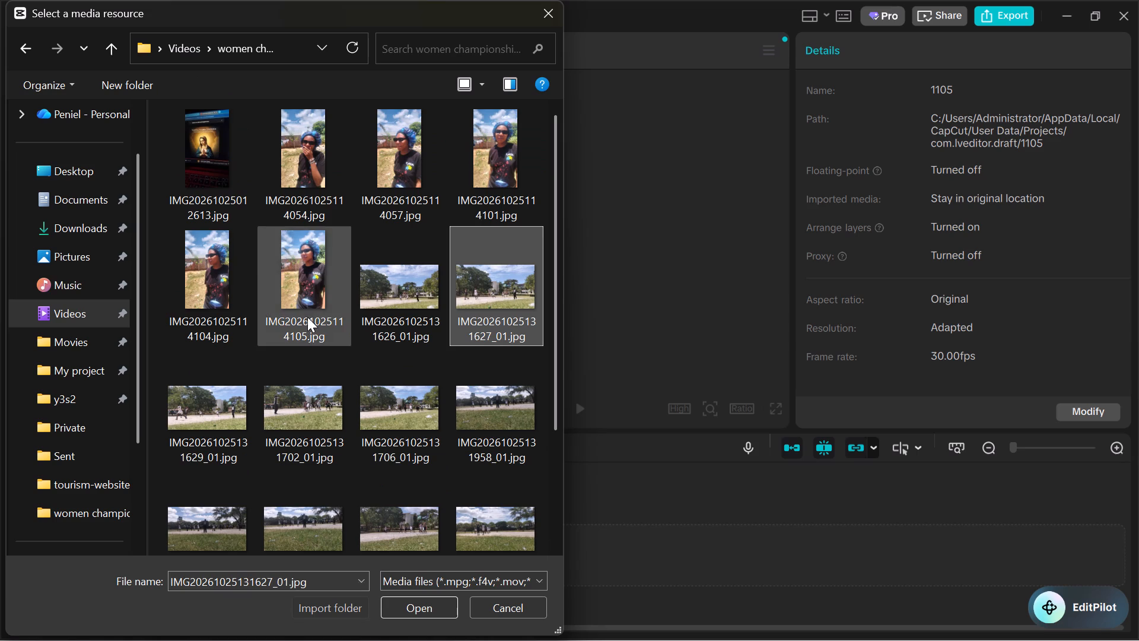
scroll(307, 317, down, 4)
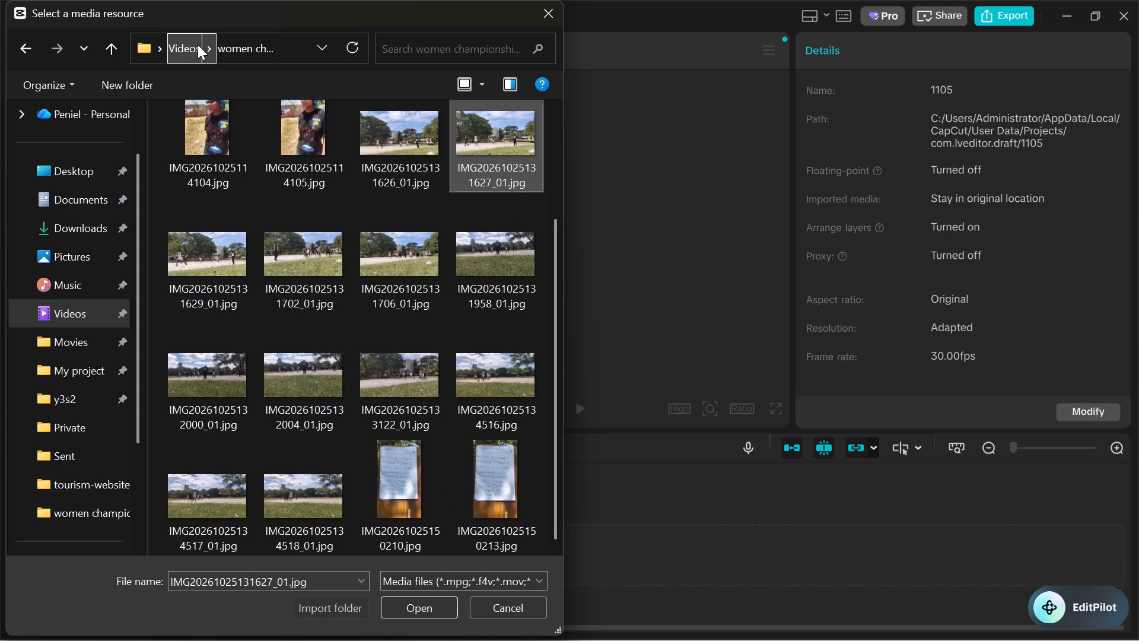
click(176, 46)
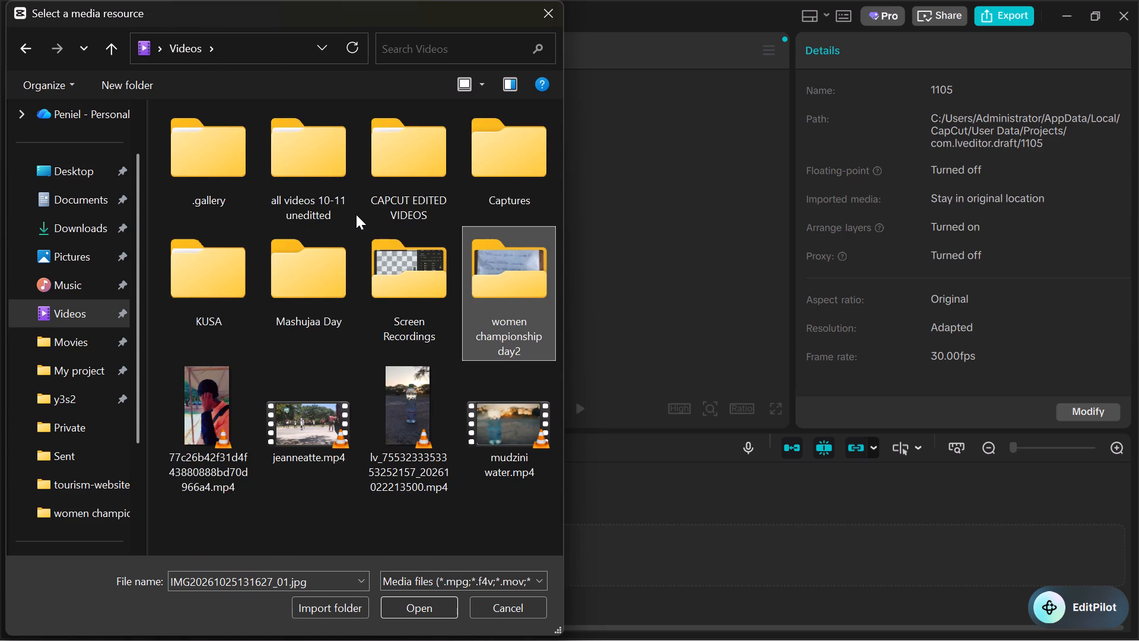
double_click(483, 179)
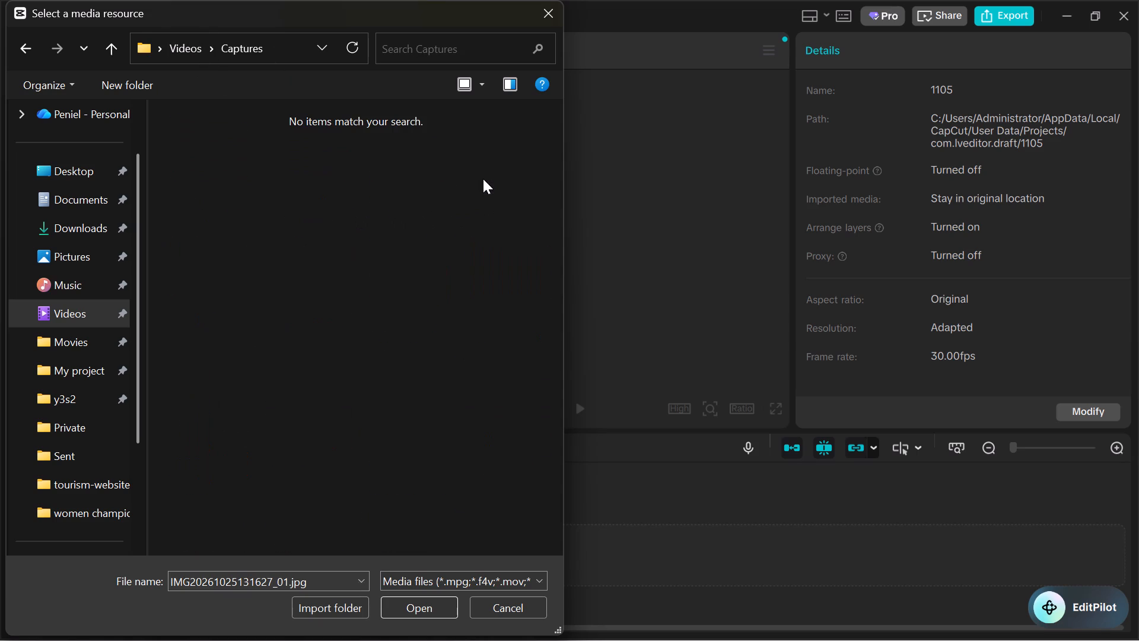
click(187, 50)
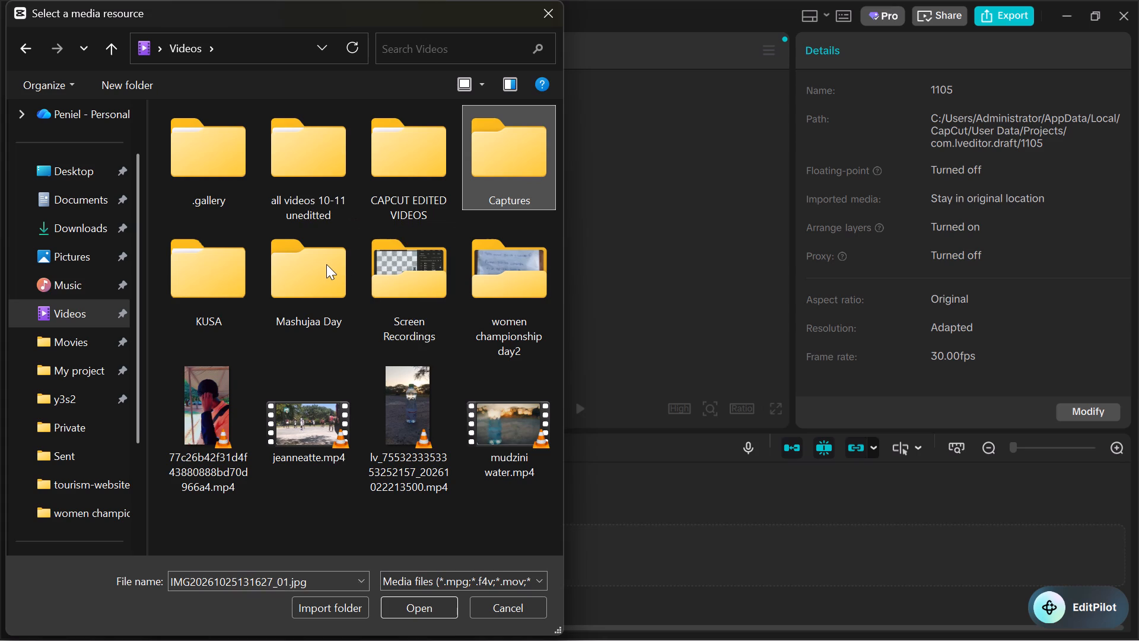
double_click(323, 264)
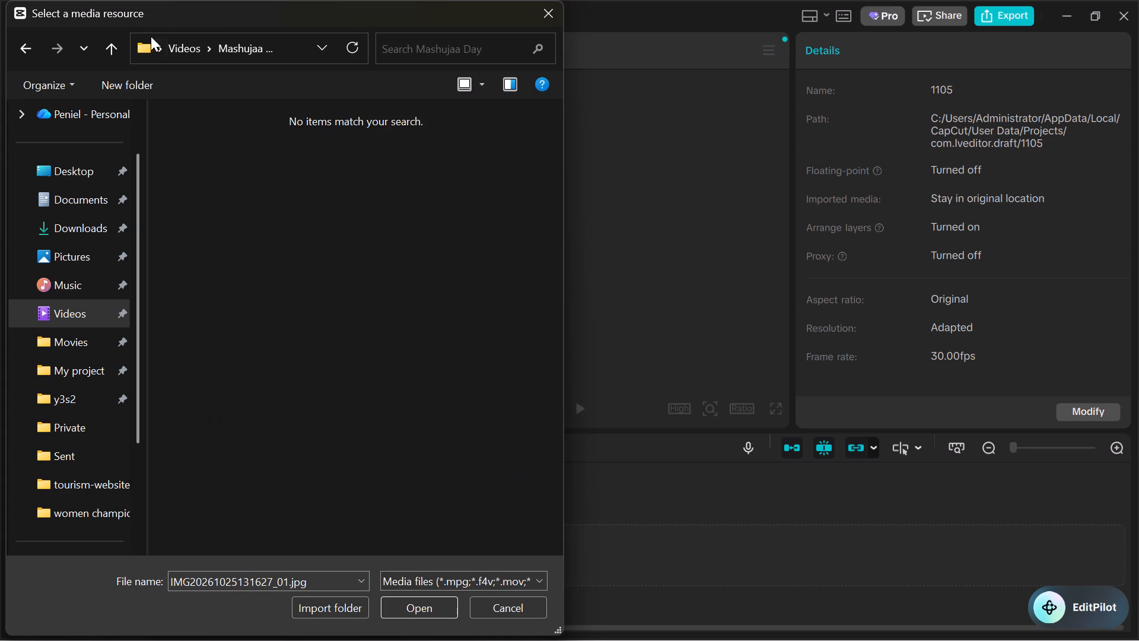
click(186, 43)
Look through the clips in the unsorted folder inside KUSA for footage to import.
double_click(195, 243)
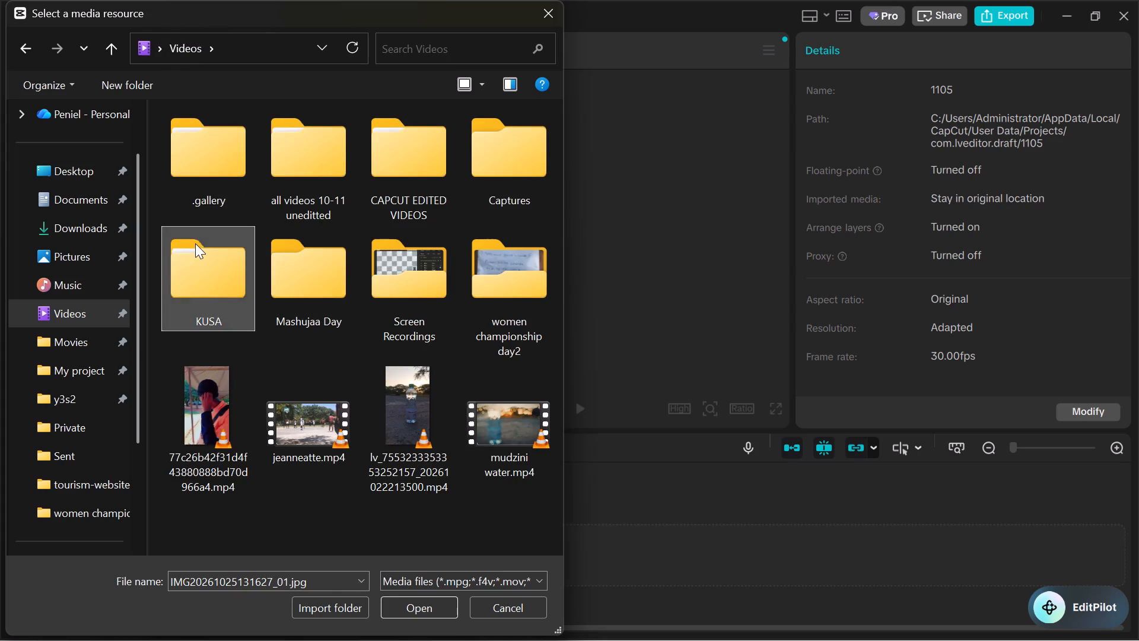
click(499, 152)
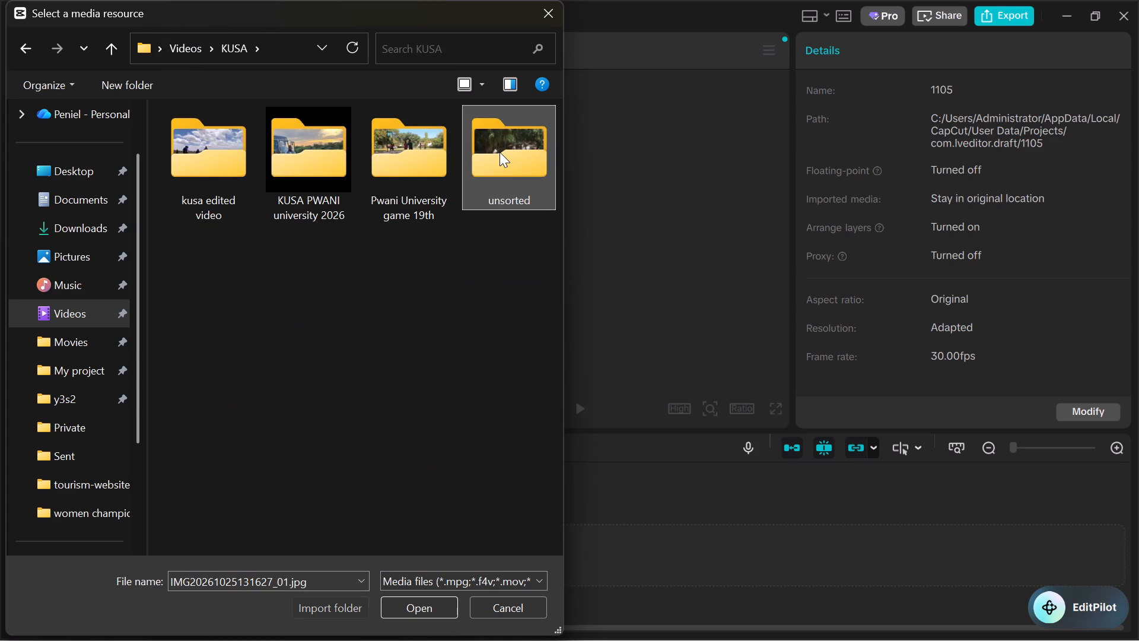
right_click(499, 152)
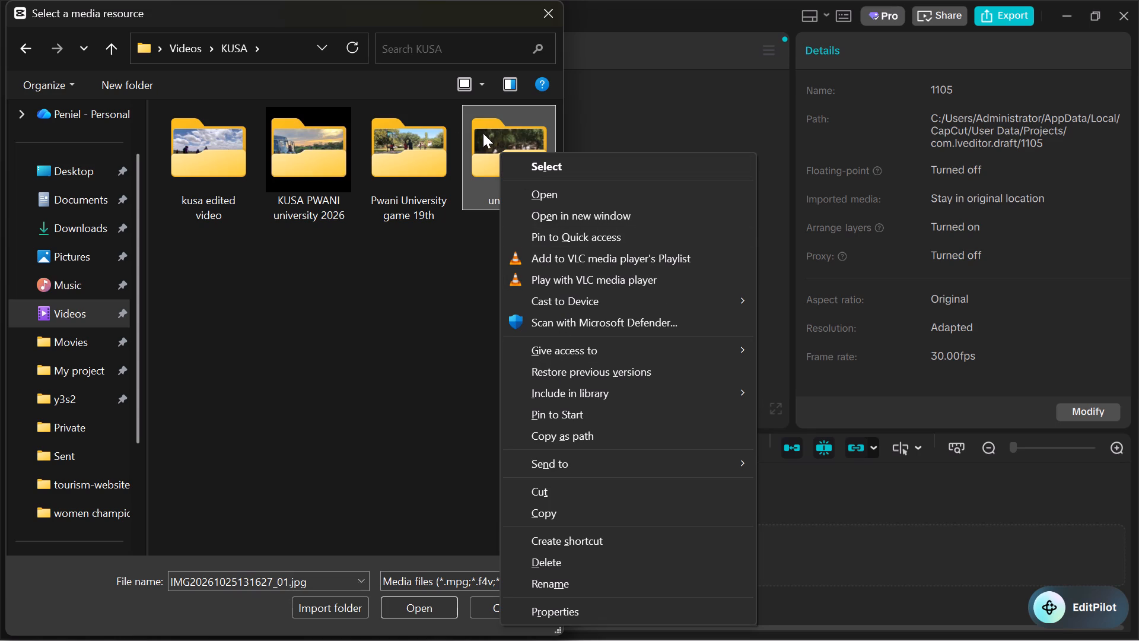
double_click(487, 142)
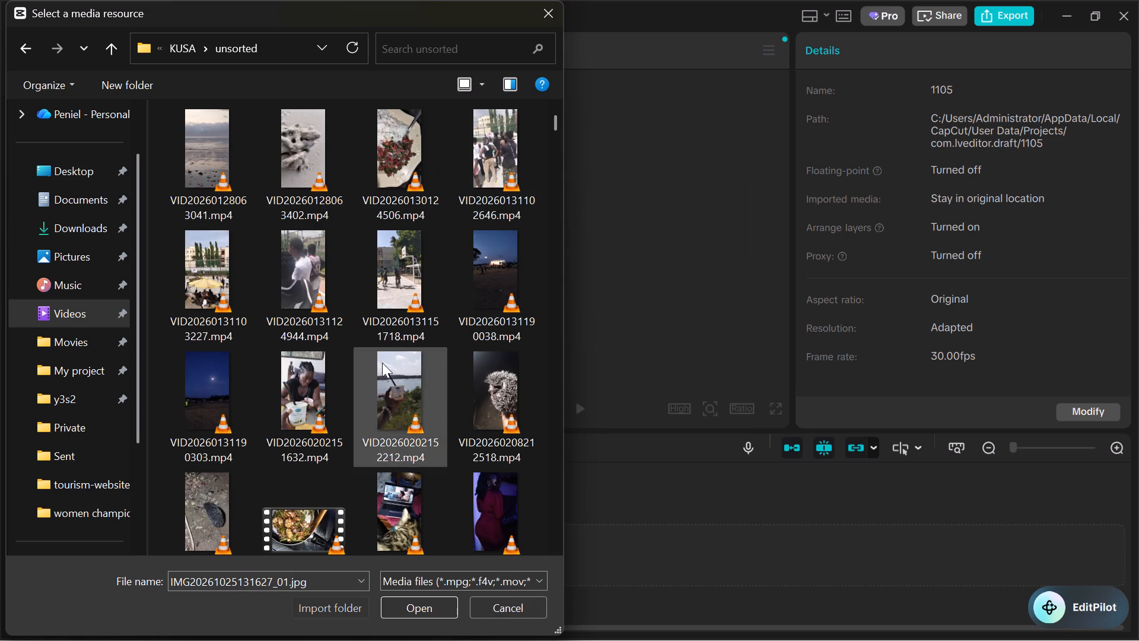
scroll(382, 363, down, 7)
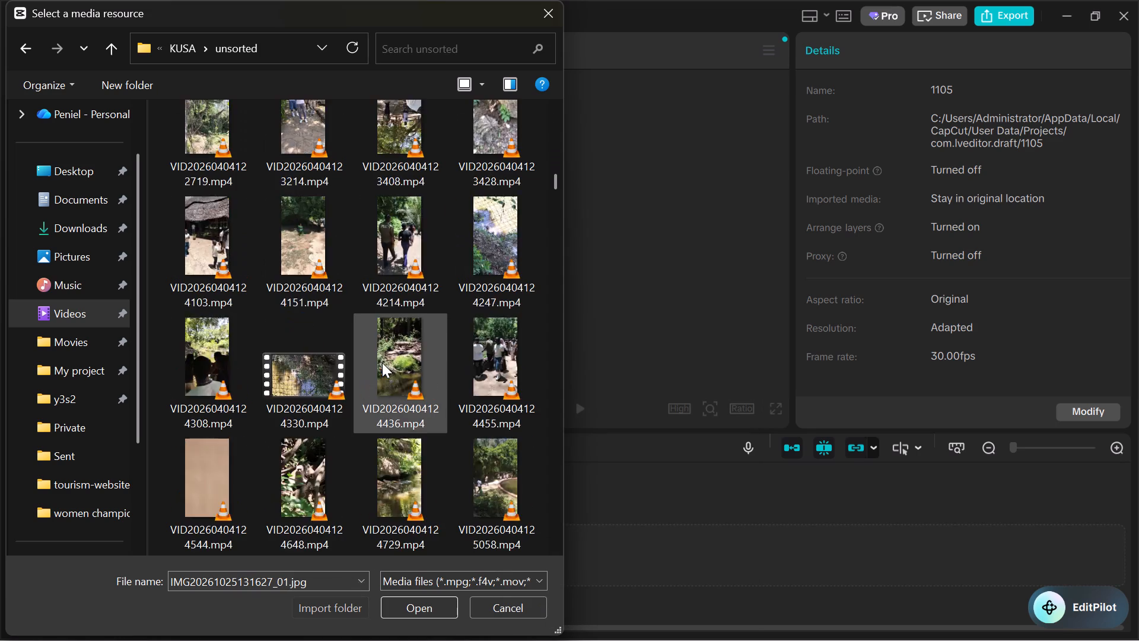
scroll(382, 363, down, 7)
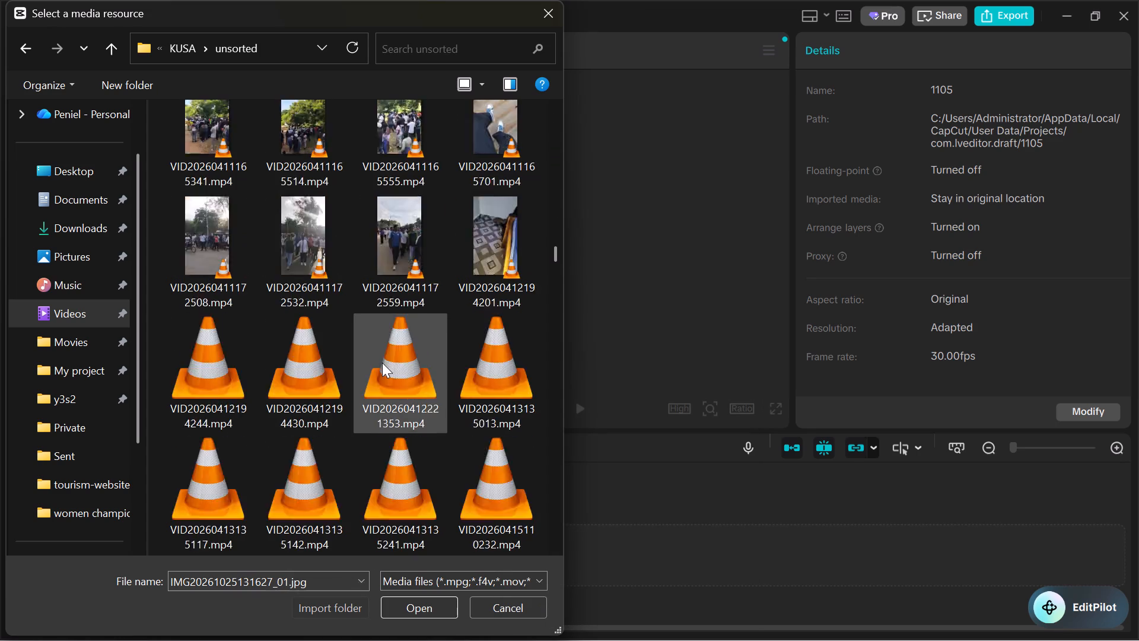
scroll(382, 363, down, 7)
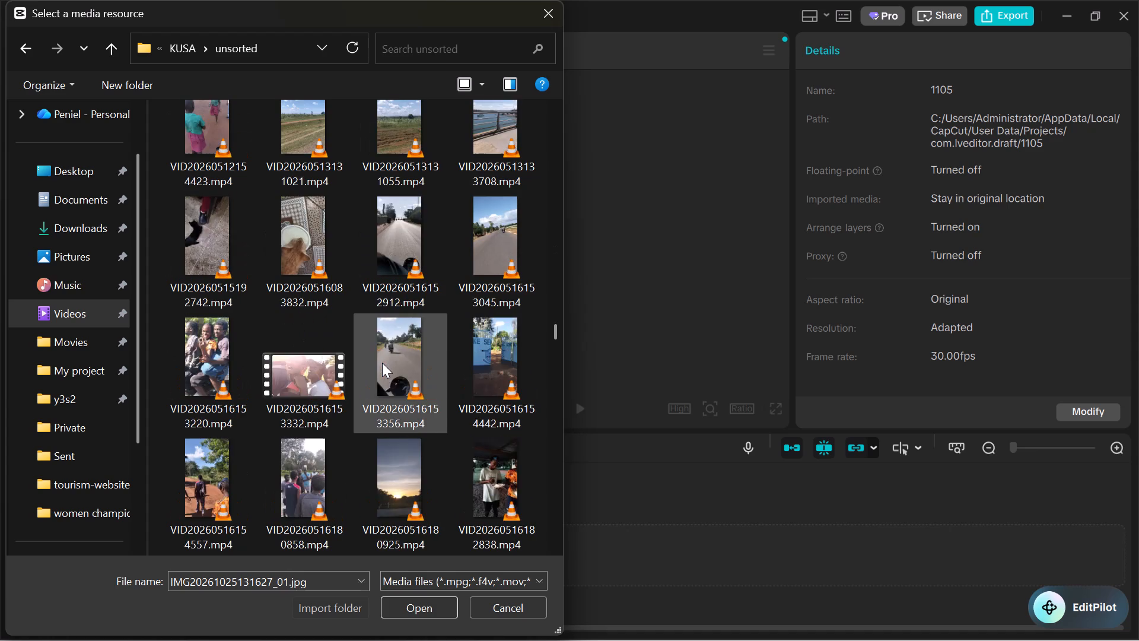
scroll(382, 363, down, 4)
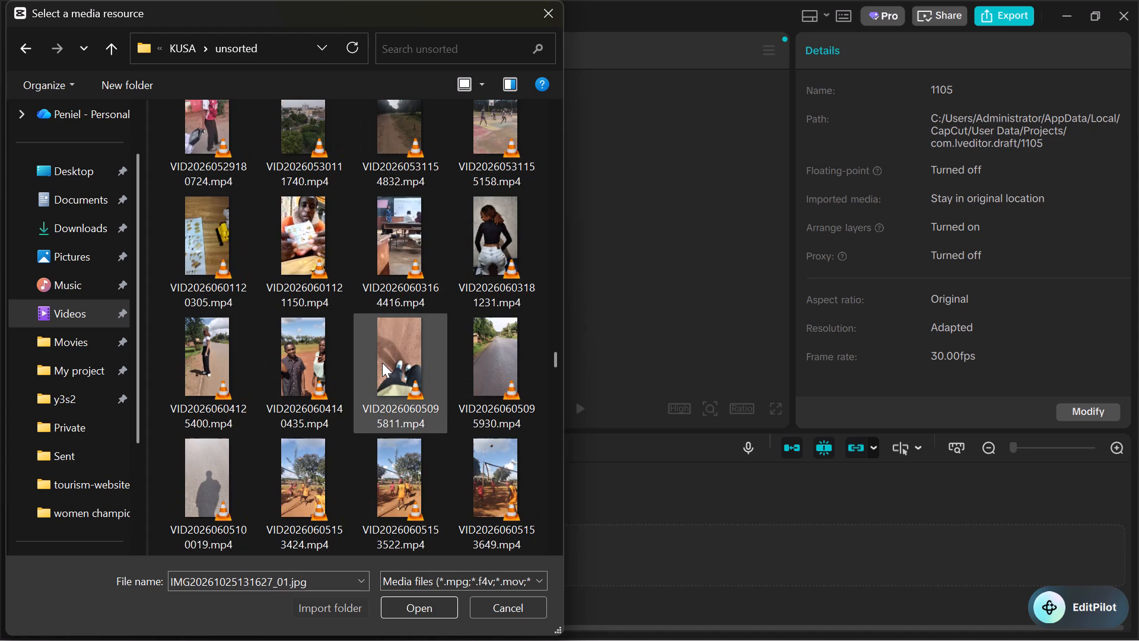
scroll(382, 363, down, 3)
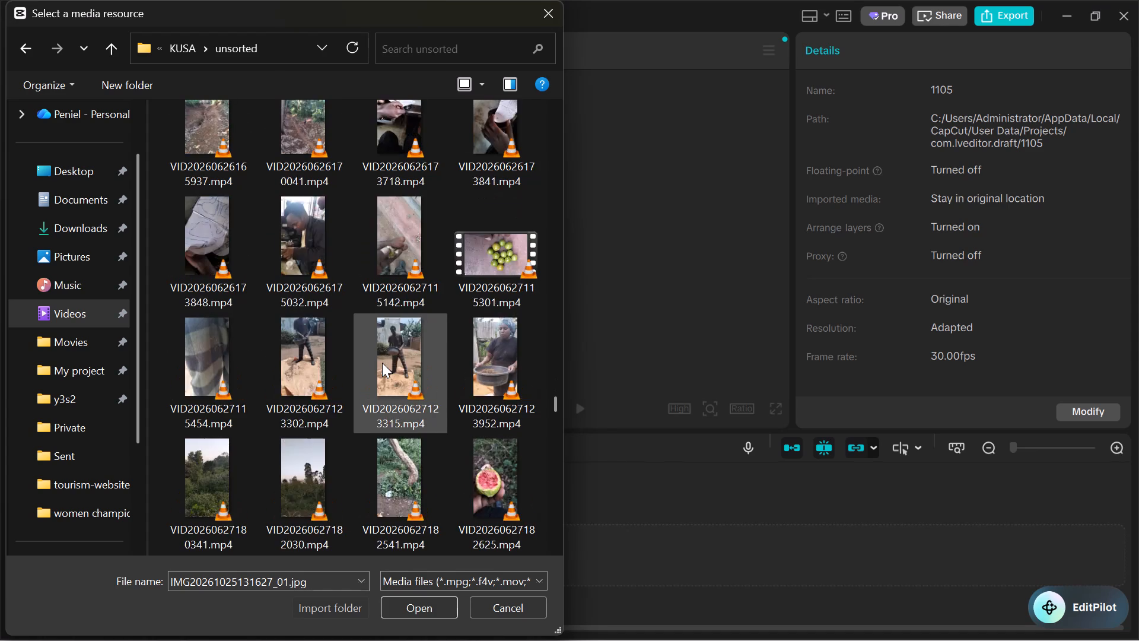
scroll(382, 363, down, 2)
click(183, 47)
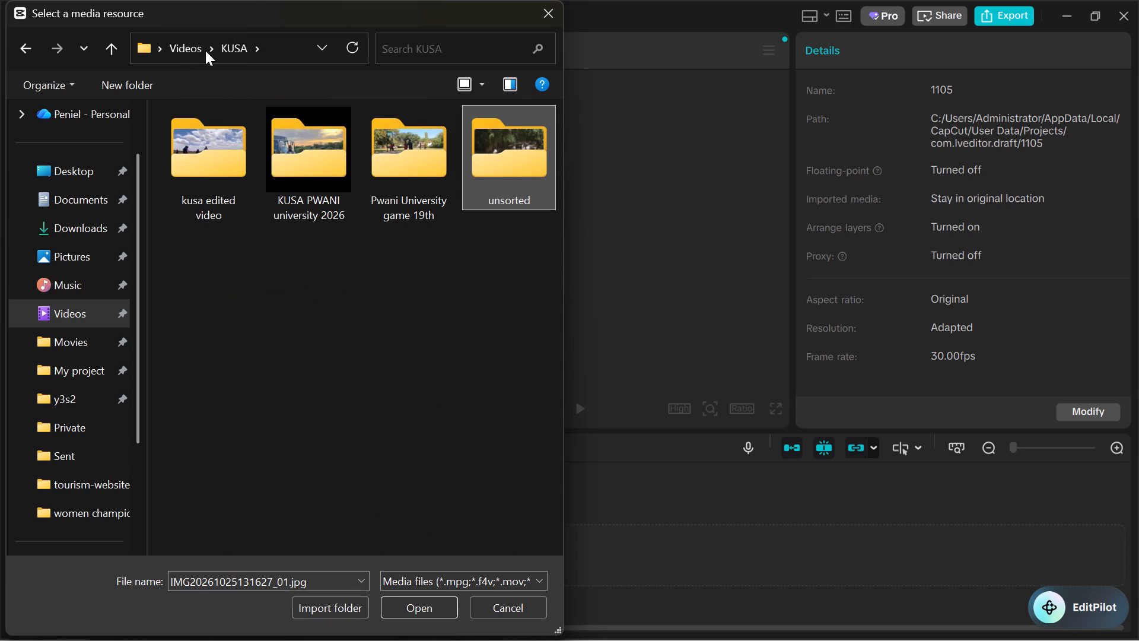
Check the Pwani University game 19th folder, its New folder, and the Private and Sent subfolders for footage to import.
right_click(404, 144)
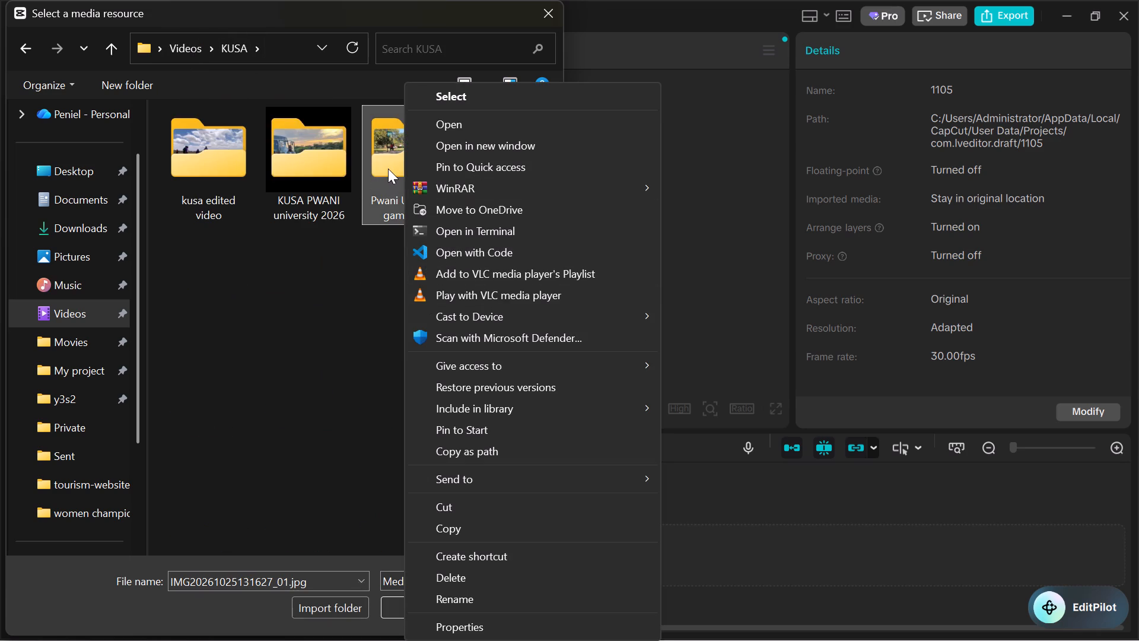
double_click(389, 169)
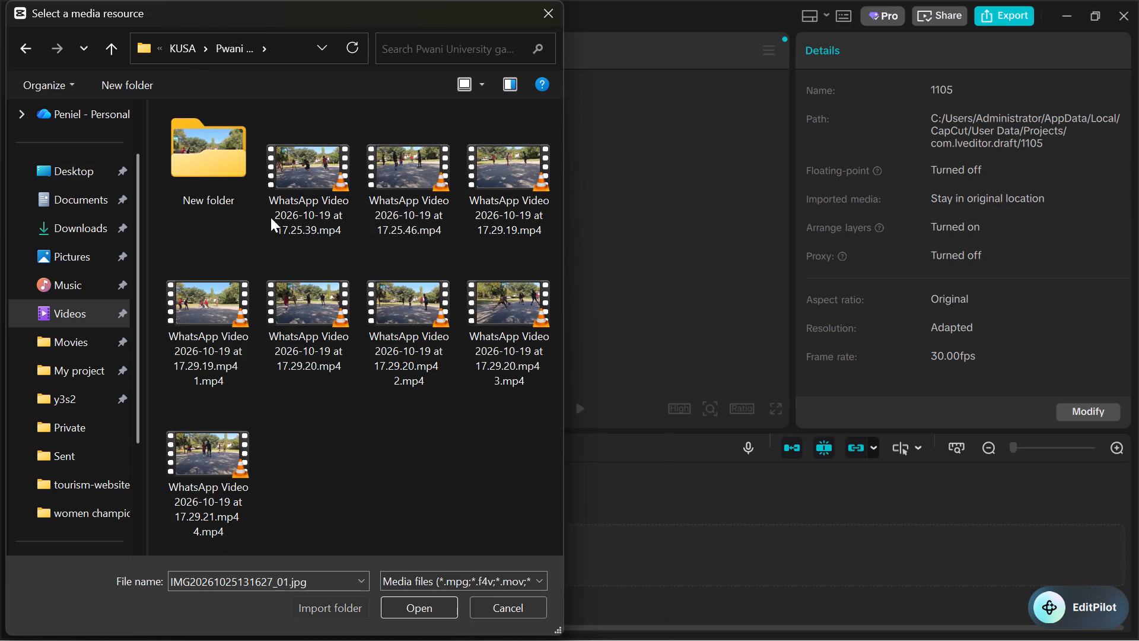
double_click(222, 164)
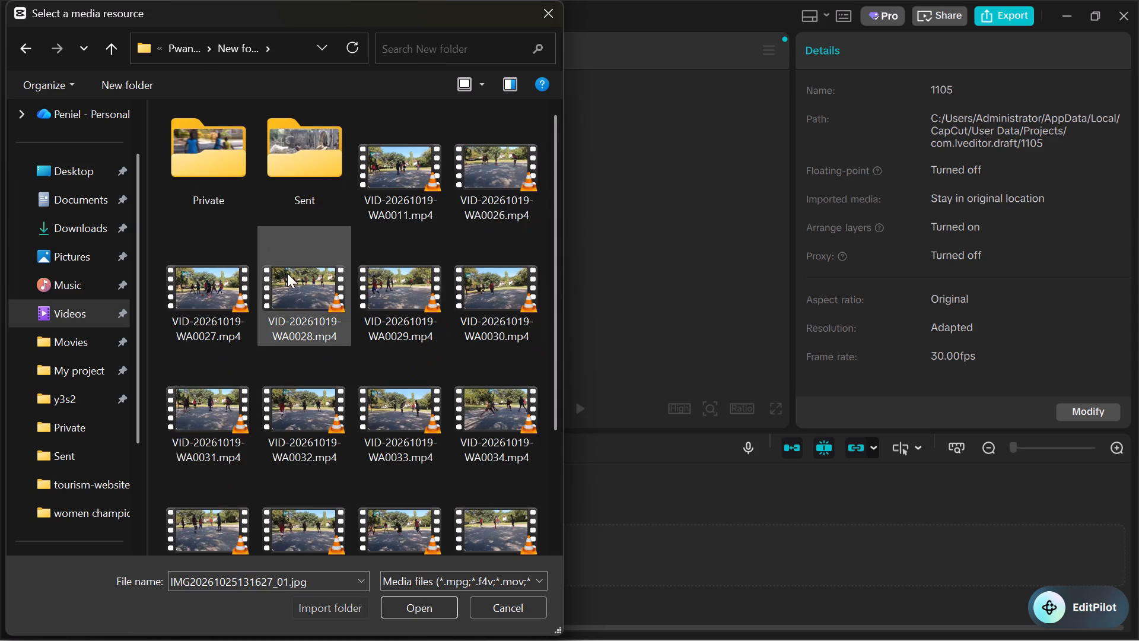
scroll(306, 307, down, 2)
scroll(306, 307, up, 4)
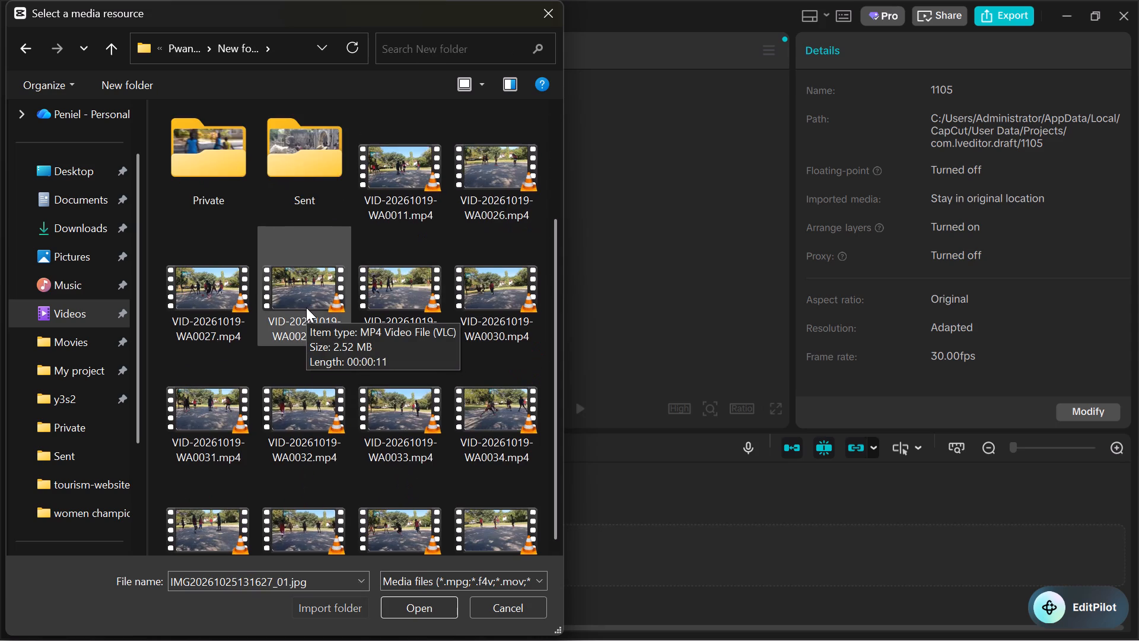
double_click(208, 148)
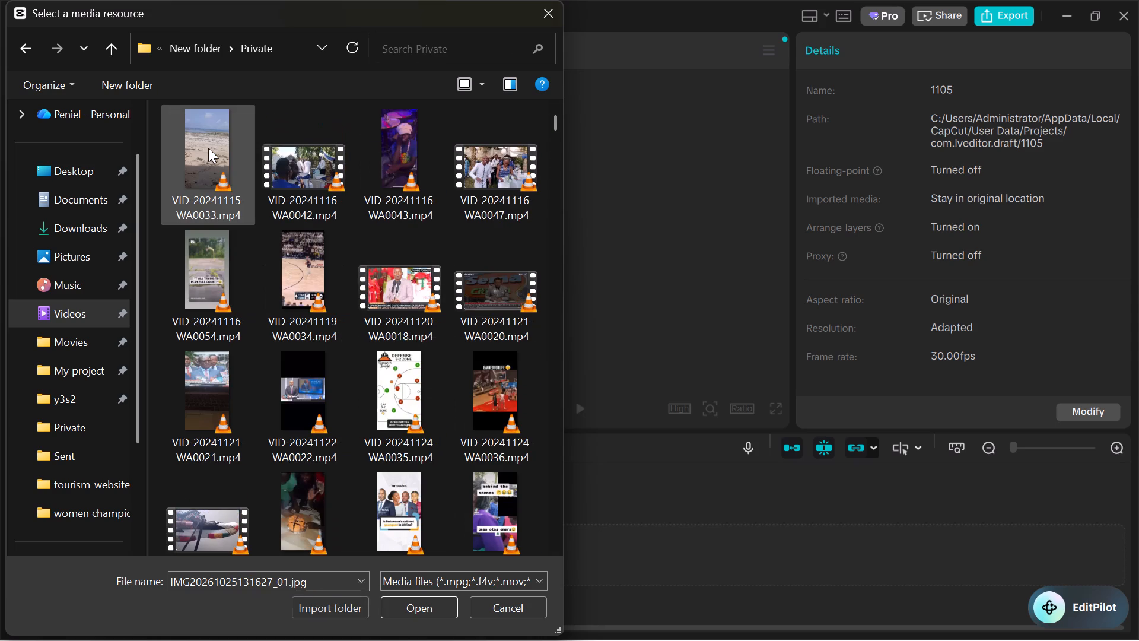
click(196, 43)
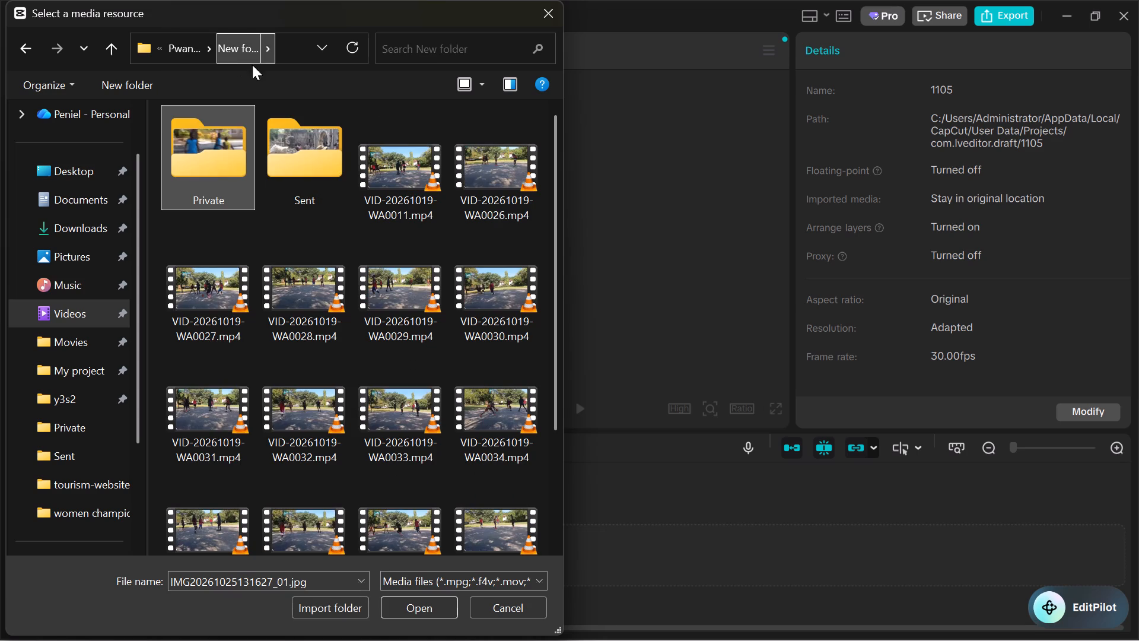
double_click(322, 174)
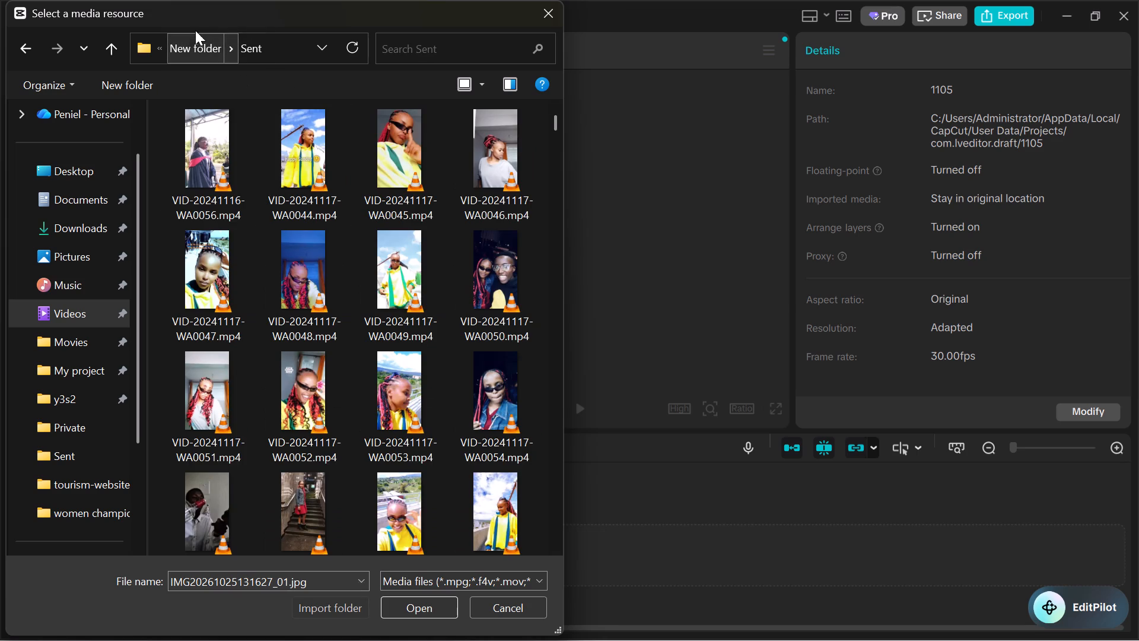
click(187, 42)
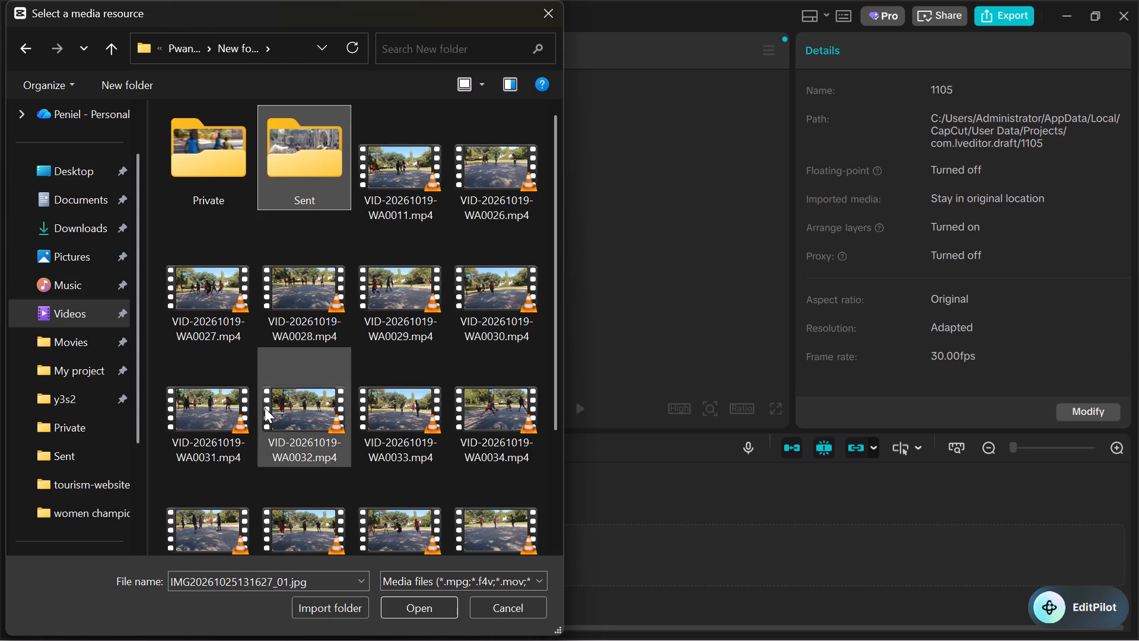
Switch New folder's file listing to Details view.
right_click(161, 491)
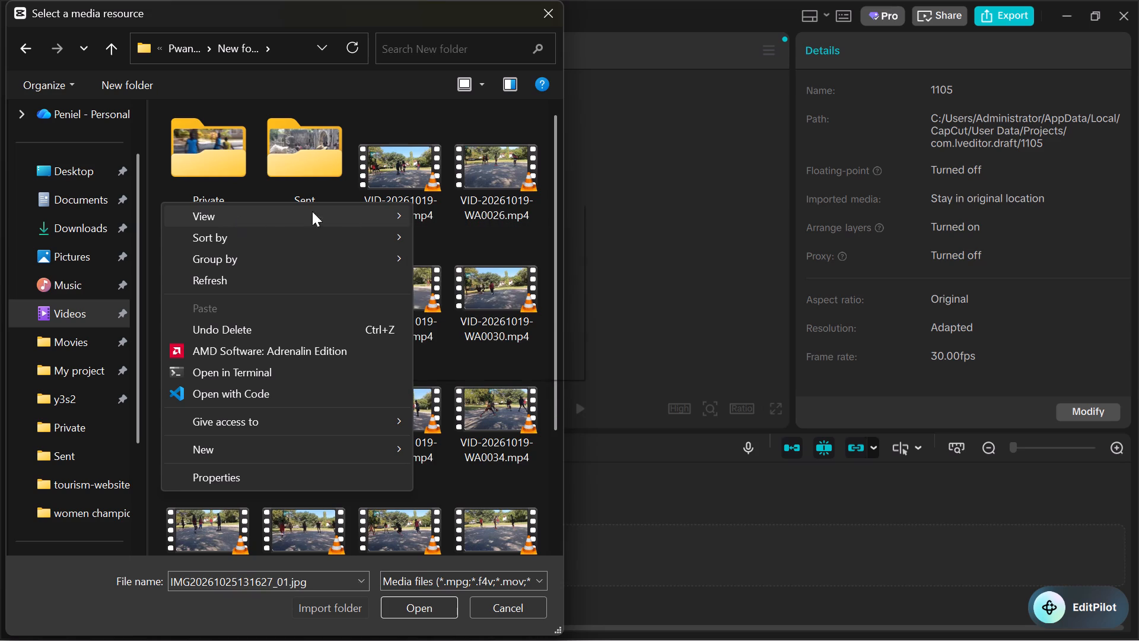
click(470, 319)
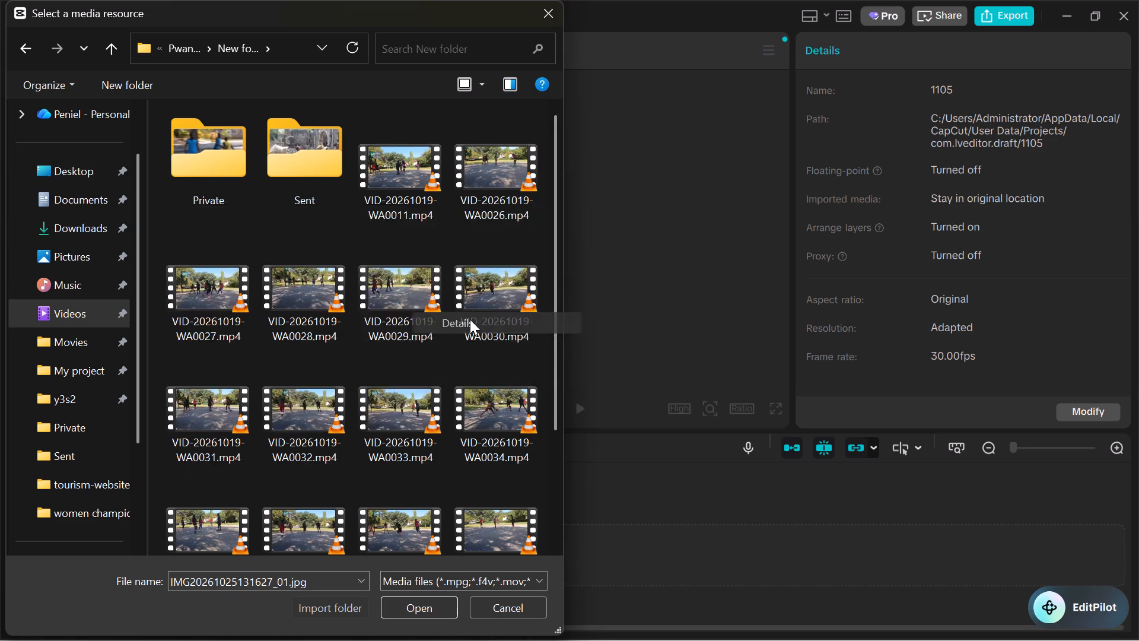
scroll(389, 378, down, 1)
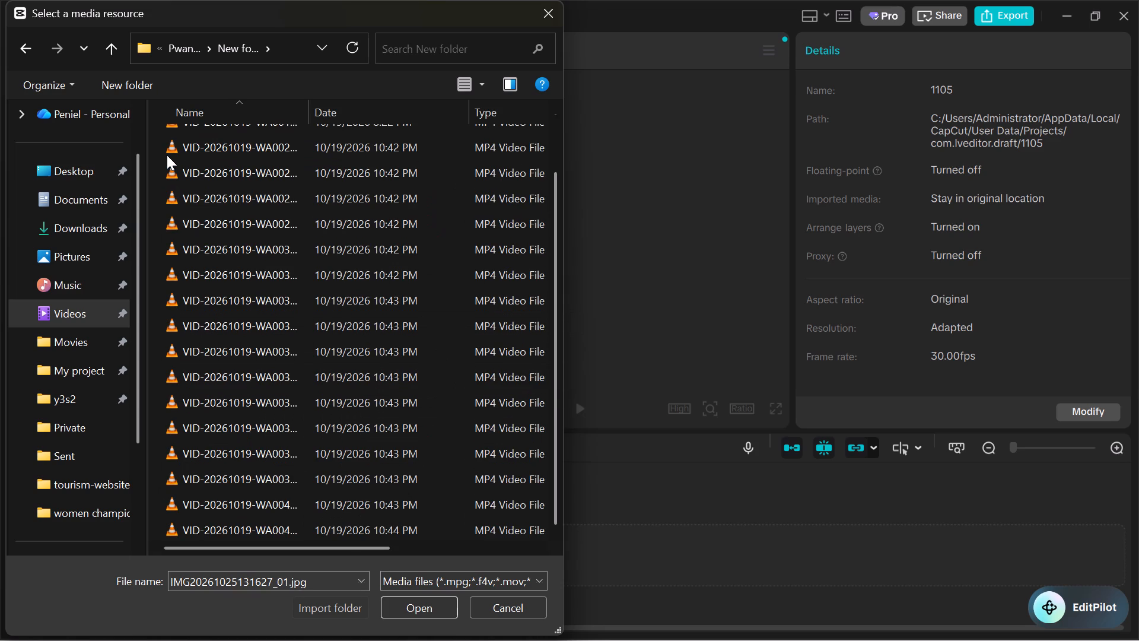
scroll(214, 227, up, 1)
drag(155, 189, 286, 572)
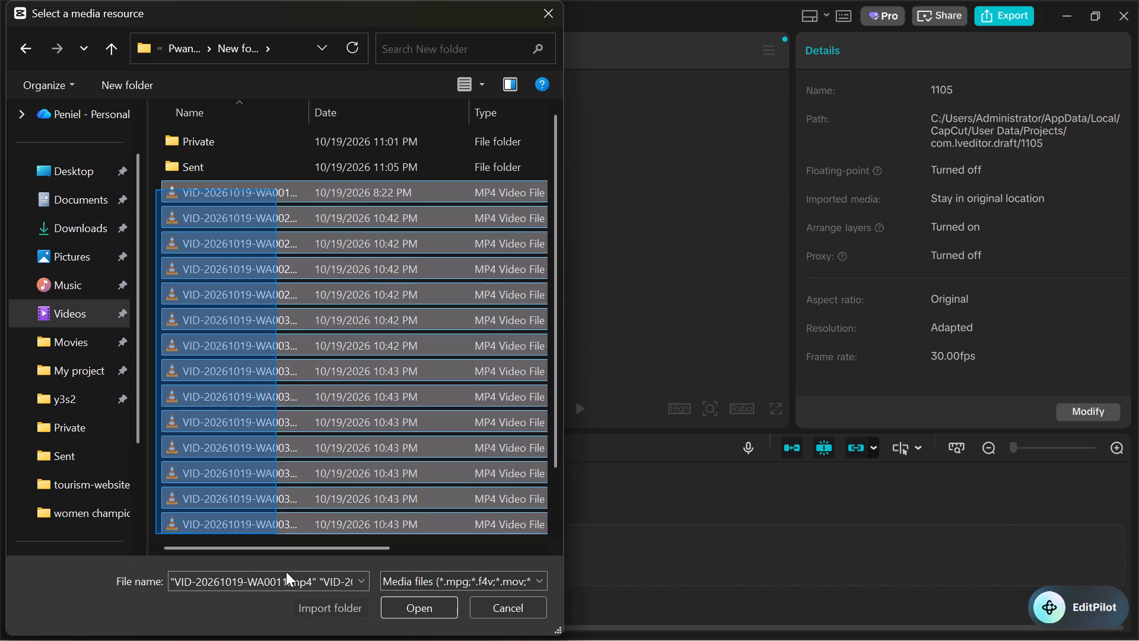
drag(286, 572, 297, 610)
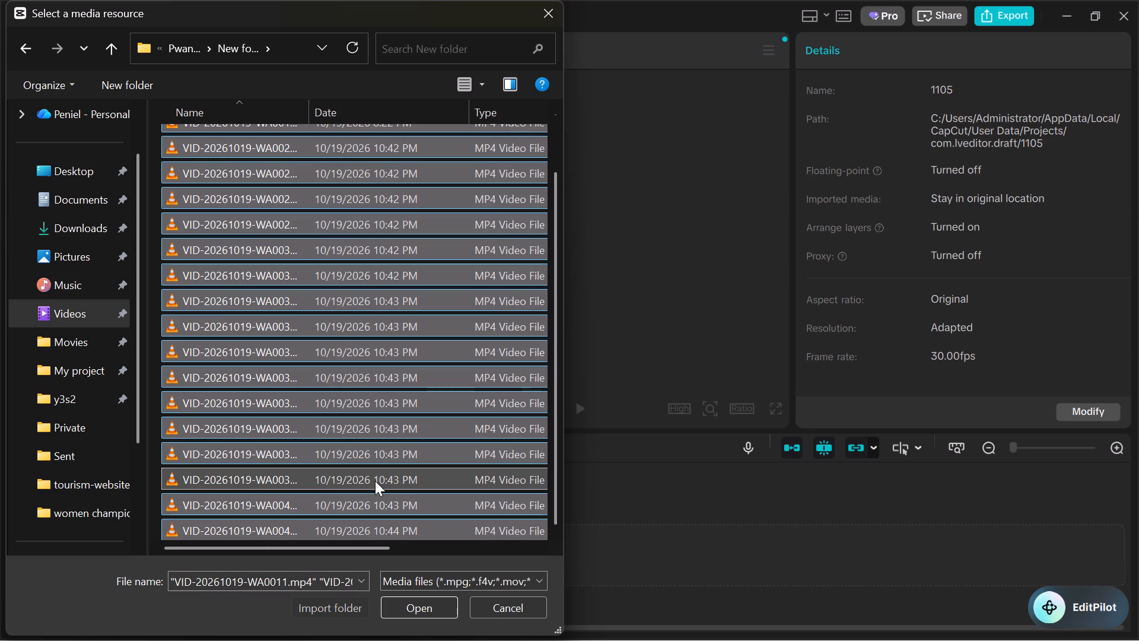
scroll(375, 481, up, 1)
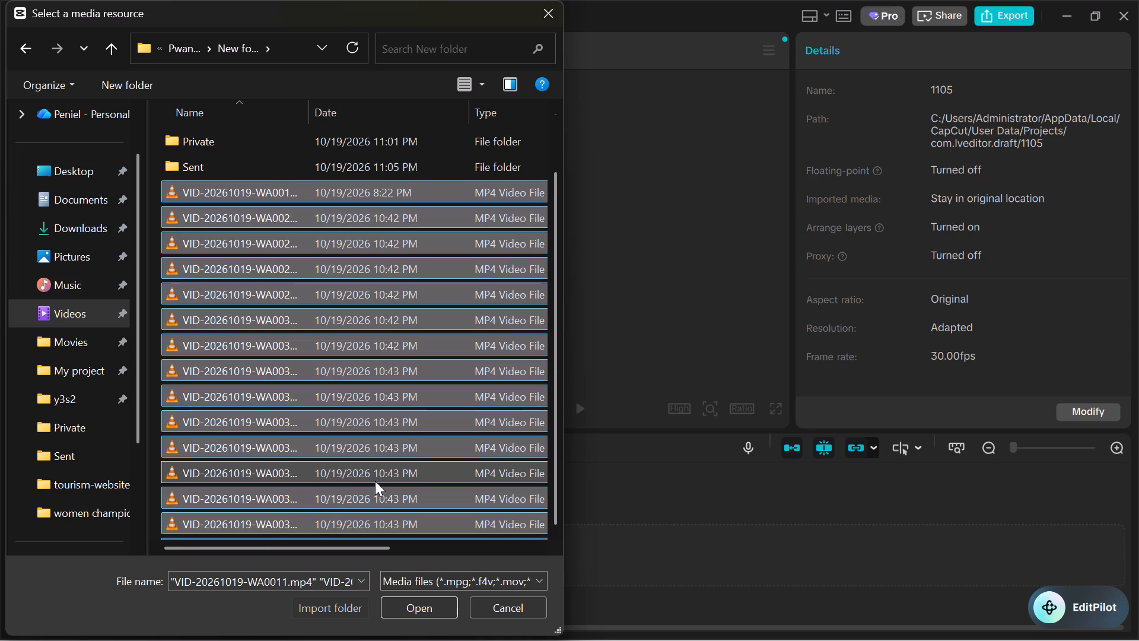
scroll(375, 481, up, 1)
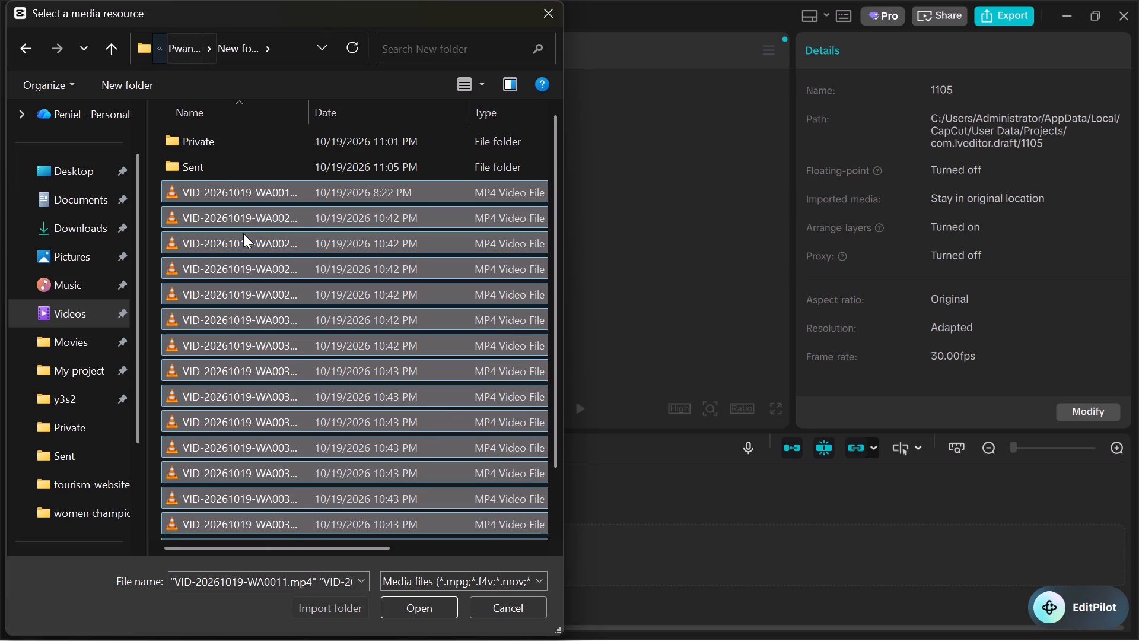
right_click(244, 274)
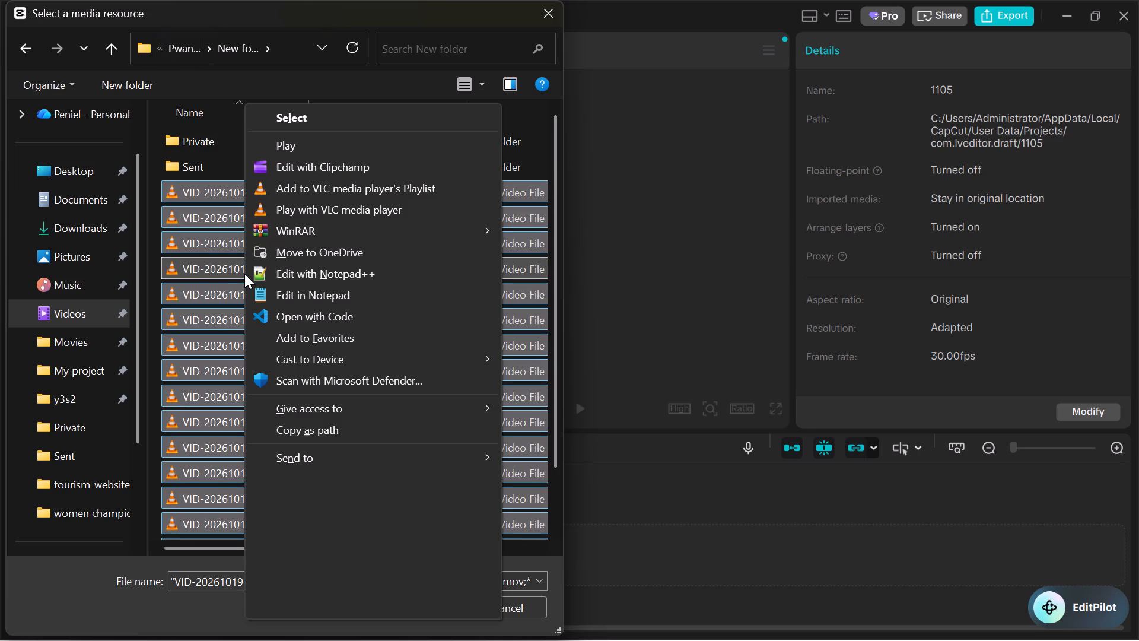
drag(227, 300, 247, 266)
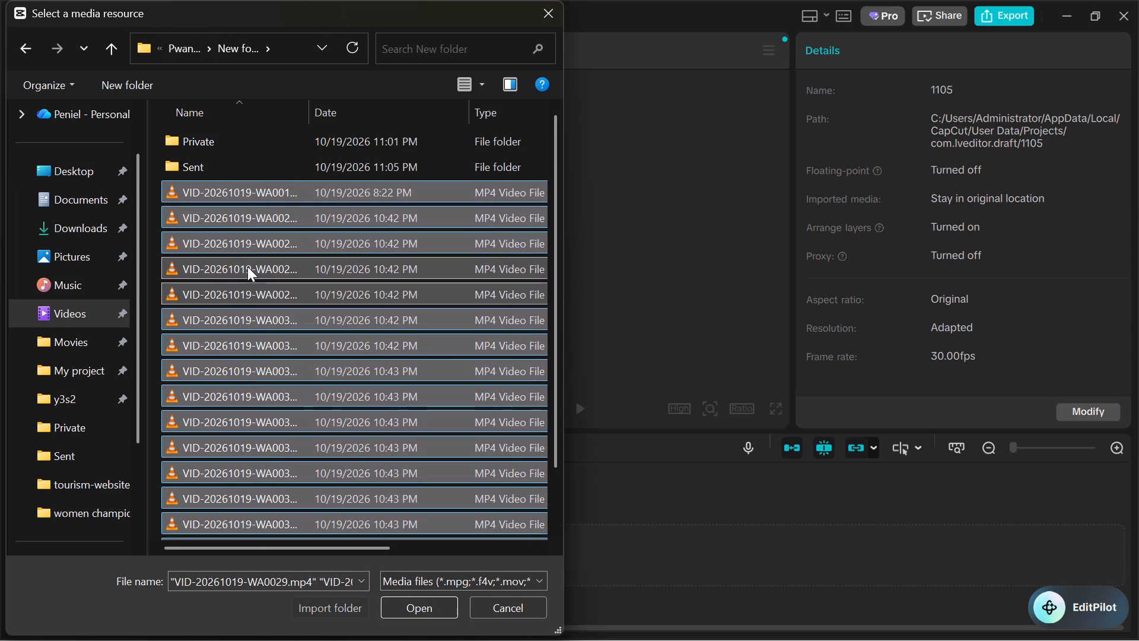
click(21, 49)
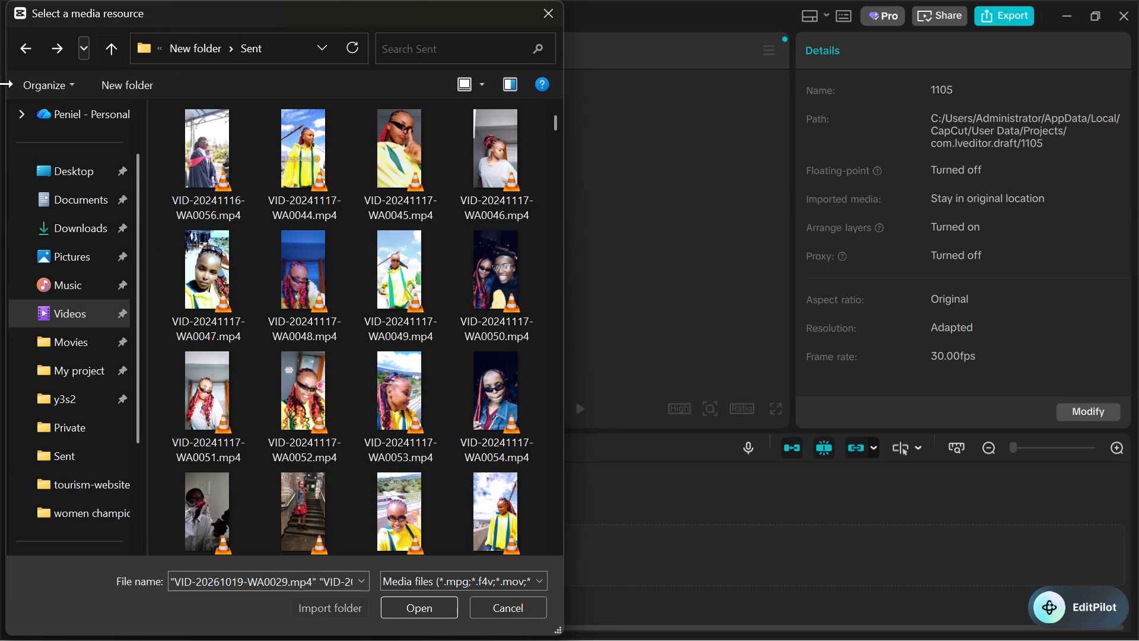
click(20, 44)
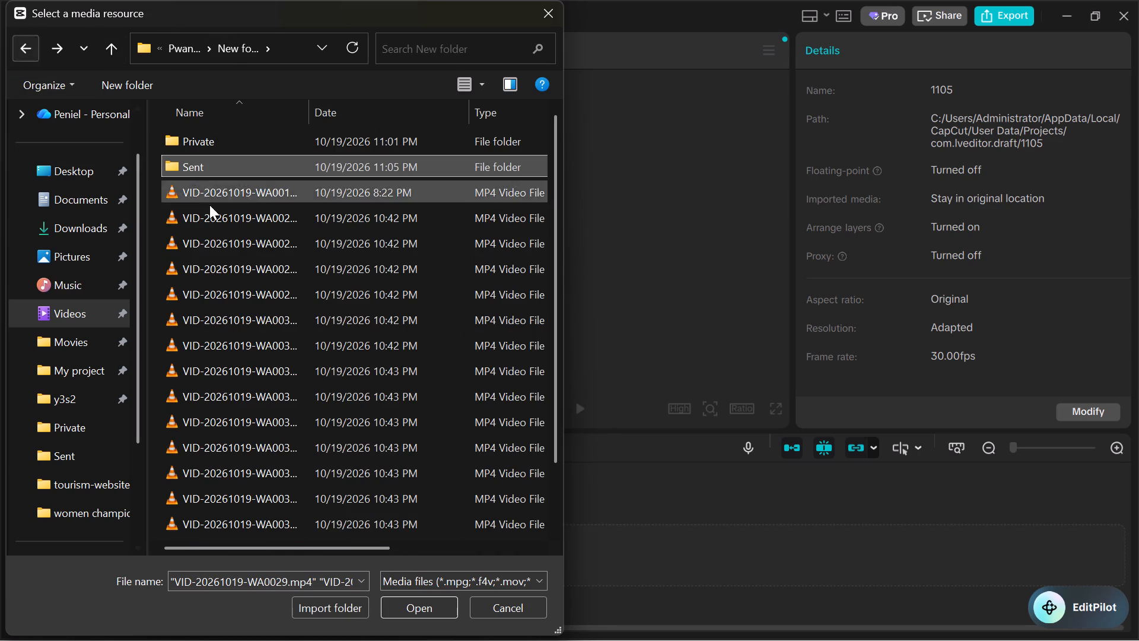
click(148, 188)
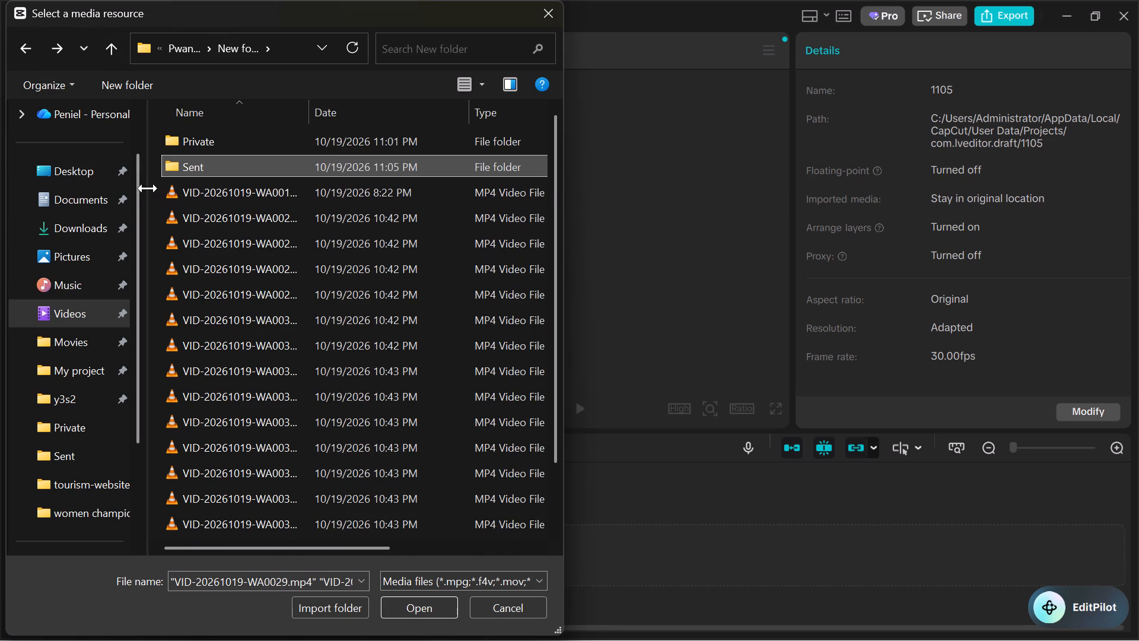
Go up to the Pwani University game 19th folder and switch its file listing to Details view.
click(175, 46)
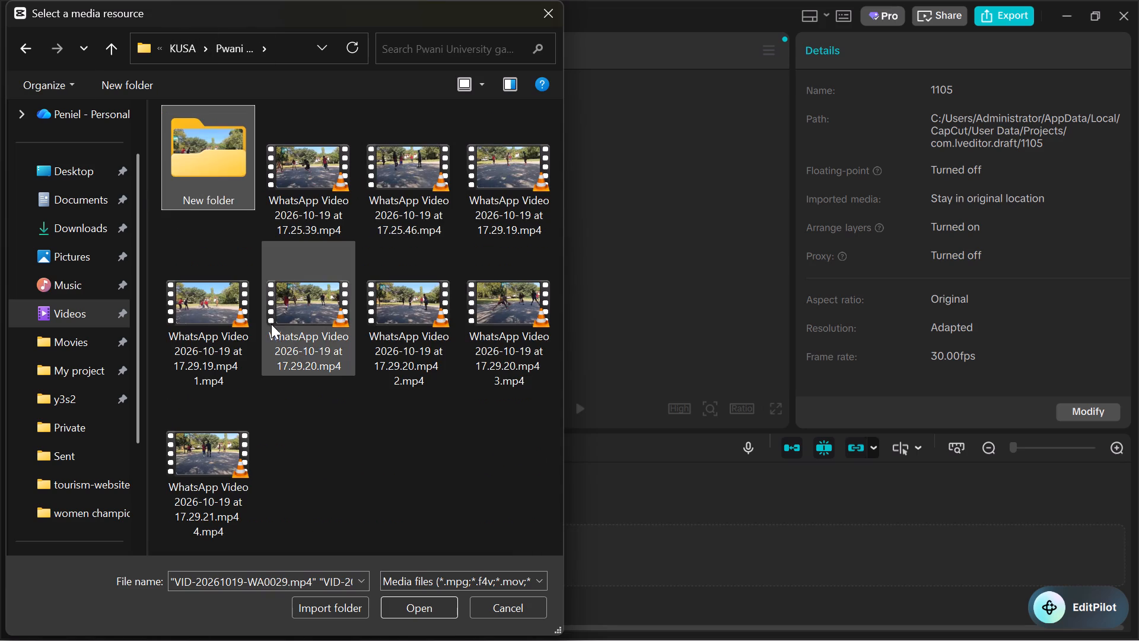
right_click(313, 404)
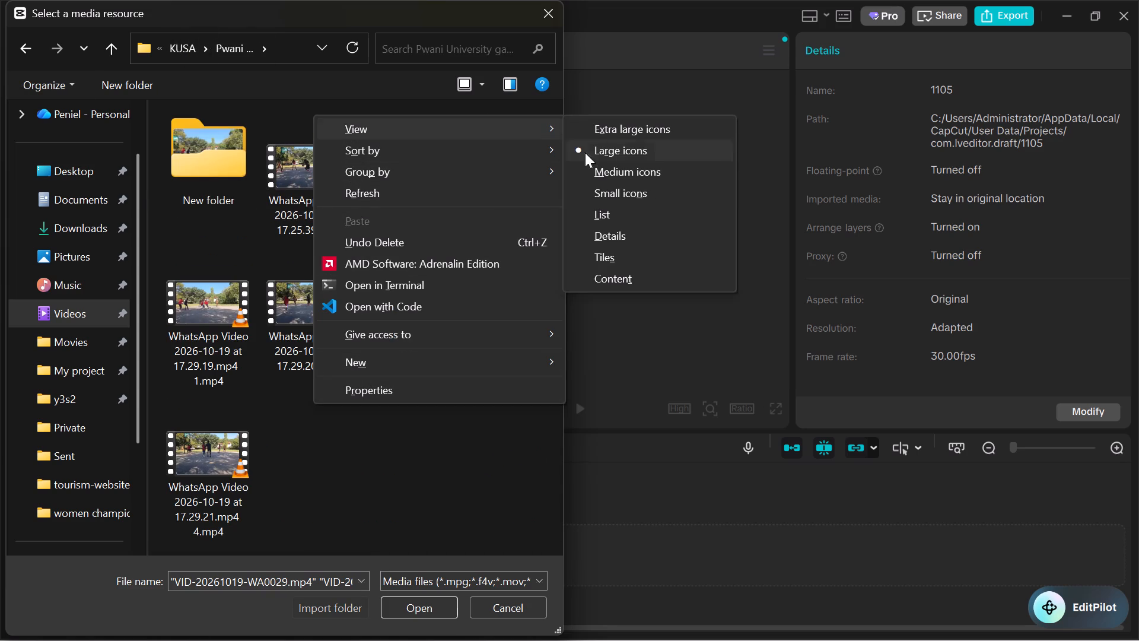
click(630, 237)
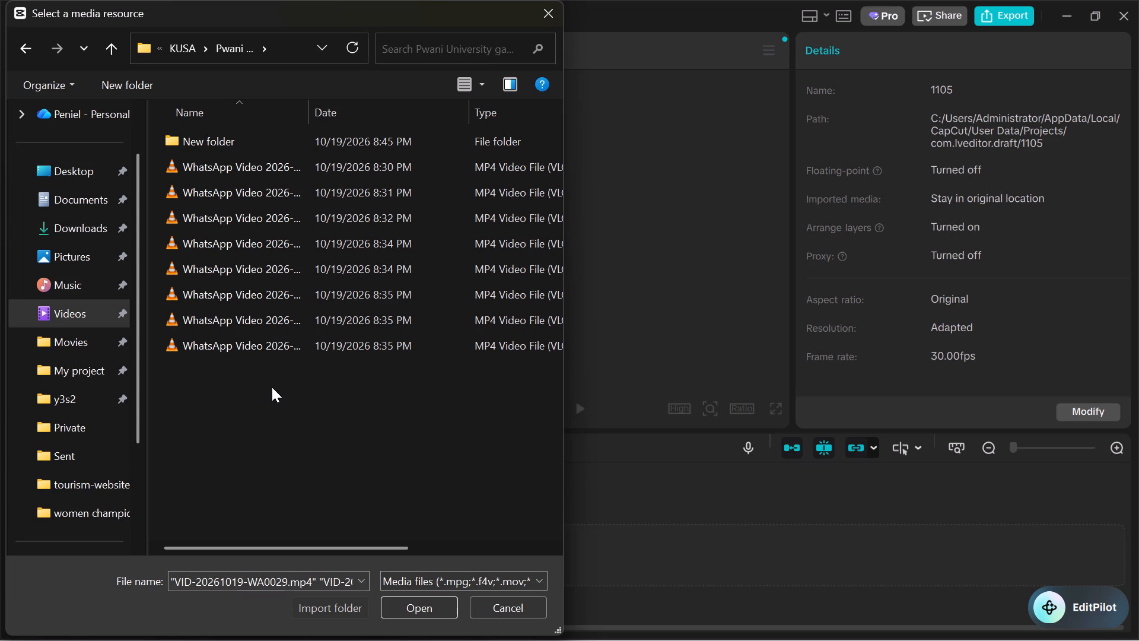
Move all the VID-20261019 MP4 videos out of New folder into its parent Pwani University game 19th folder.
scroll(272, 387, up, 2)
double_click(220, 134)
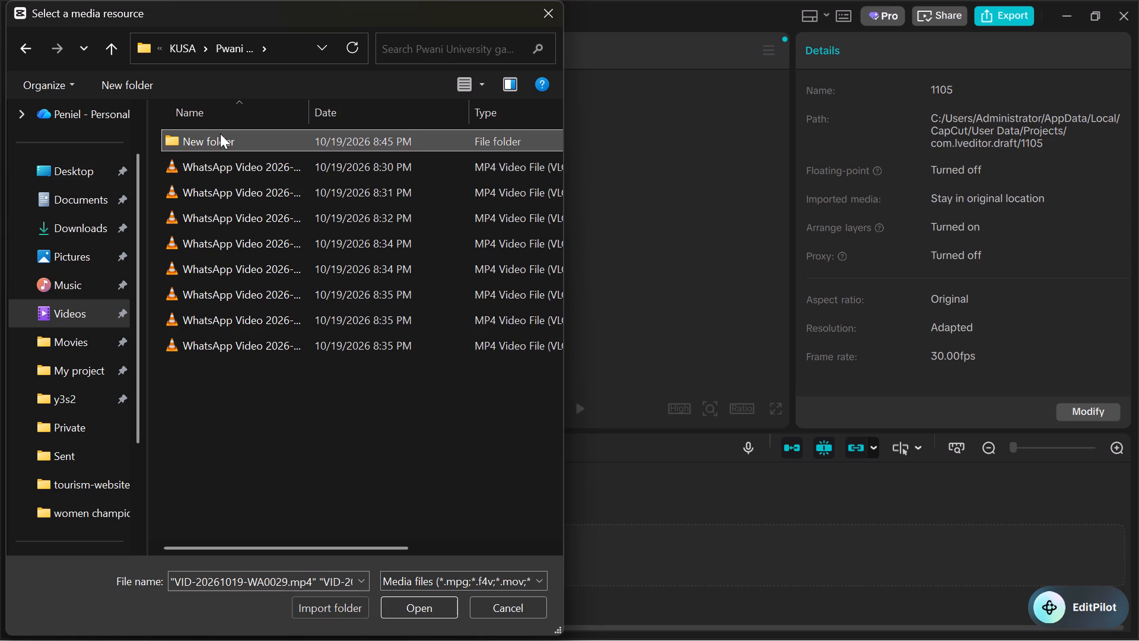
drag(153, 195, 246, 637)
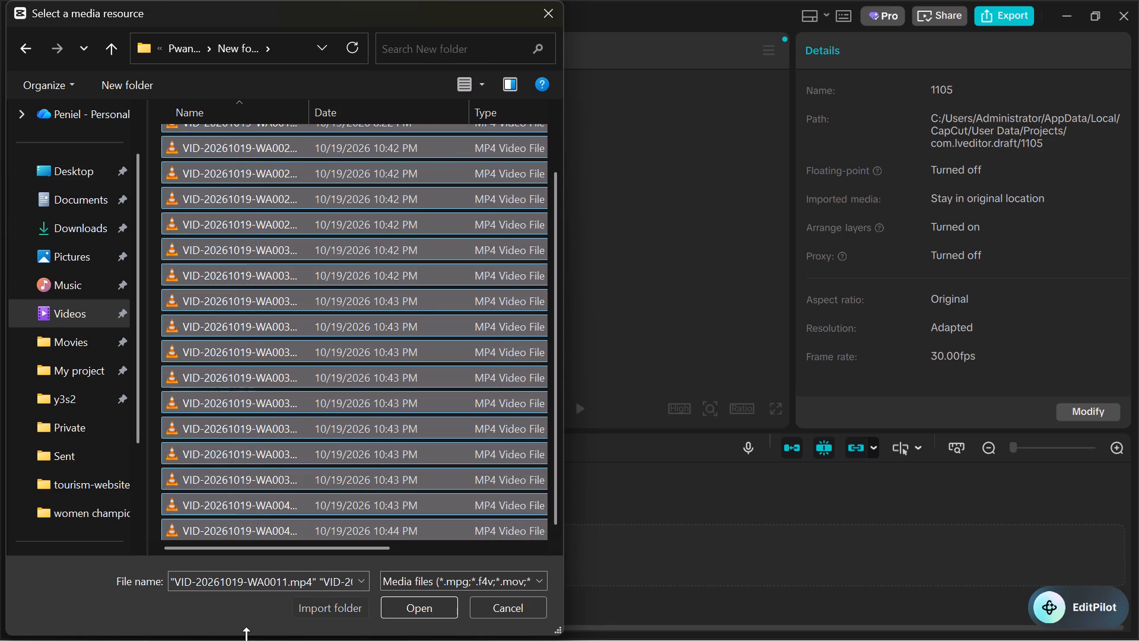
key(ctrl+x)
click(26, 55)
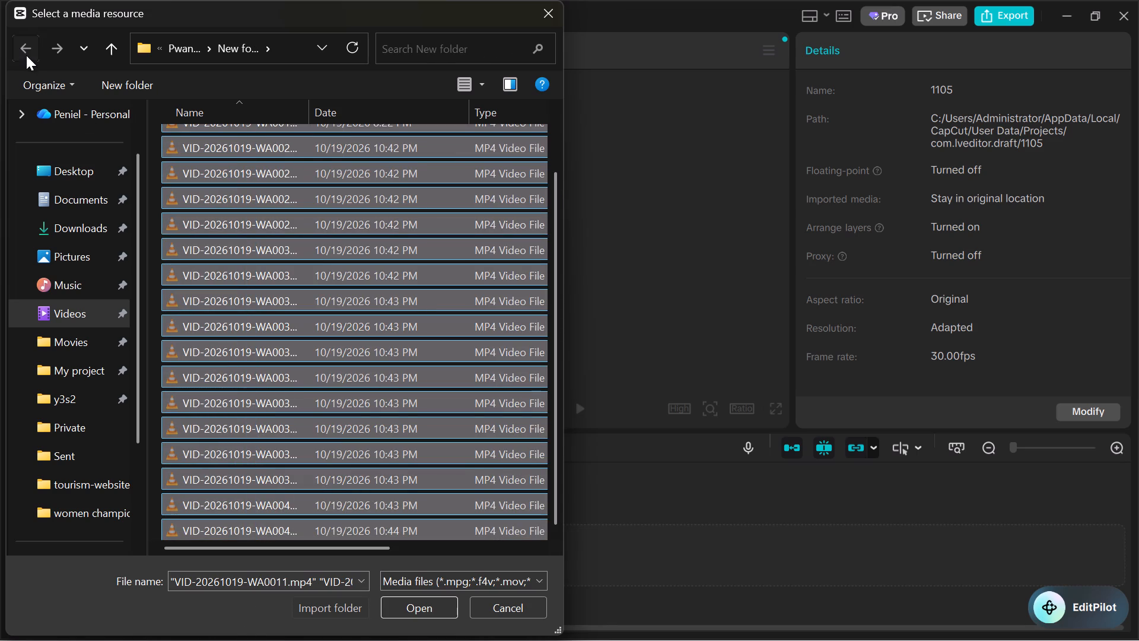
click(310, 426)
key(ctrl+v)
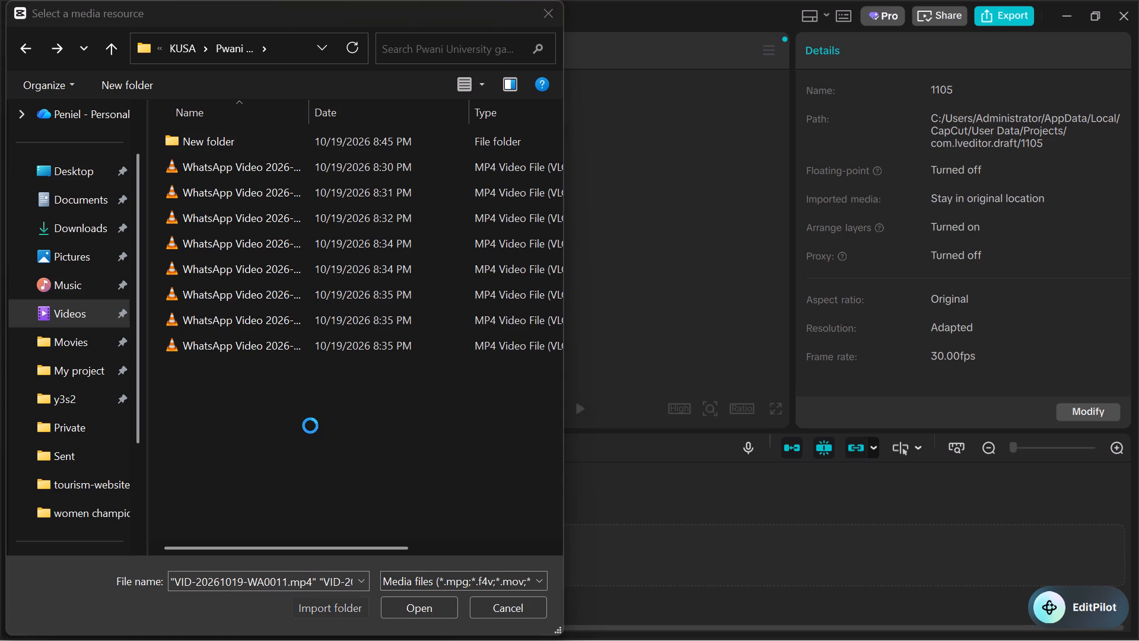
scroll(310, 426, up, 4)
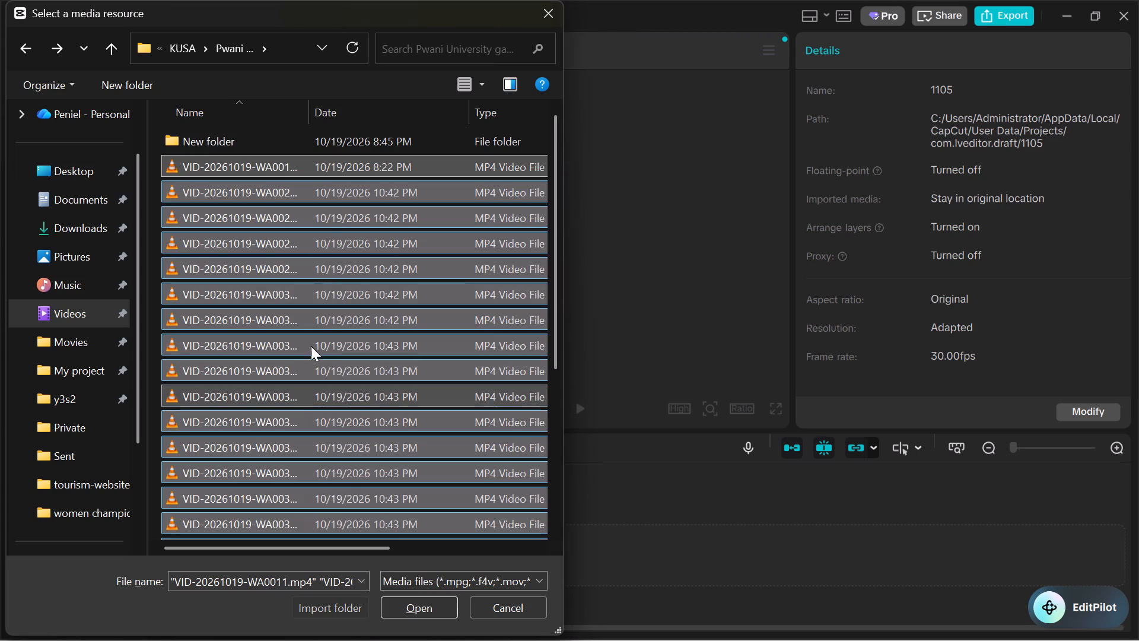
Look through the clips in the Sent folder inside New folder for basketball court footage.
double_click(183, 143)
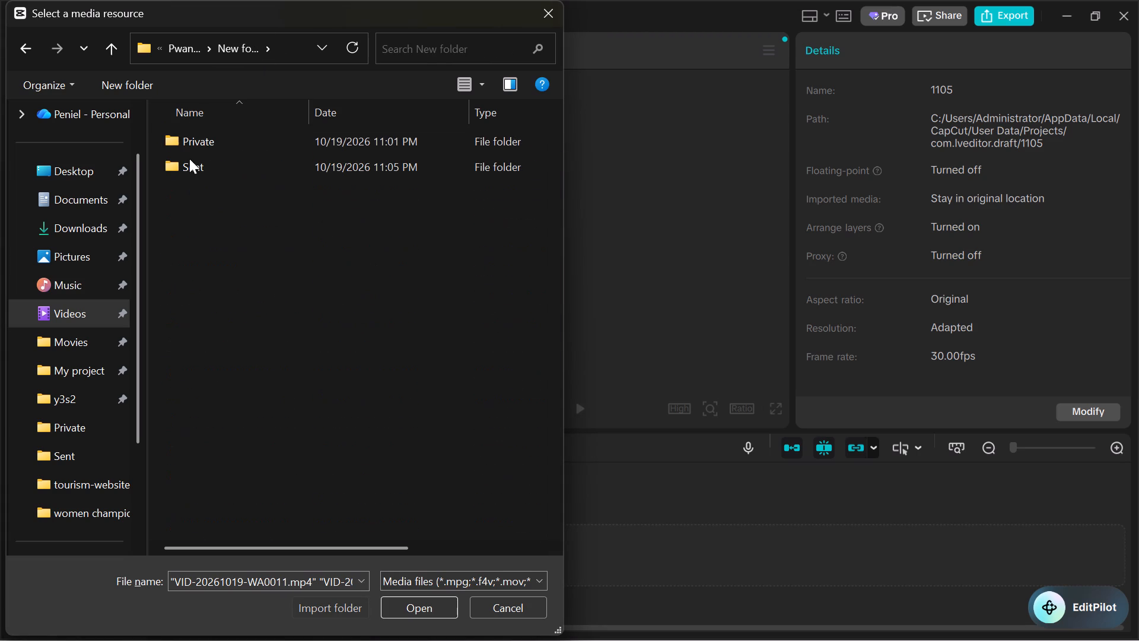
double_click(193, 168)
scroll(265, 284, down, 1)
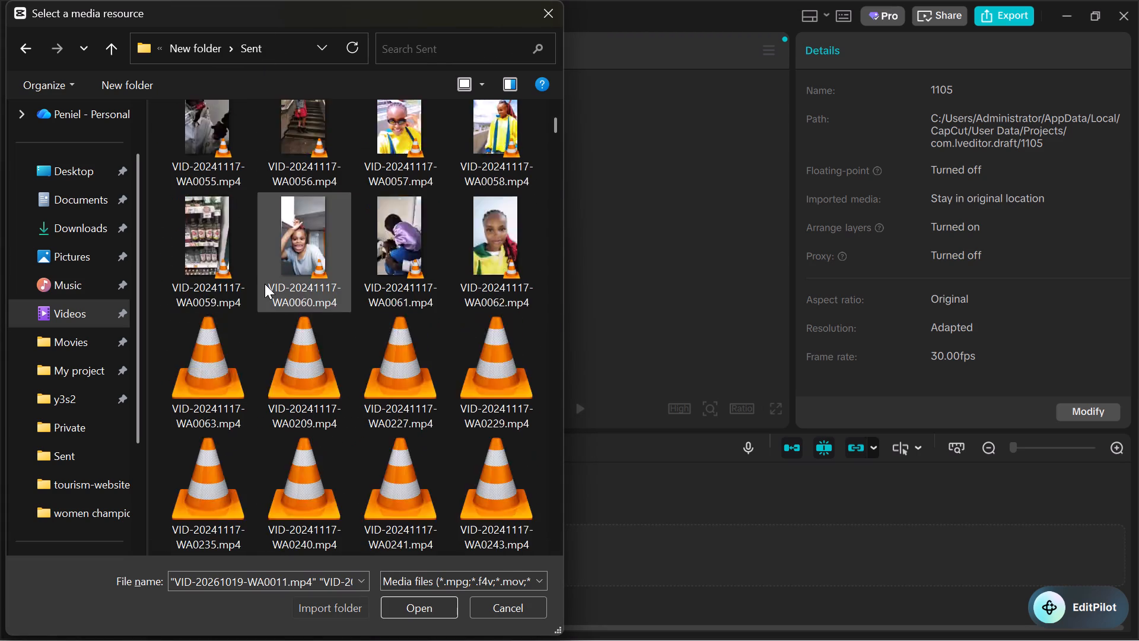
scroll(265, 284, down, 1)
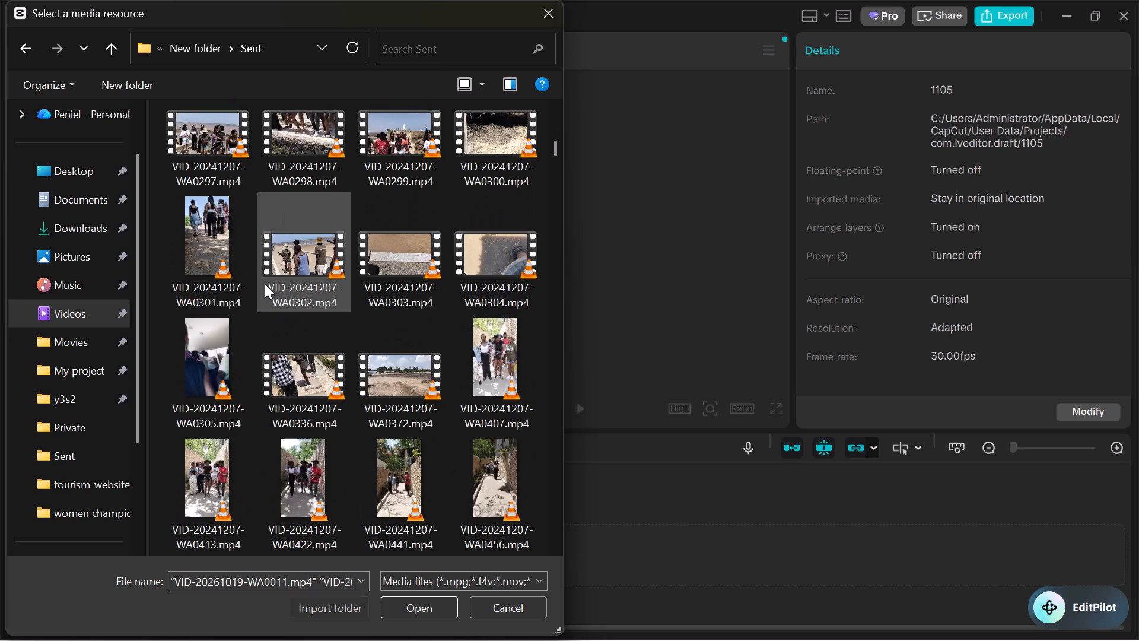
scroll(265, 284, down, 4)
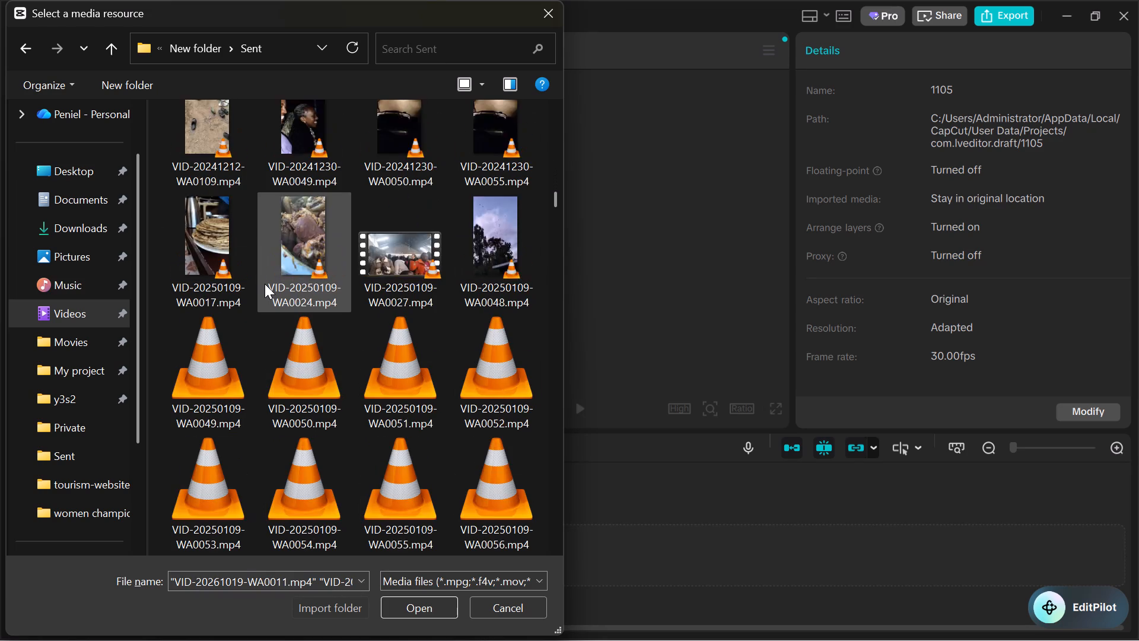
scroll(265, 284, down, 3)
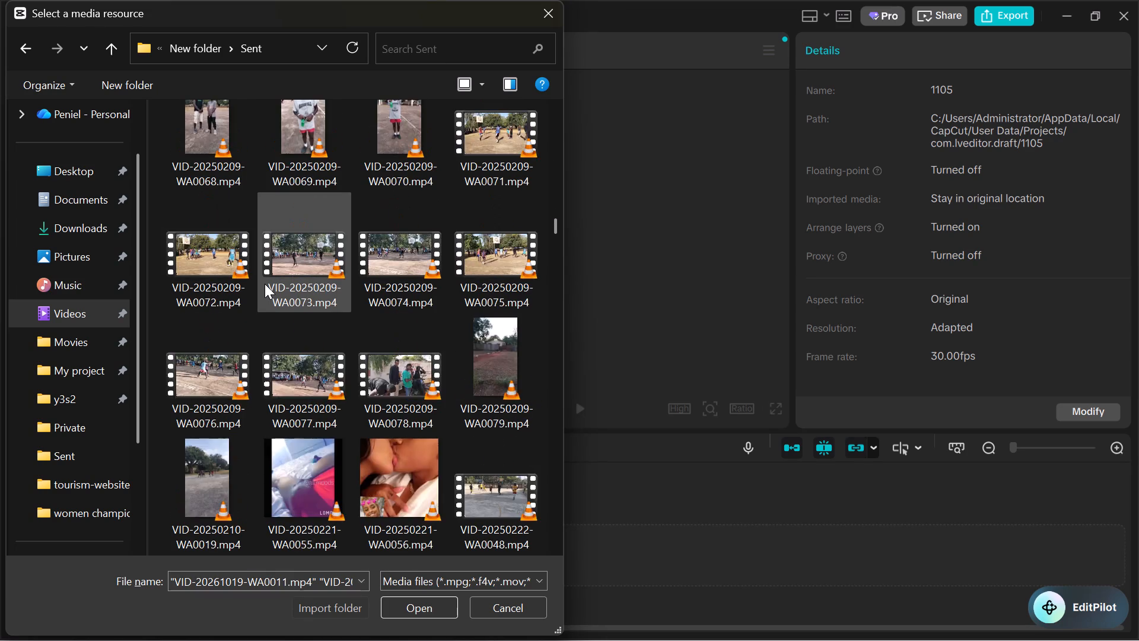
scroll(265, 284, down, 1)
right_click(265, 284)
scroll(265, 284, up, 8)
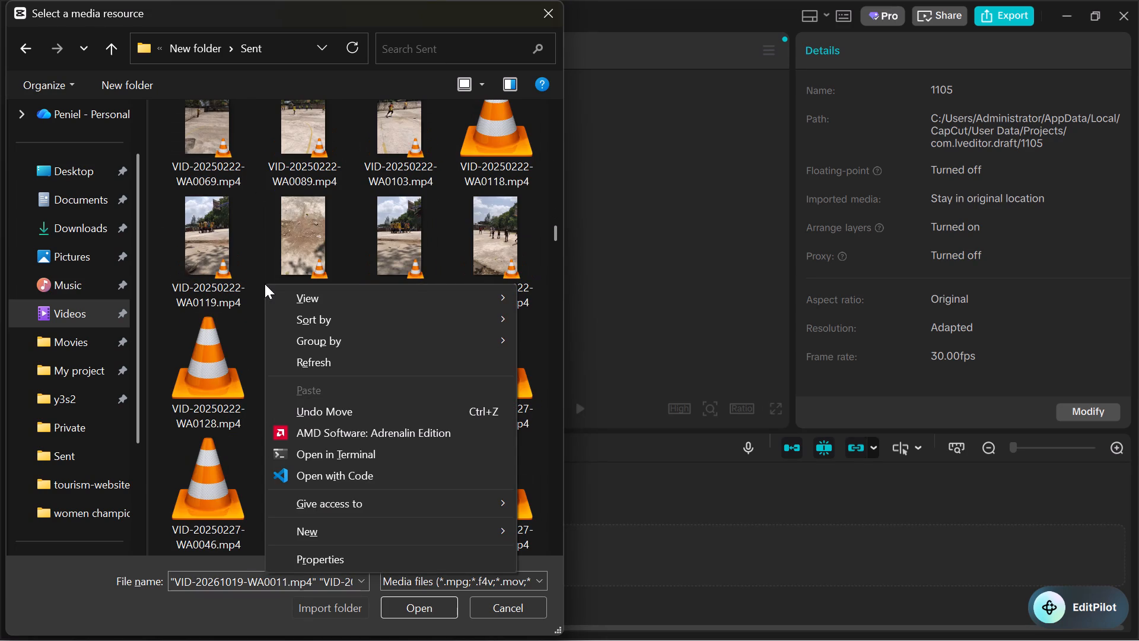
scroll(219, 234, up, 2)
click(158, 210)
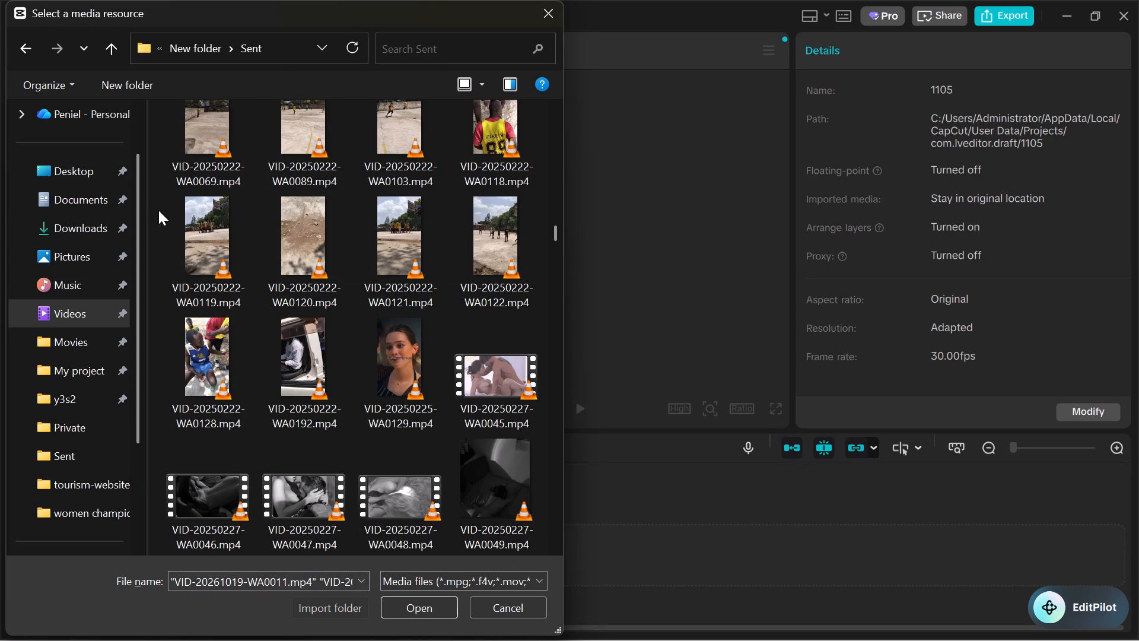
scroll(213, 220, up, 1)
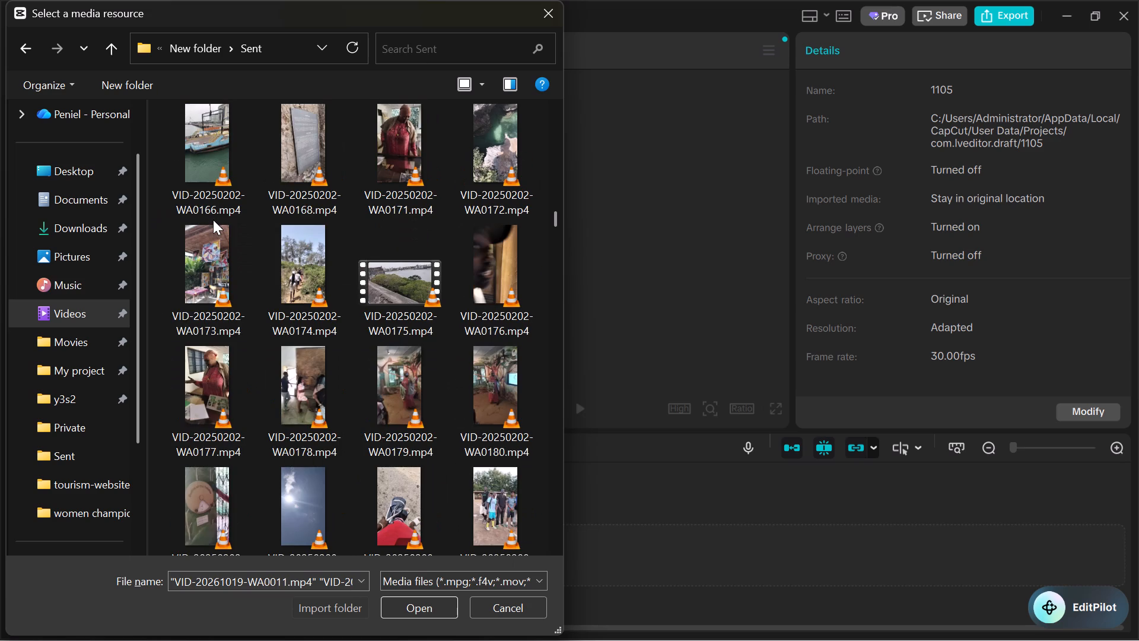
scroll(288, 268, up, 1)
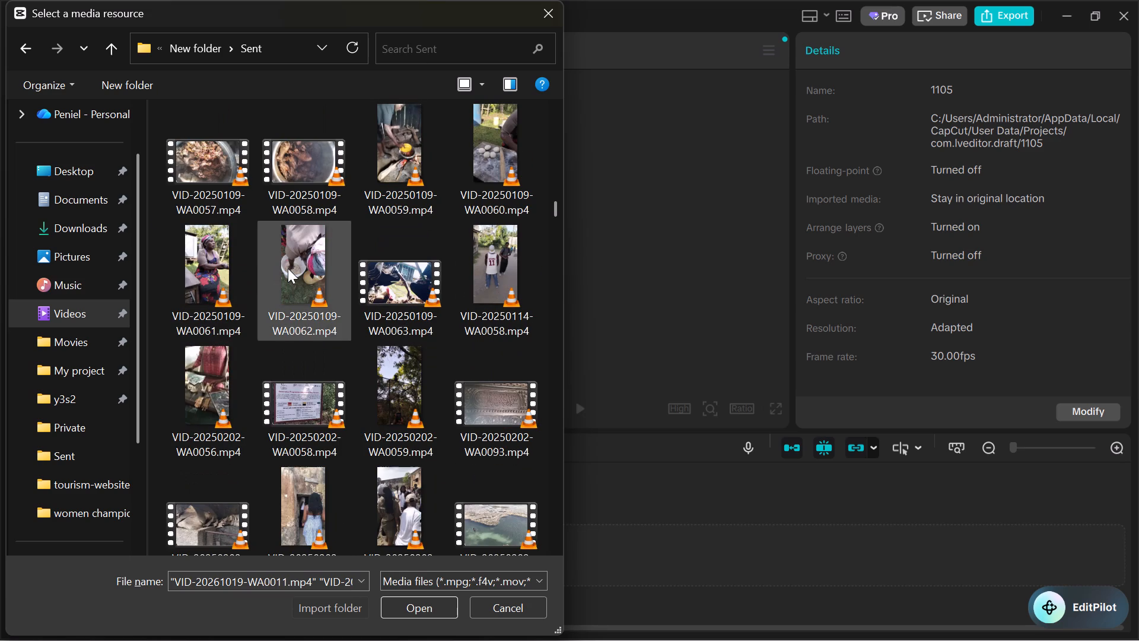
scroll(288, 268, up, 1)
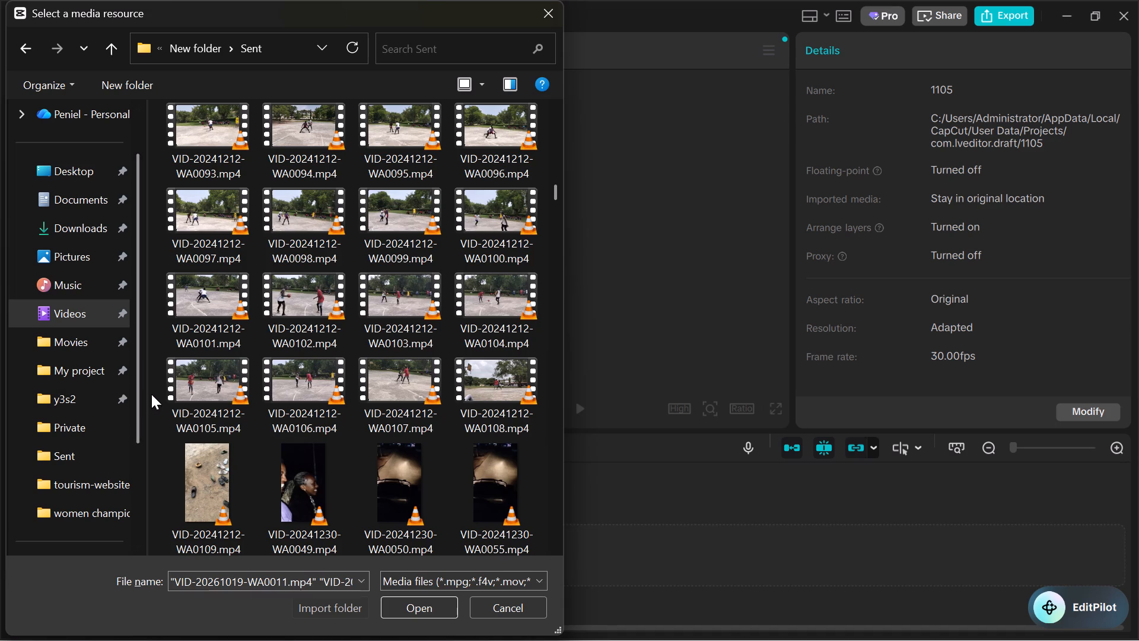
Move the court clips VID-20241212-WA0082 through WA0108 from the Sent folder up into New folder.
drag(151, 384, 225, 383)
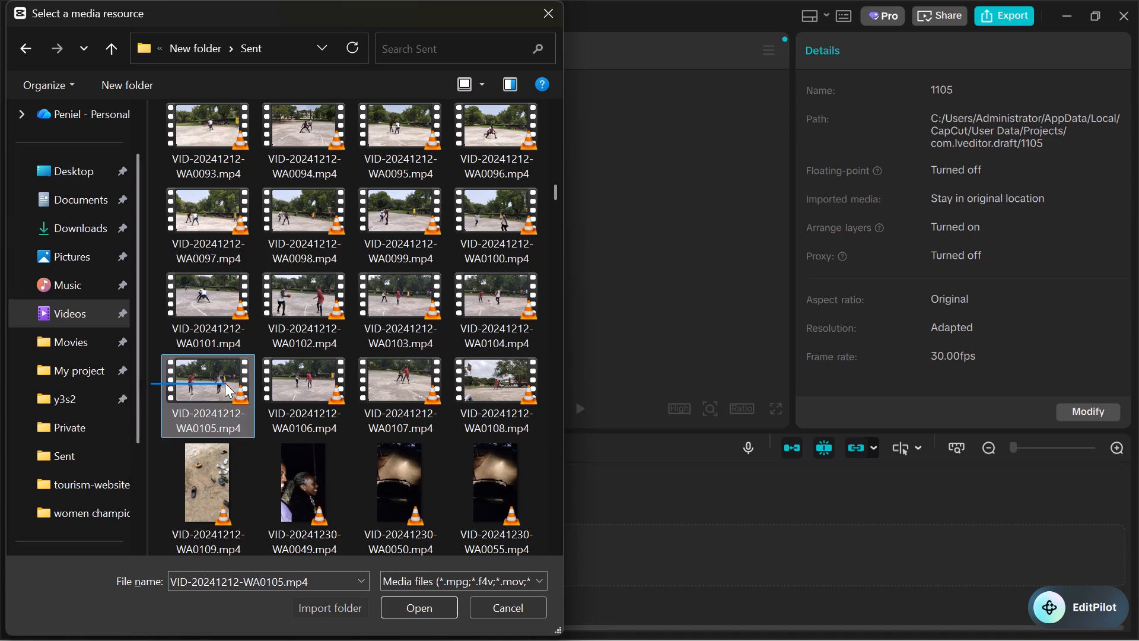
drag(225, 383, 518, 164)
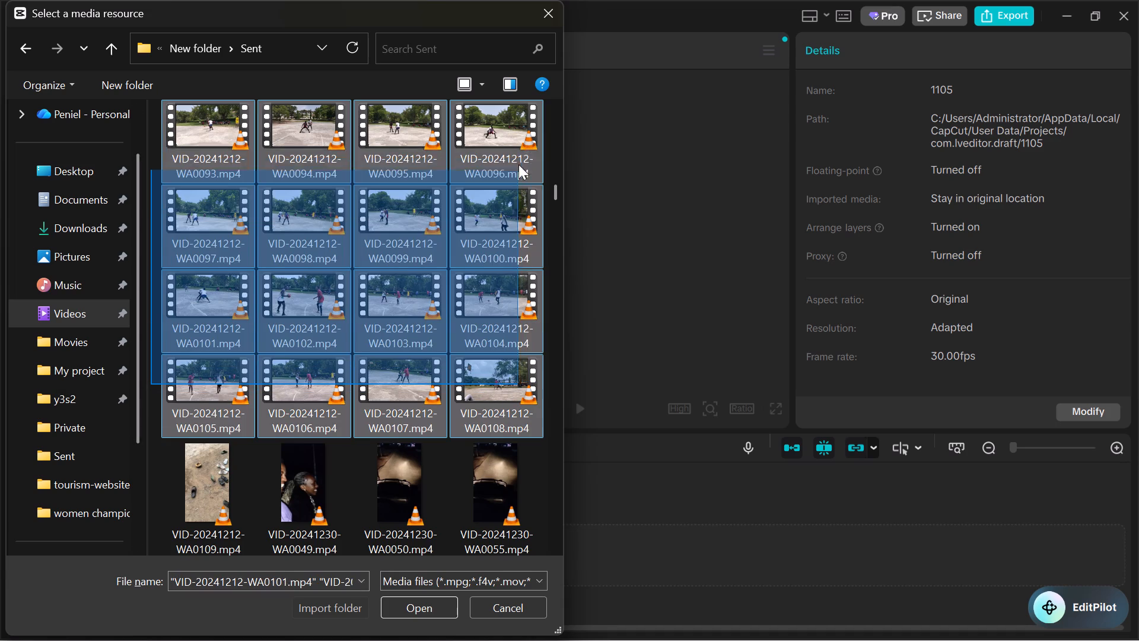
drag(518, 164, 525, 286)
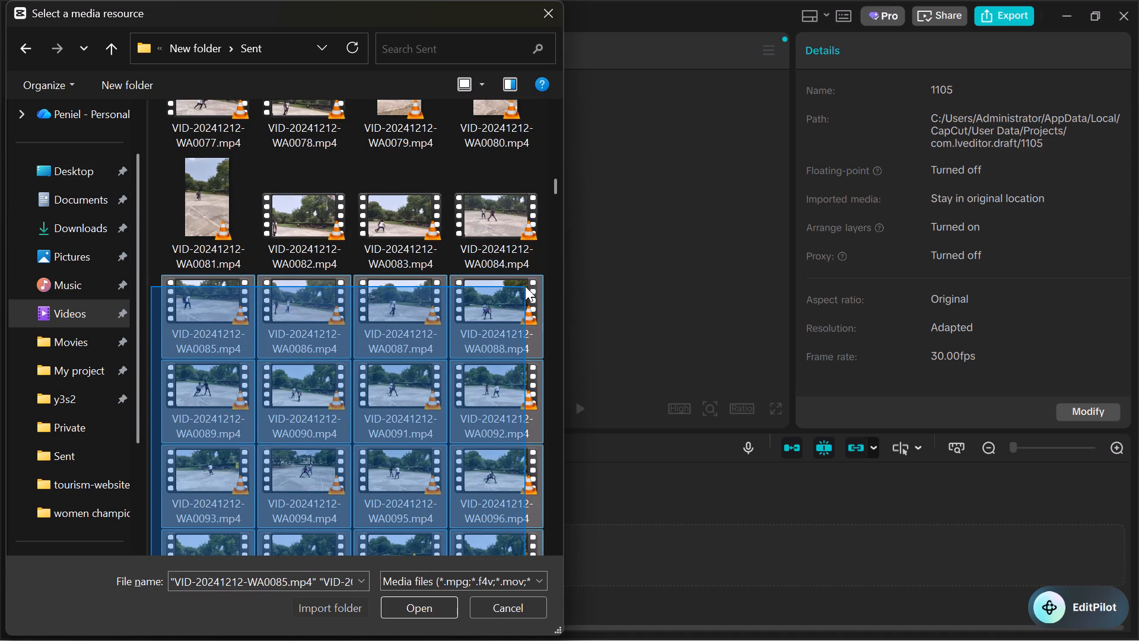
drag(525, 286, 534, 277)
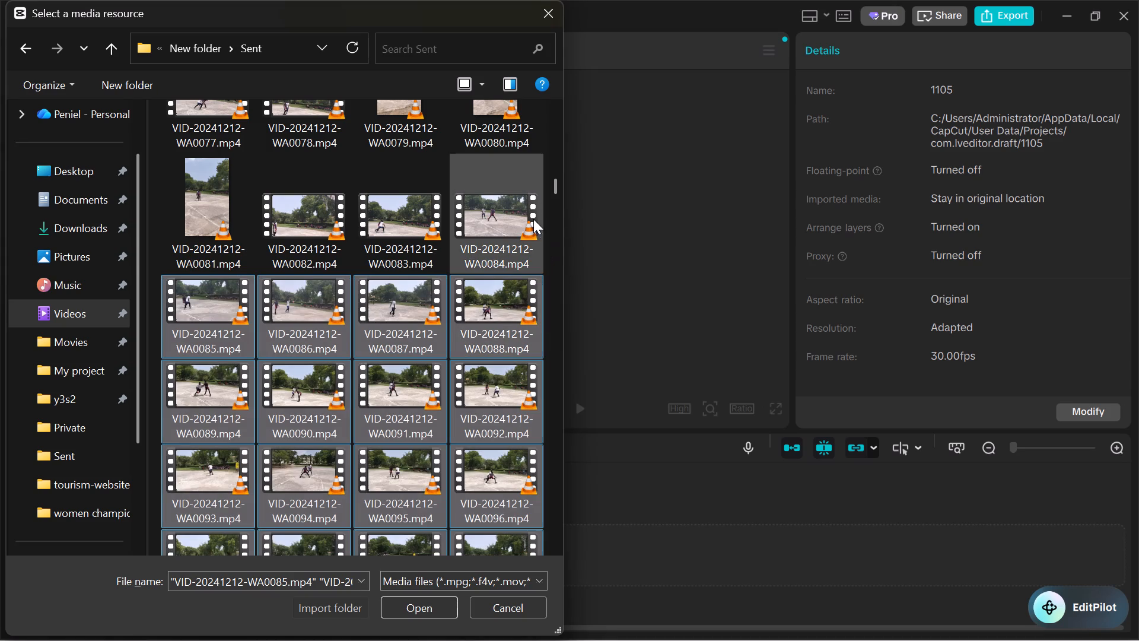
ctrl+click(533, 219)
ctrl+click(402, 218)
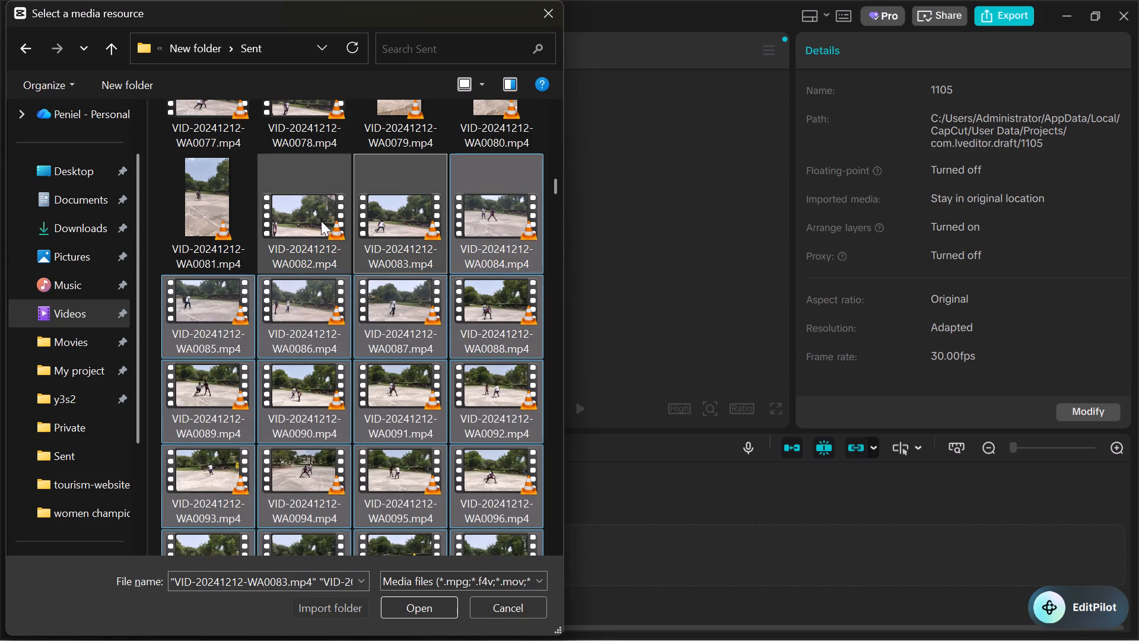
ctrl+click(319, 221)
right_click(319, 221)
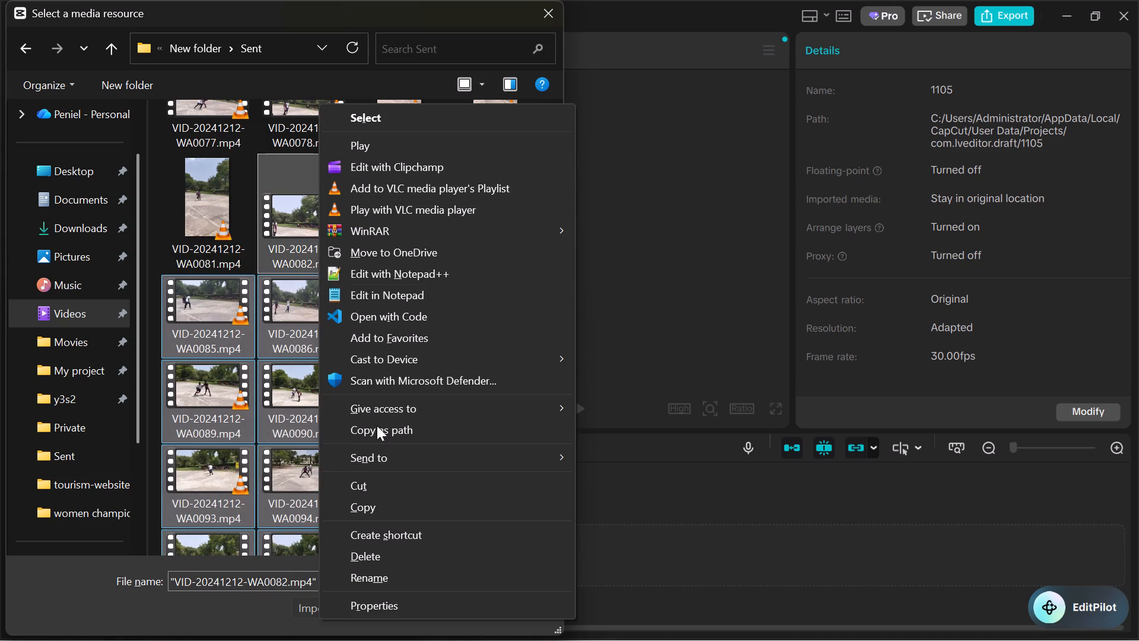
click(374, 484)
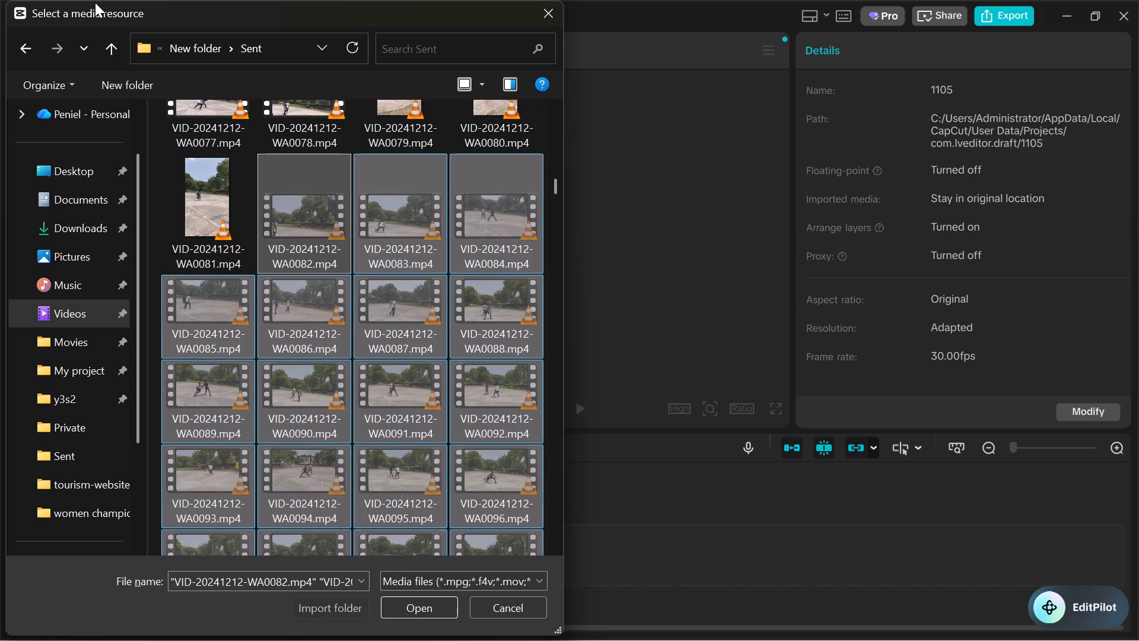
click(19, 49)
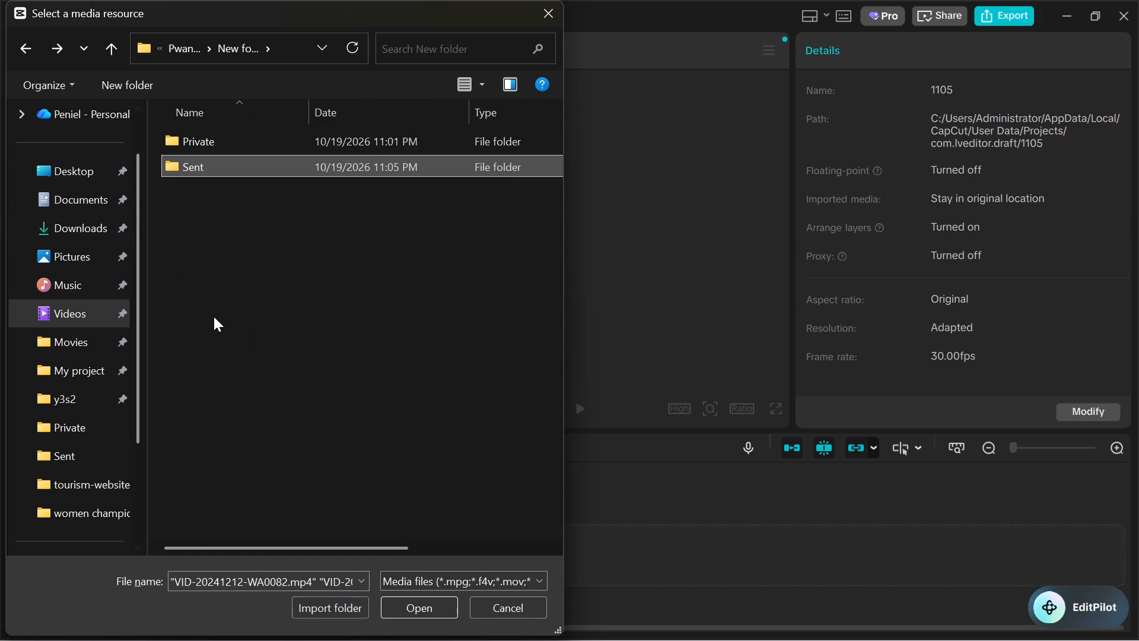
click(214, 316)
key(ctrl+v)
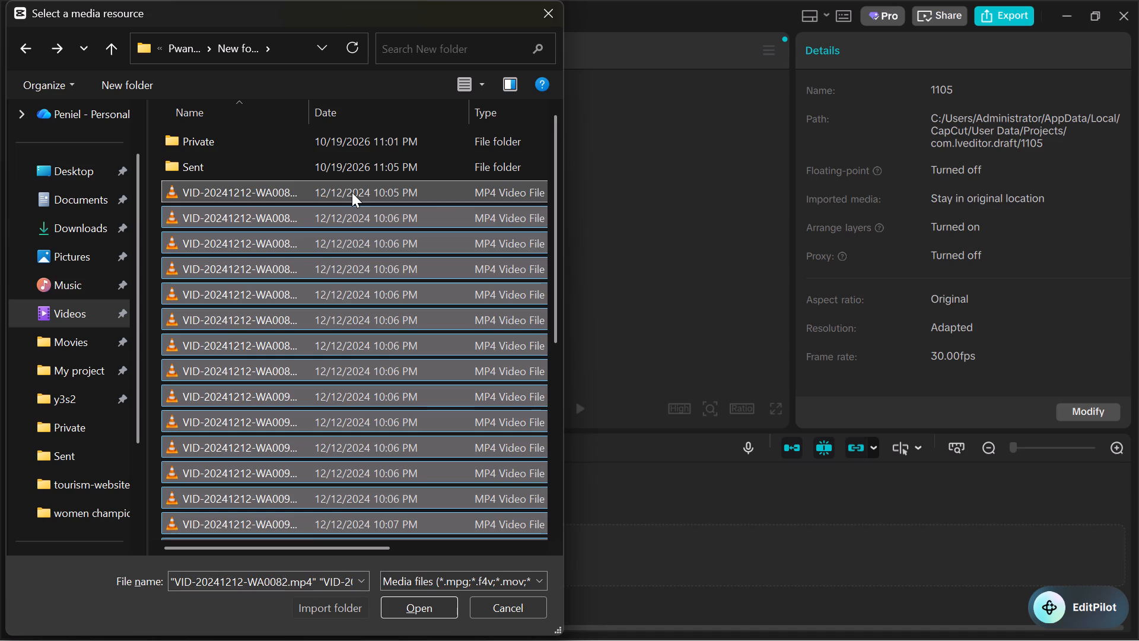
Import VID-20241212-WA0108.mp4, the last clip in New folder, into the project media.
scroll(352, 192, down, 1)
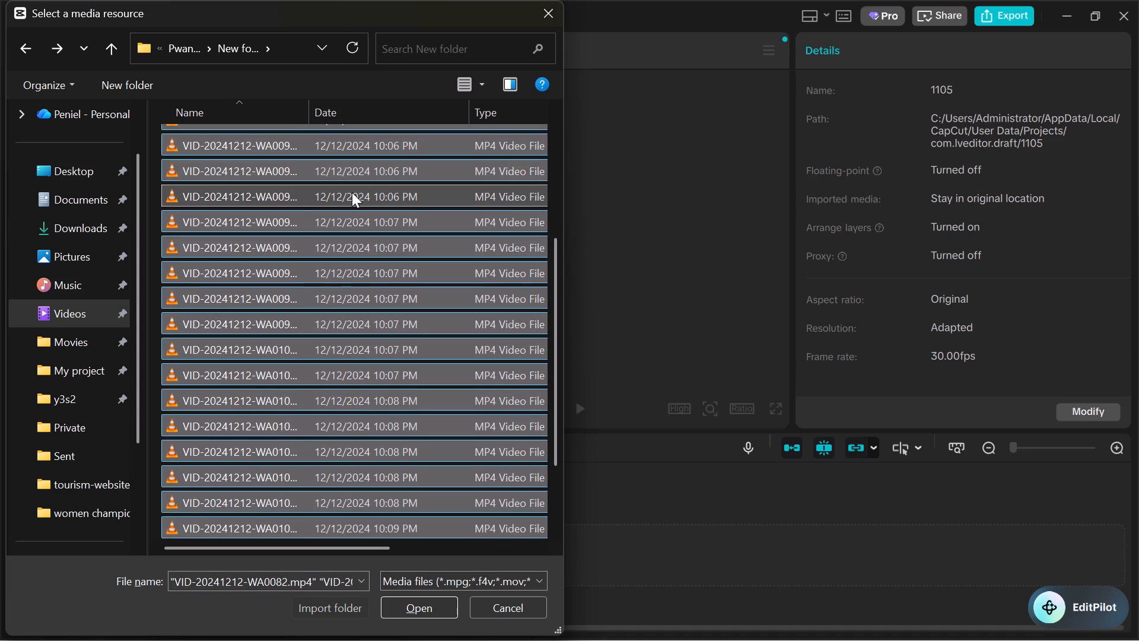
scroll(352, 192, down, 2)
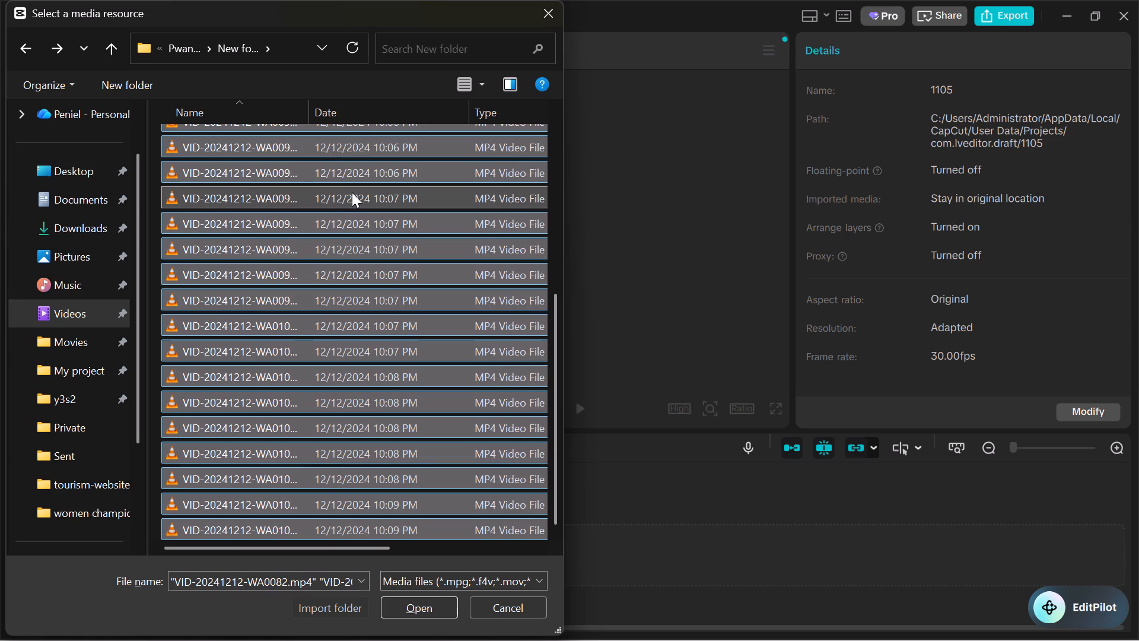
scroll(352, 192, up, 2)
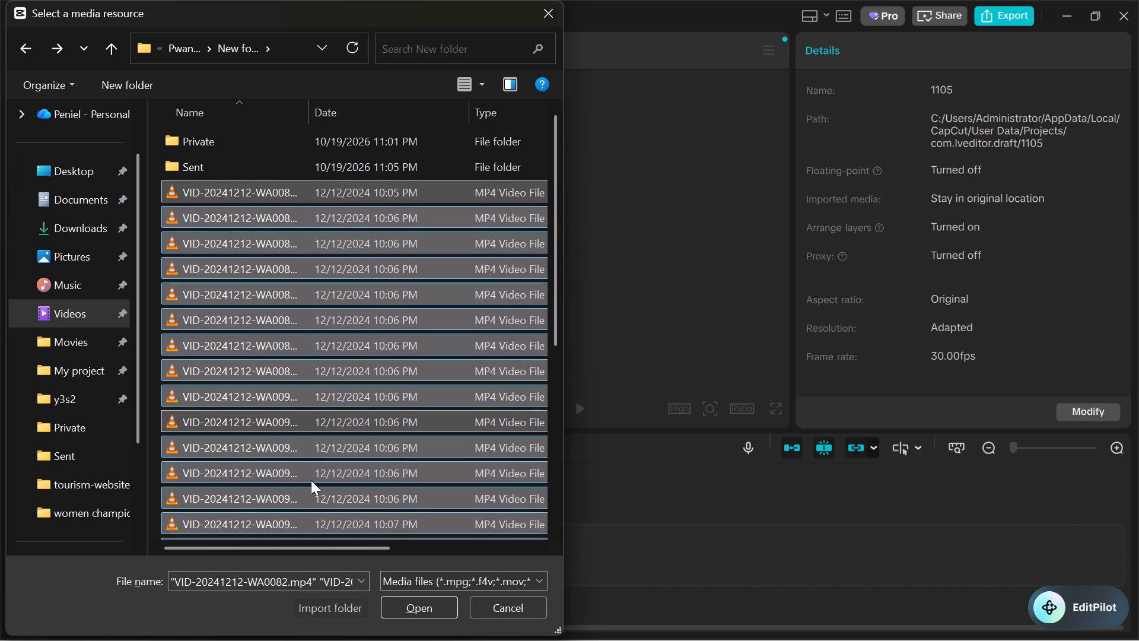
scroll(322, 399, down, 2)
double_click(305, 531)
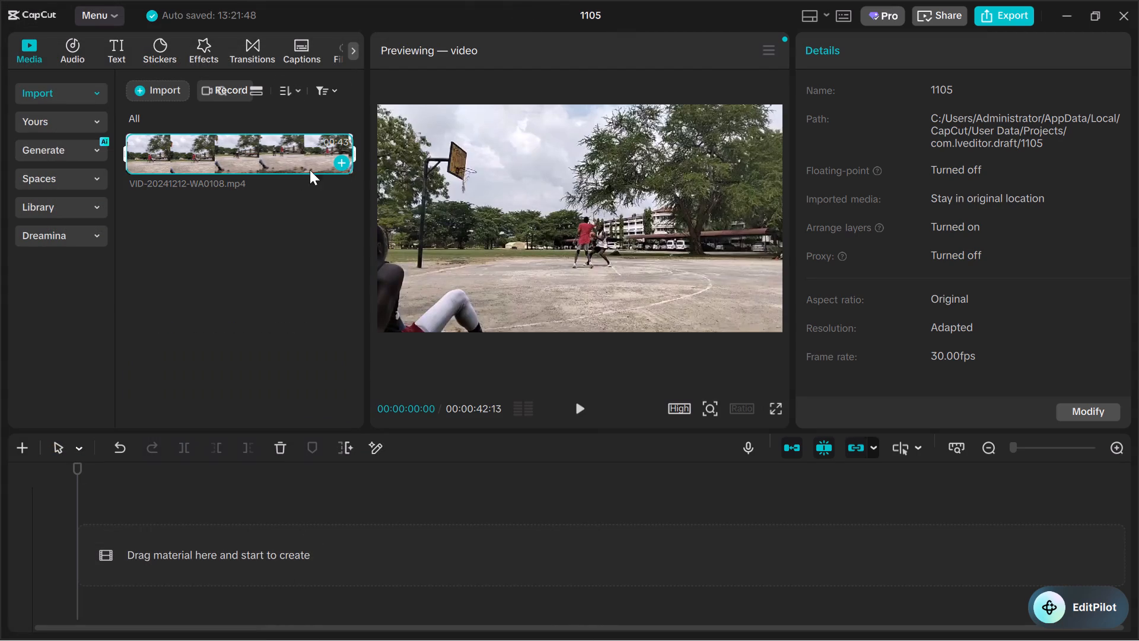
Play the imported VID-20241212-WA0108.mp4 clip, watch its ending in full screen, and return to the editor.
key(space)
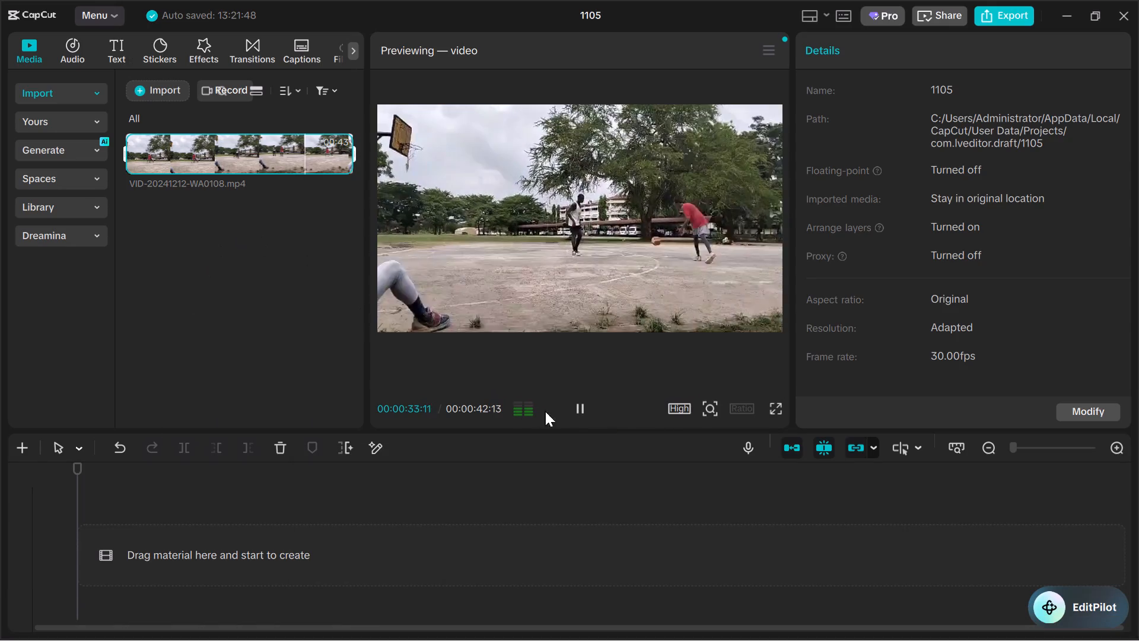
click(580, 407)
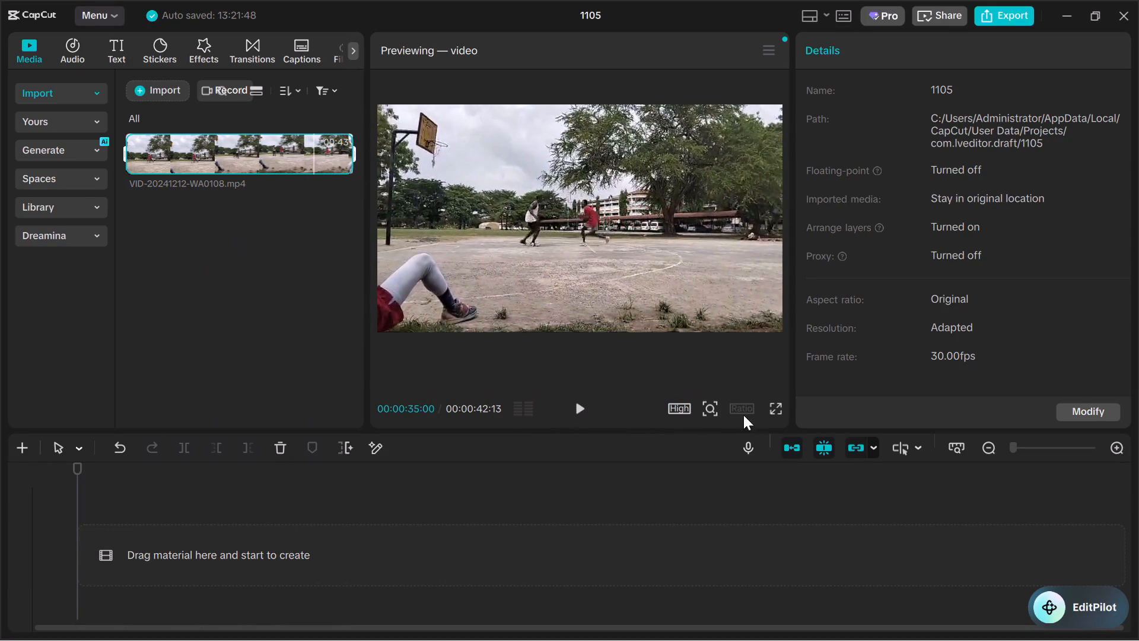
click(775, 402)
ctrl+scroll(573, 291, up, 2)
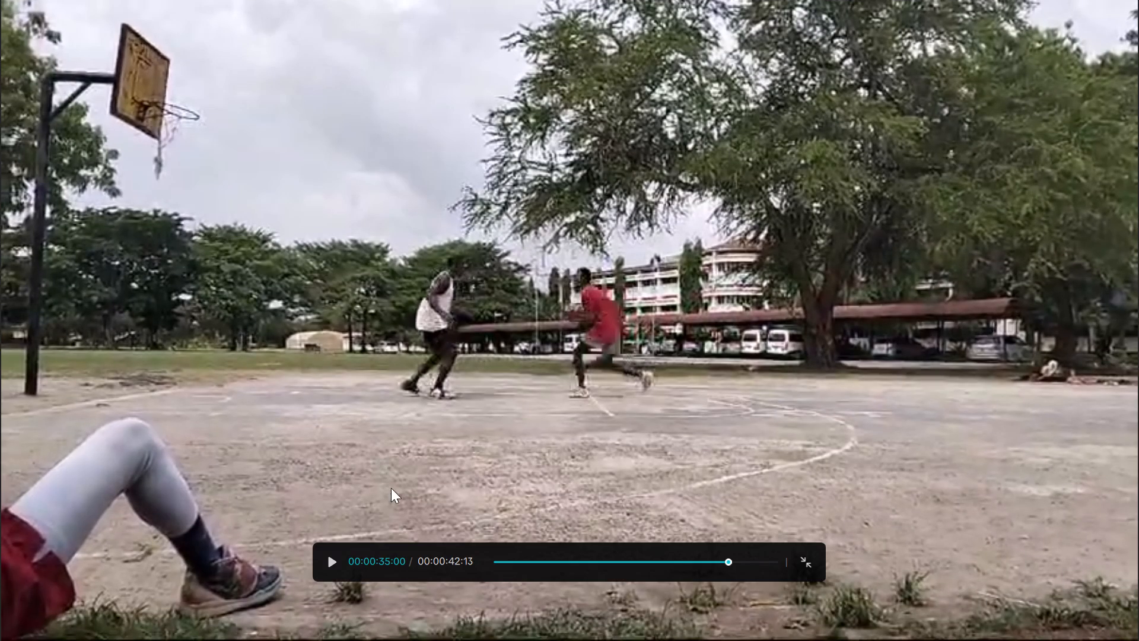
click(323, 560)
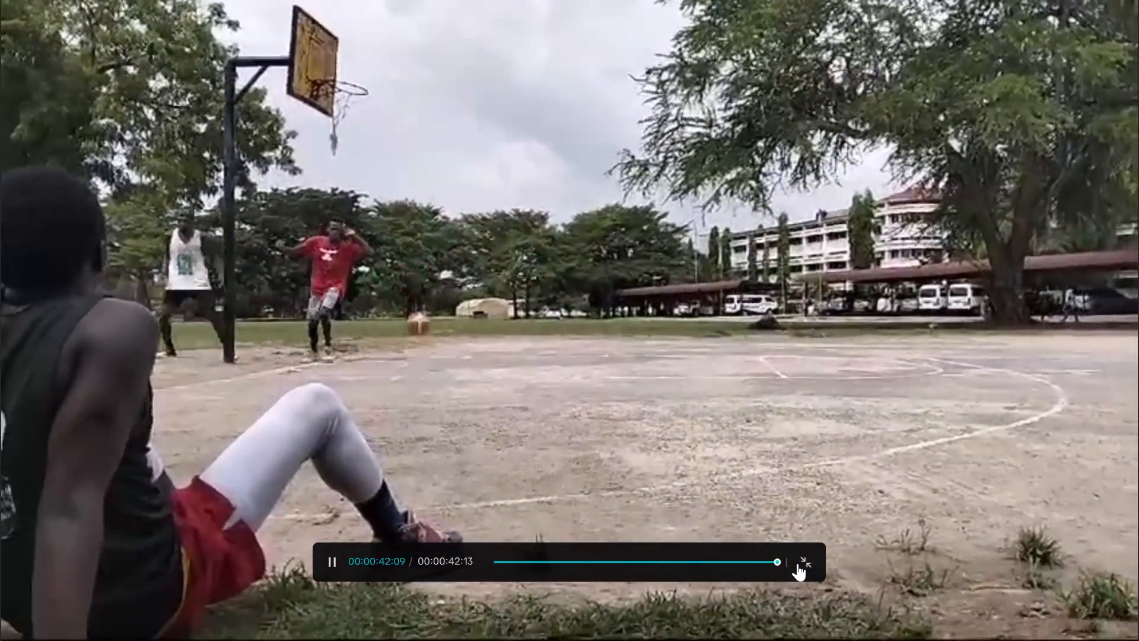
click(798, 561)
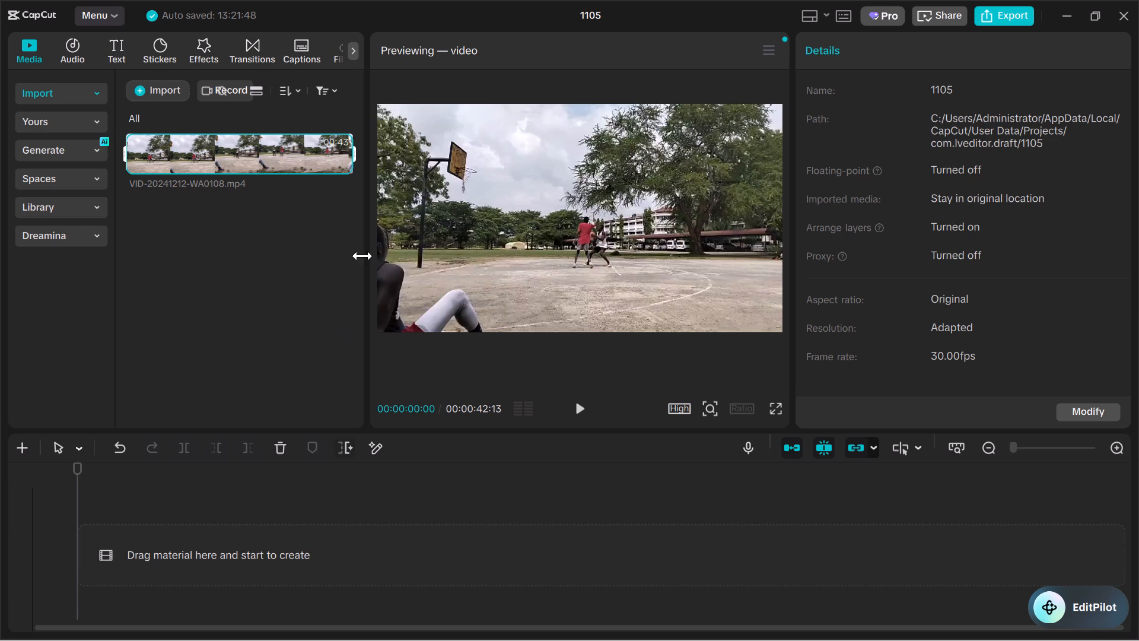
Reopen media import from the device and show the preview pane in New folder with VID-20241212-WA0093.mp4 selected.
click(148, 85)
click(170, 119)
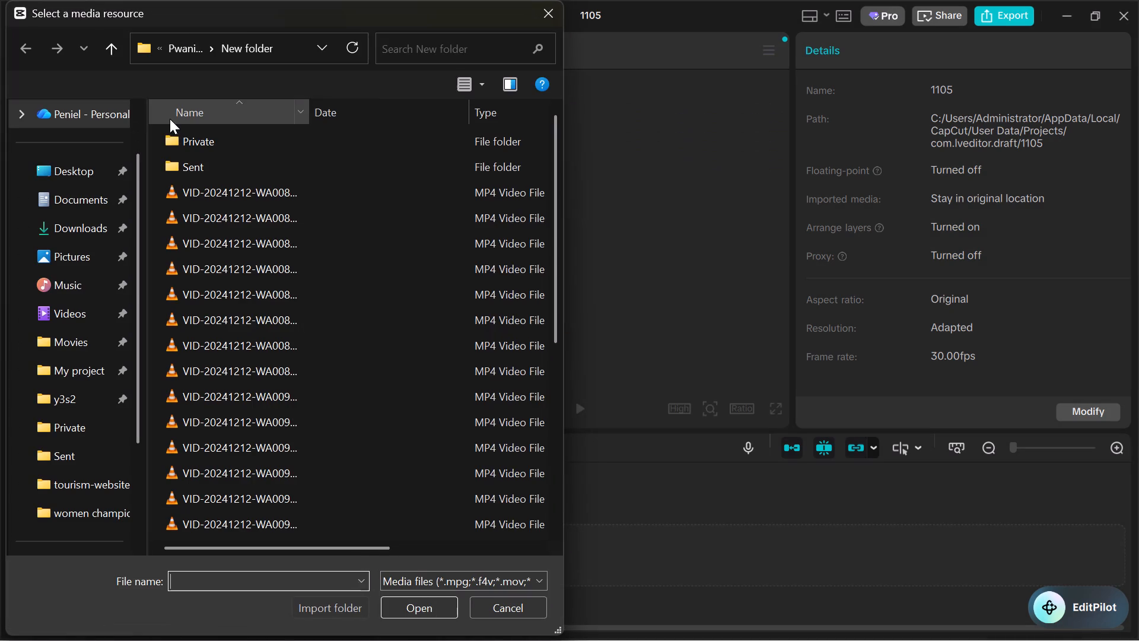
scroll(179, 315, down, 2)
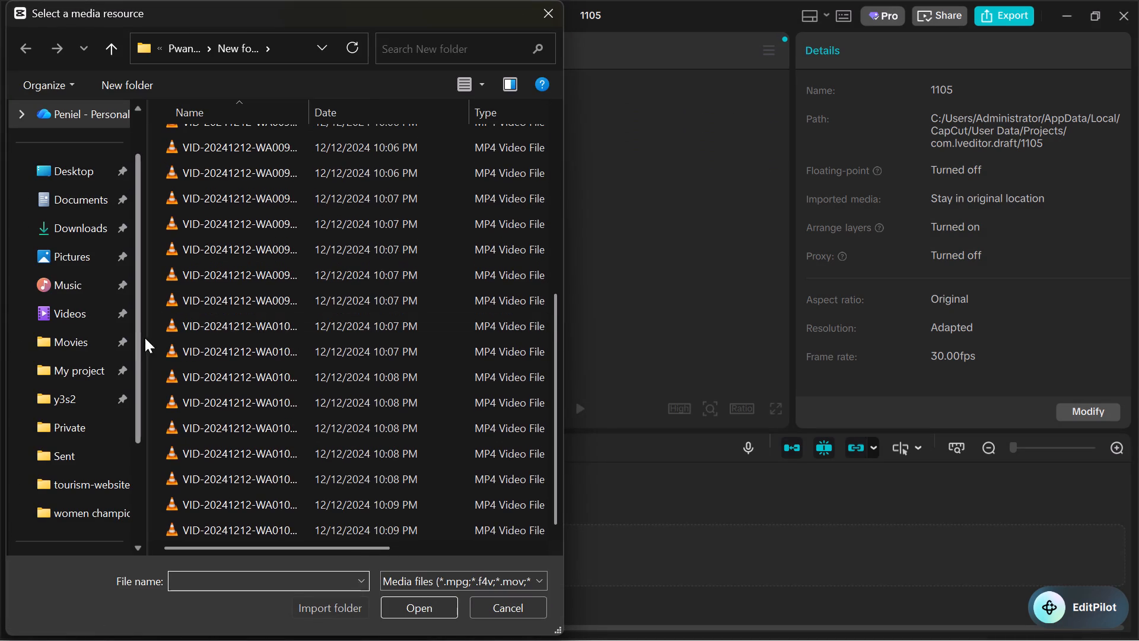
right_click(156, 342)
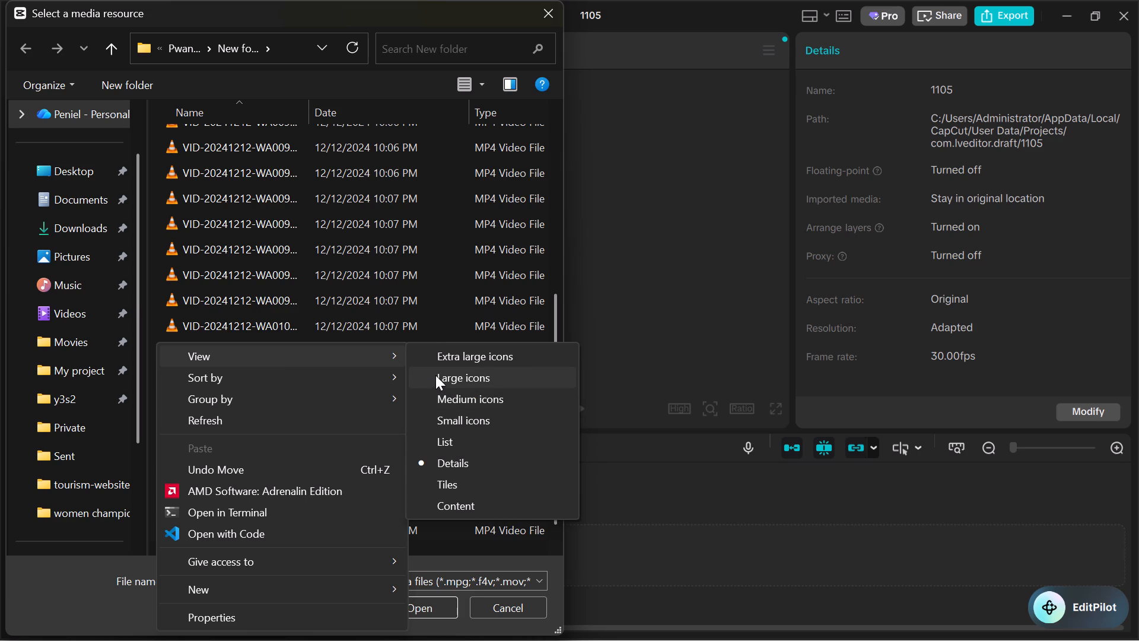
click(229, 153)
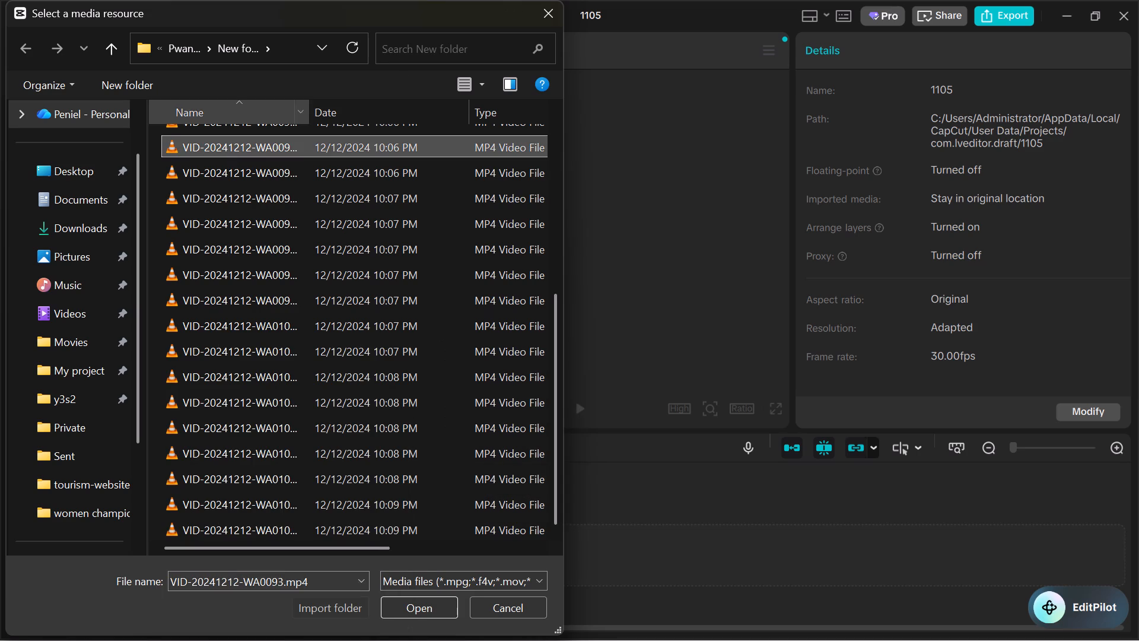
click(513, 79)
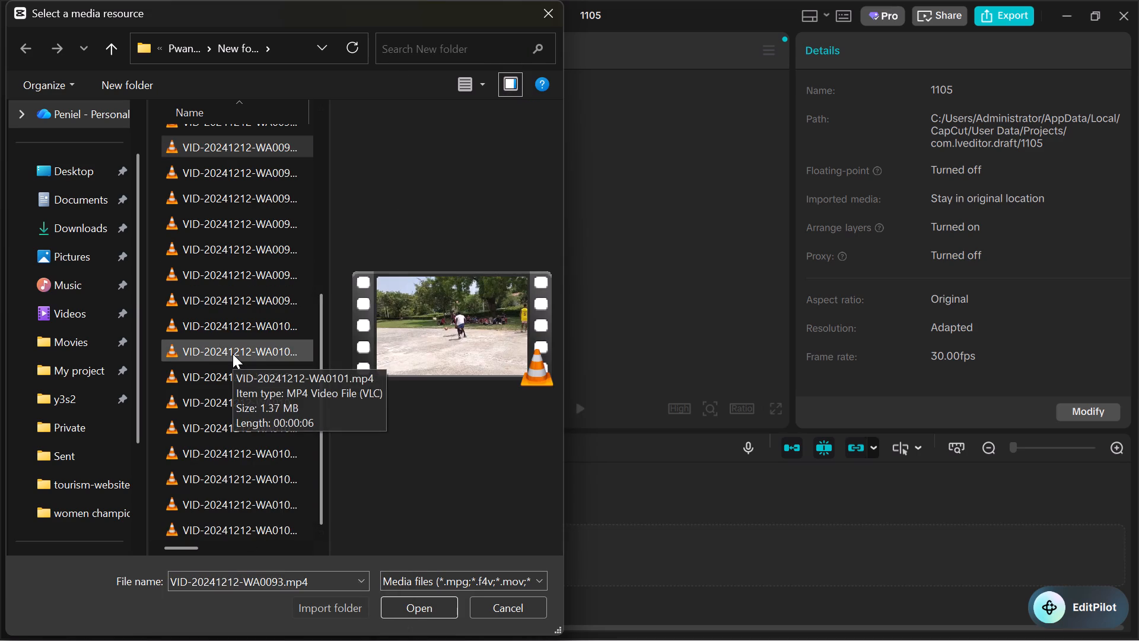
click(182, 141)
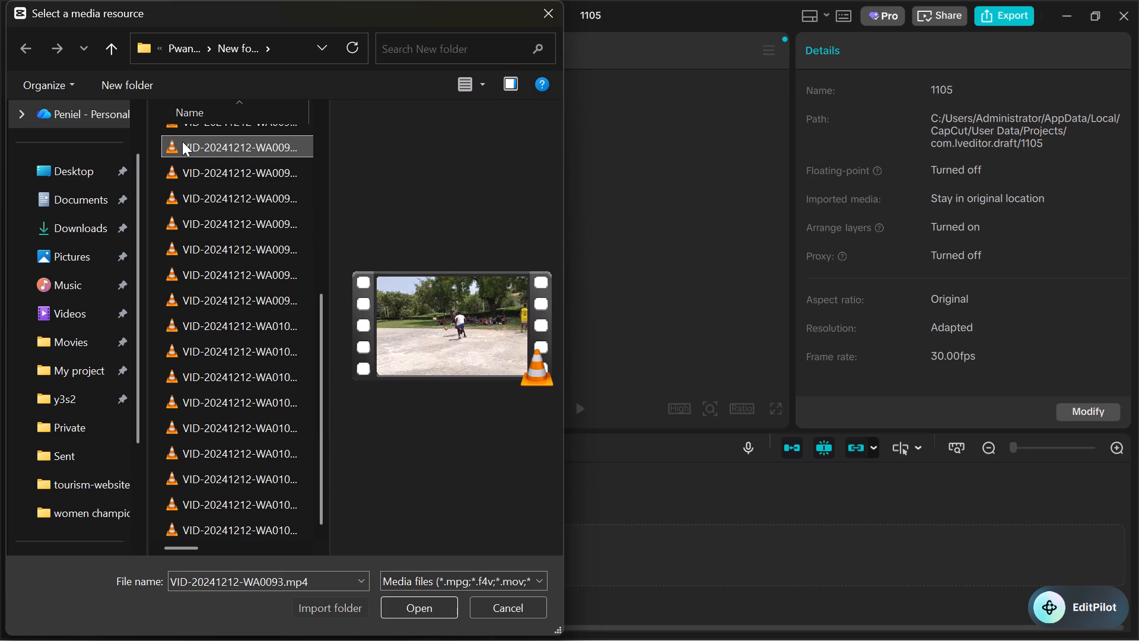
Preview the clips in New folder one by one, going from VID-20241212-WA0094.mp4 down to VID-20241212-WA0108.mp4.
key(Down)
key(Down)
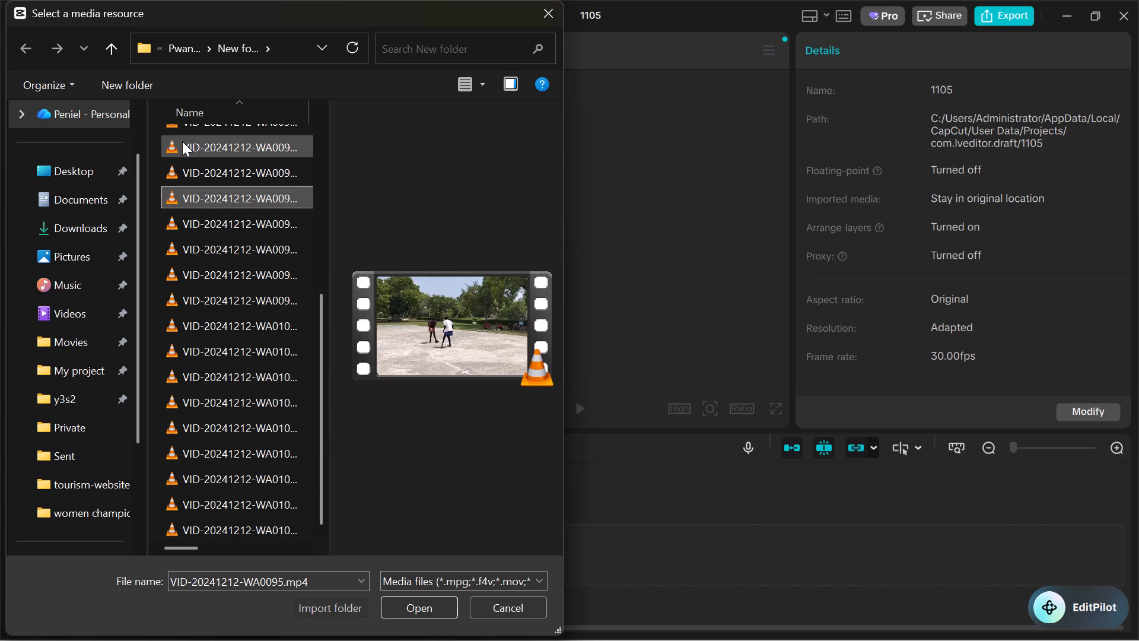
key(Down)
key(Down)
key(Down)
key(Down)
key(Down)
key(Down)
key(Down)
key(Down)
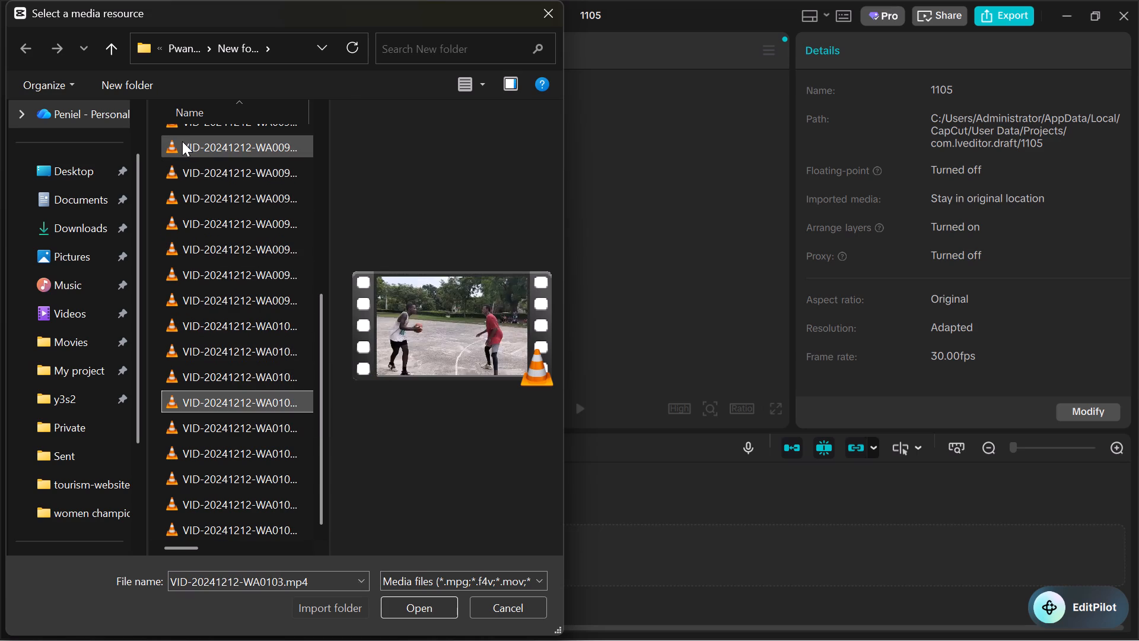
key(Down)
key(Down)
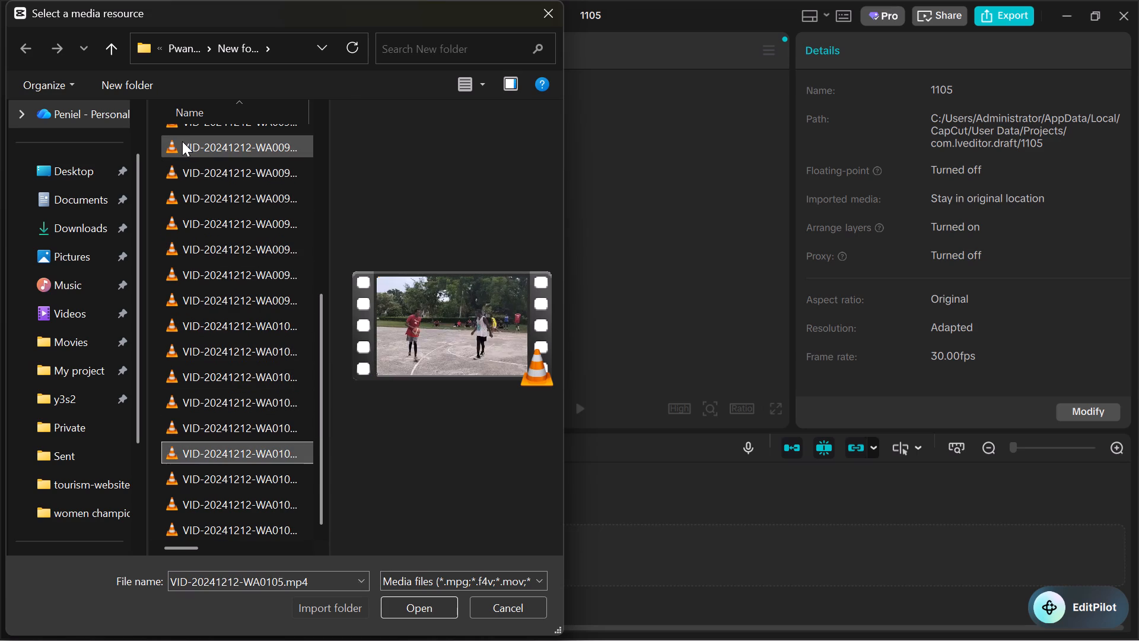
key(Down)
key(Down)
key(Down)
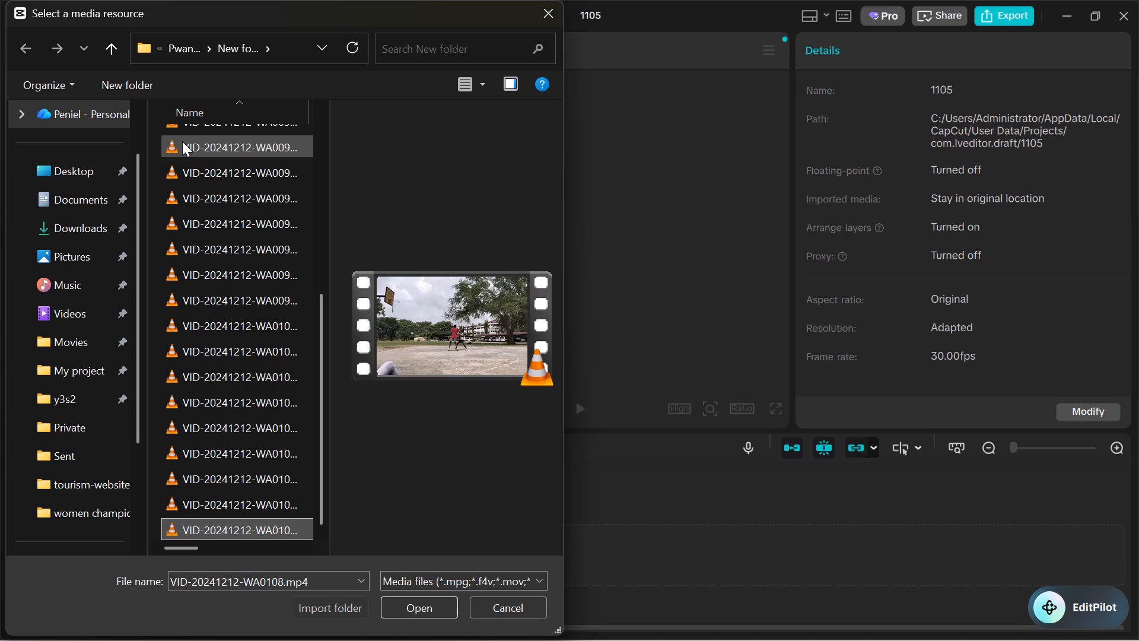
key(Down)
key(Down)
key(Down)
key(Down)
key(Down)
Review the clip previews in reverse order back to VID-20241212-WA0091.mp4, and leave the file selection without importing.
key(Up)
key(Up)
key(Up)
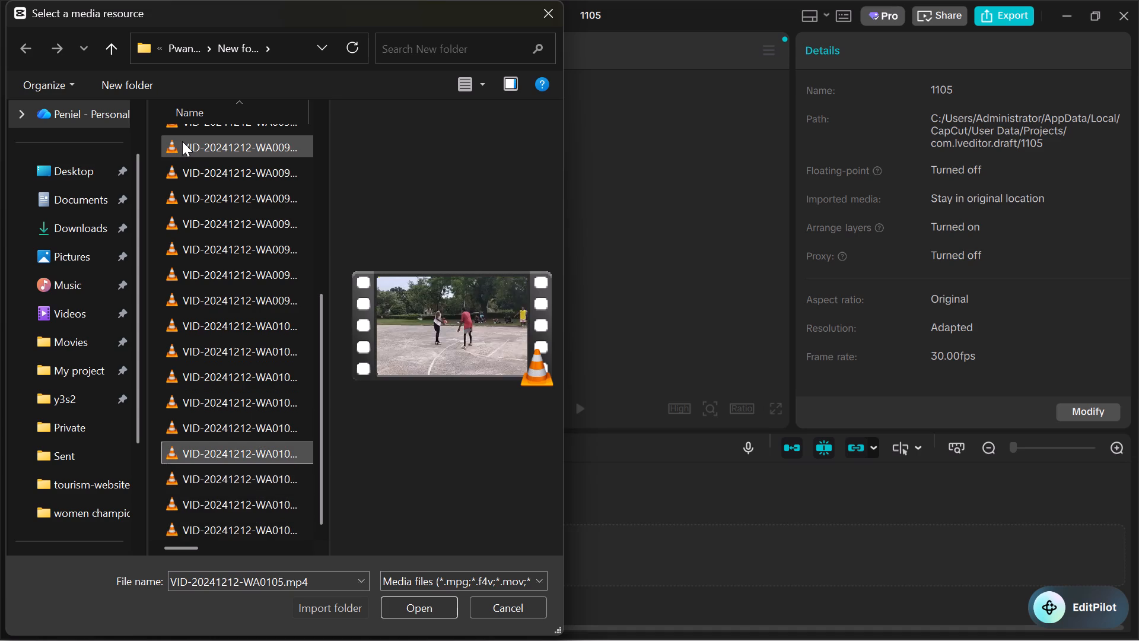
key(Up)
key(Up)
key(Up)
key(Up)
key(Up)
key(Up)
key(Up)
key(Up)
key(Up)
key(Up)
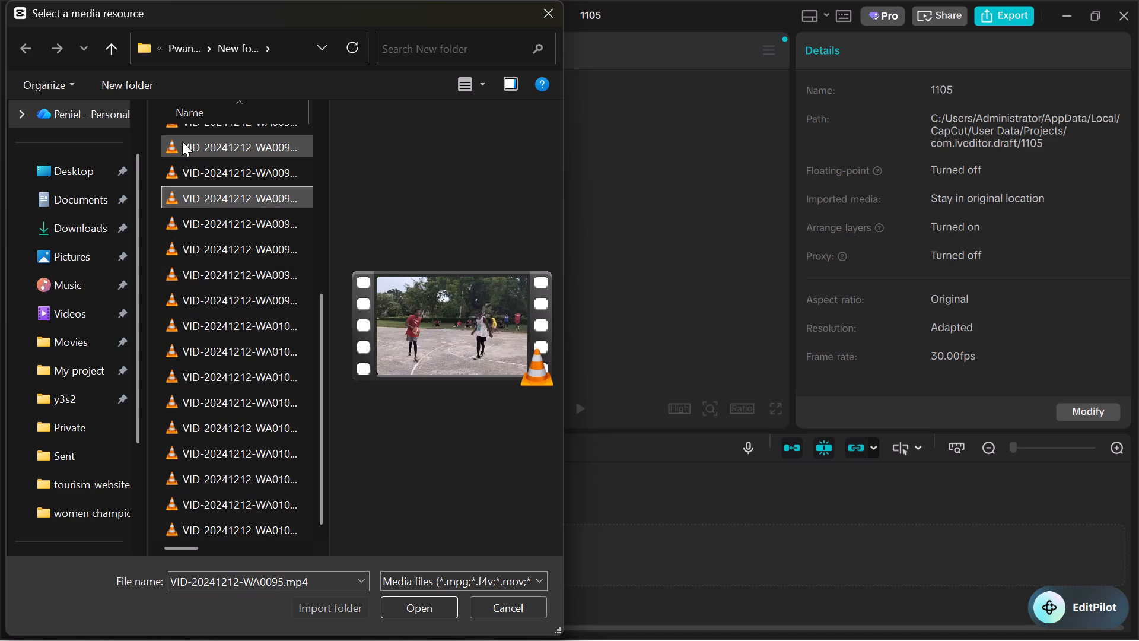
key(Up)
key(Up)
key(Up)
key(Up)
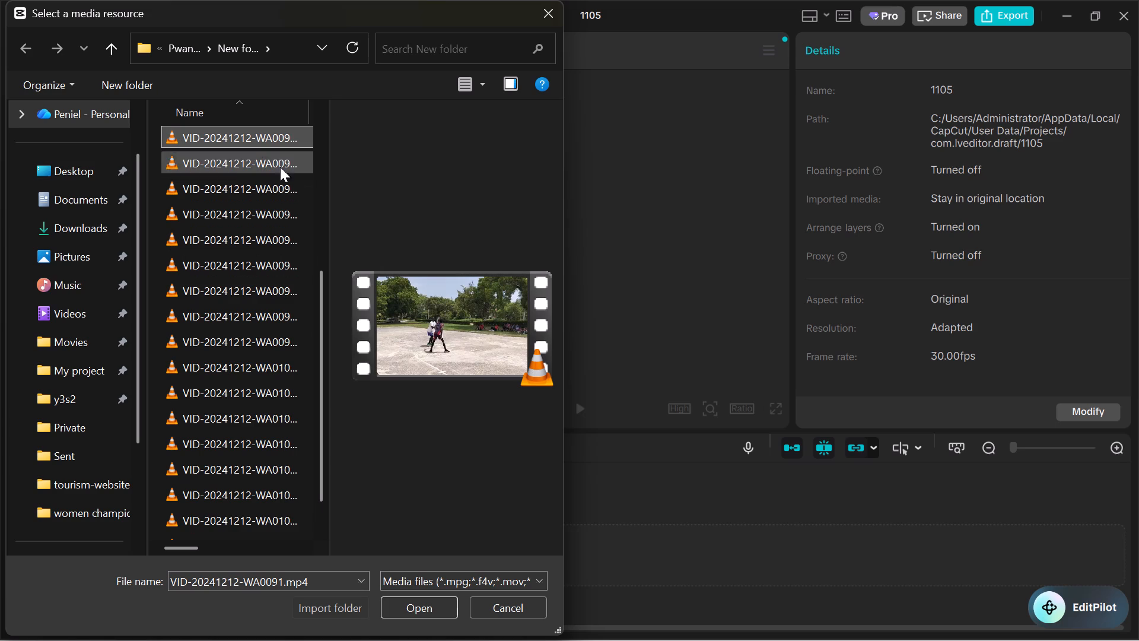
click(522, 608)
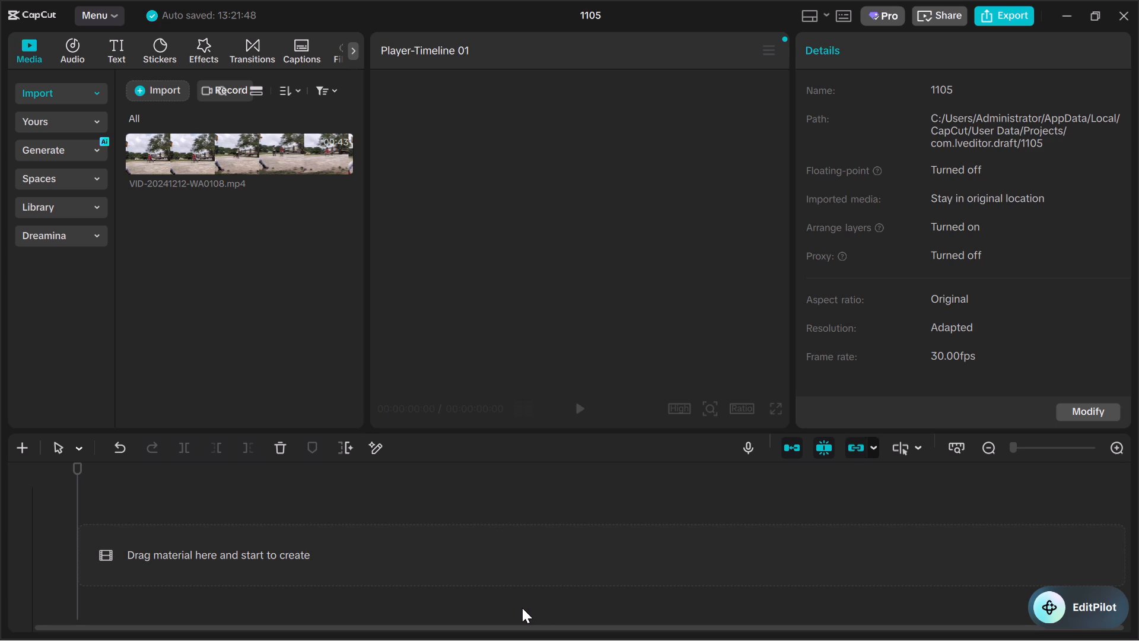
Delete the VID-20241212-WA0108.mp4 clip from the project media.
right_click(318, 150)
click(354, 192)
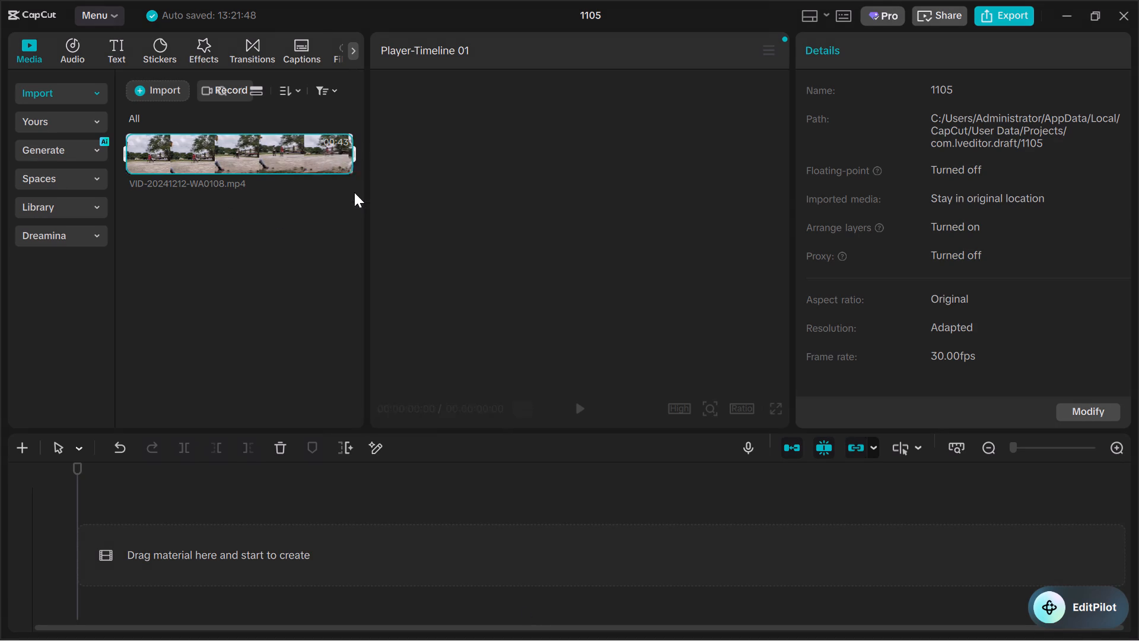
Import all video clips in New folder, starting with VID-20241212-WA0082.mp4, from the device, leaving out the Private and Sent folders.
click(225, 188)
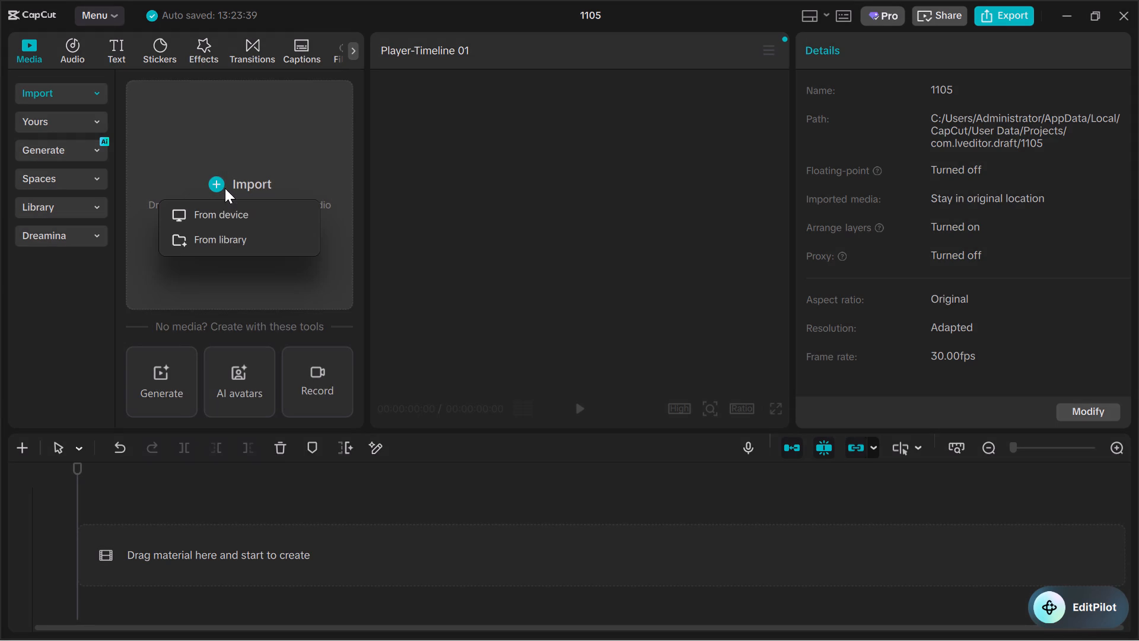
click(219, 221)
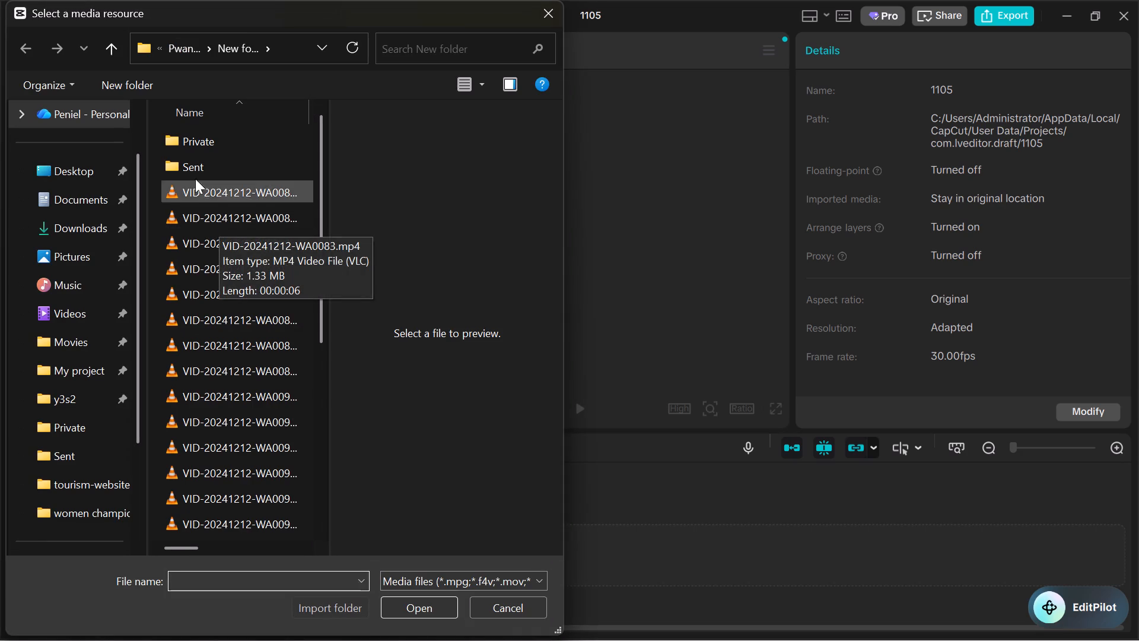
click(163, 197)
key(ctrl+a)
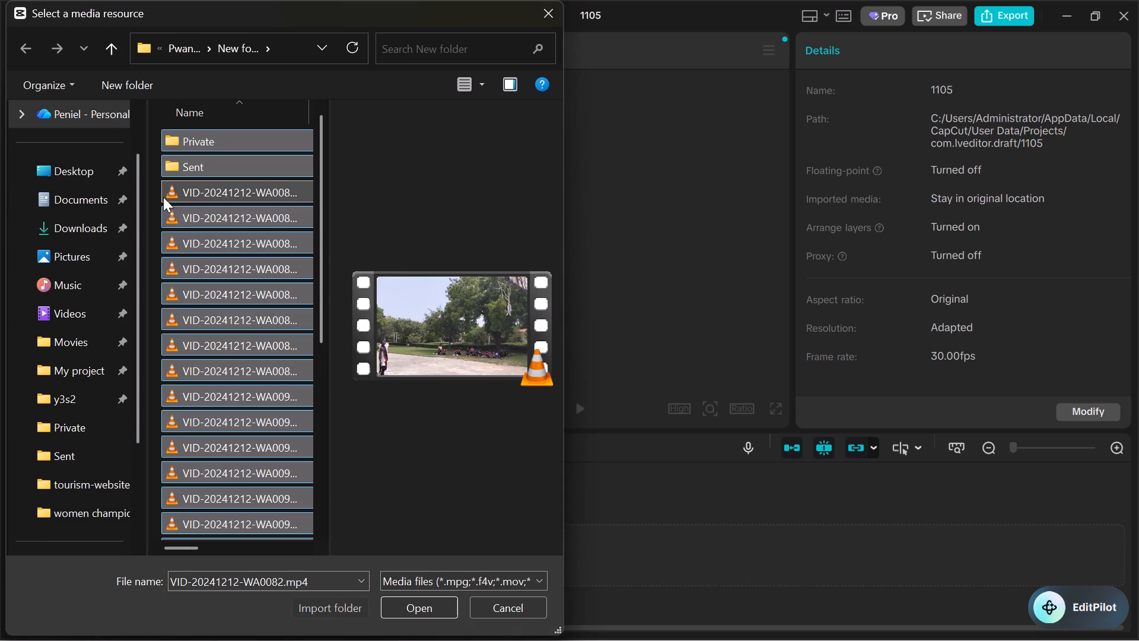
ctrl+click(187, 163)
ctrl+click(202, 138)
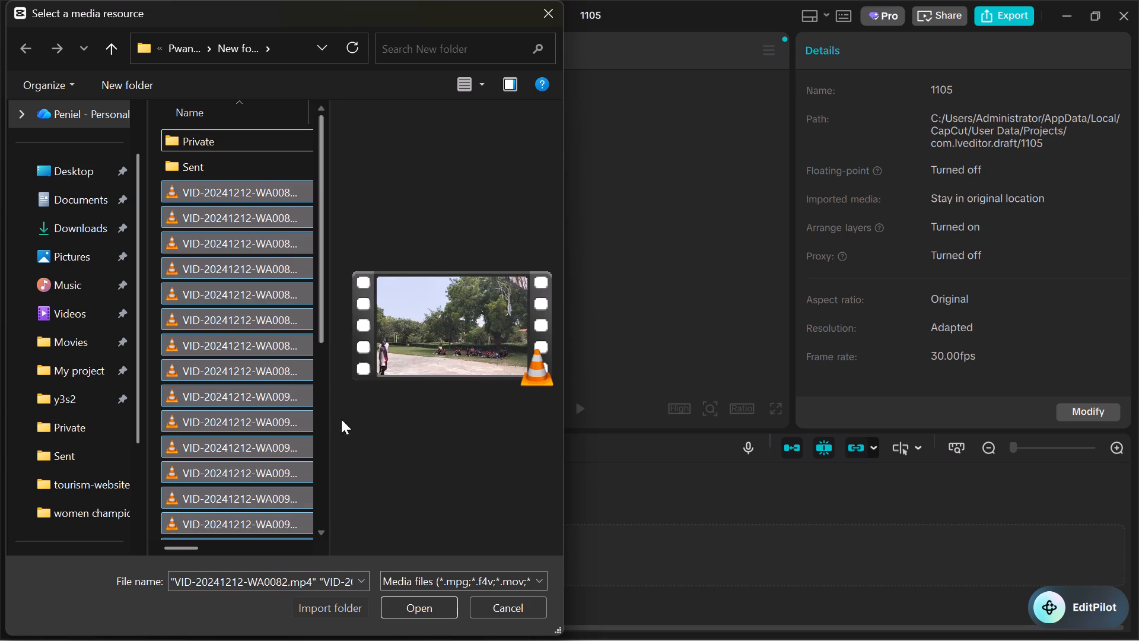
click(413, 607)
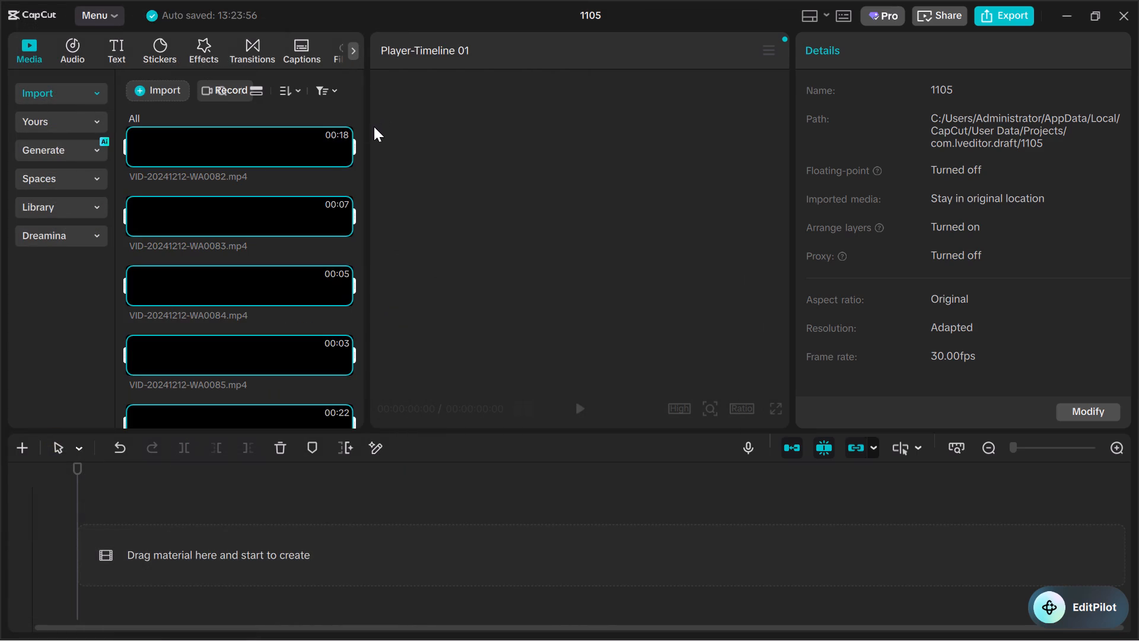
Add all the selected imported clips to the timeline together.
click(341, 157)
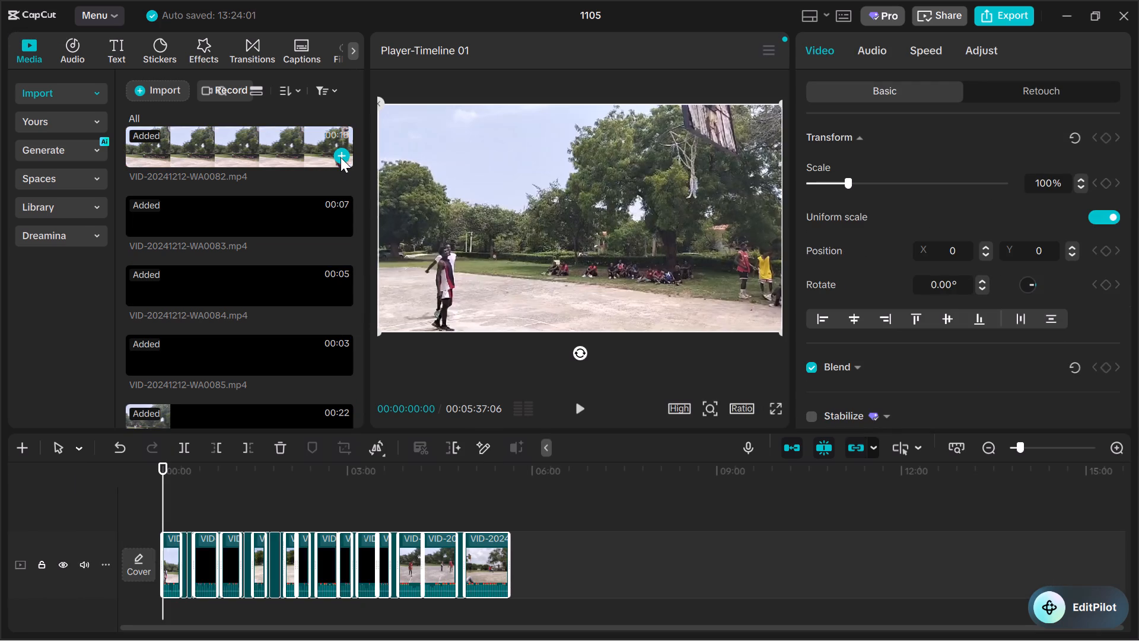
Play the assembled timeline from its start in full screen to review the footage.
click(773, 408)
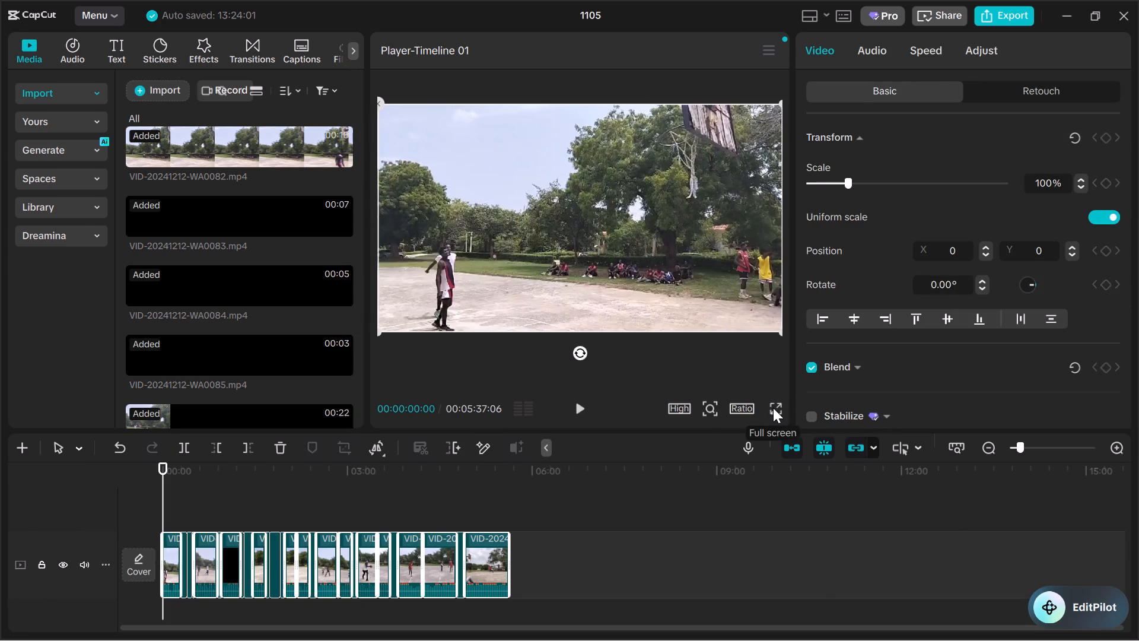
key(space)
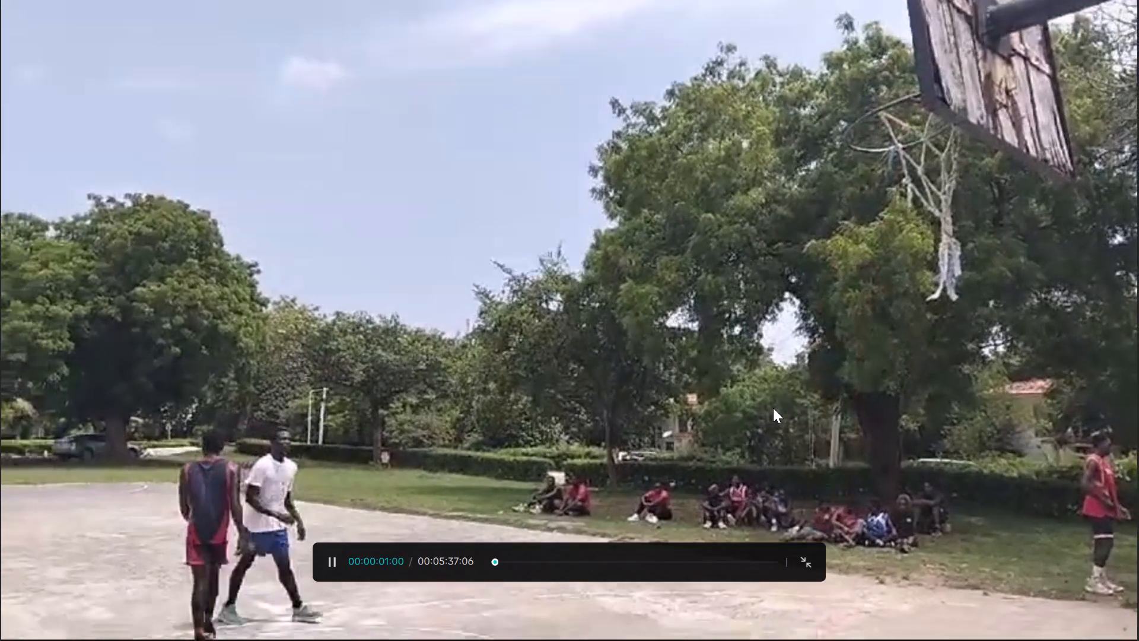
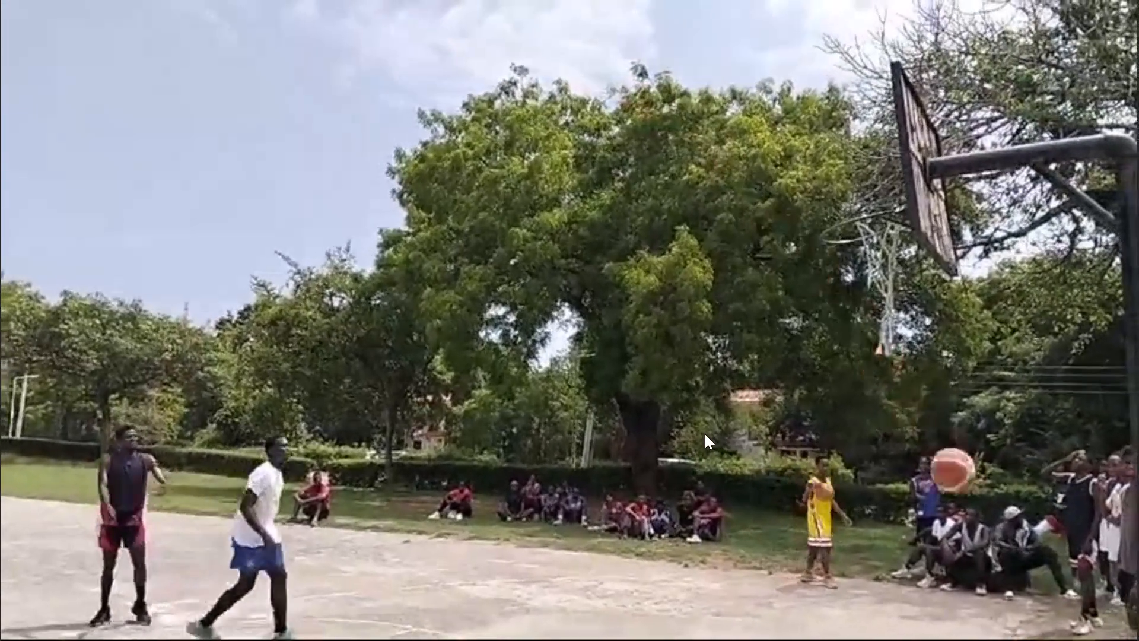
Continue watching the assembled footage in full screen, leave full screen and pause playback at about 00:02:59.
double_click(505, 419)
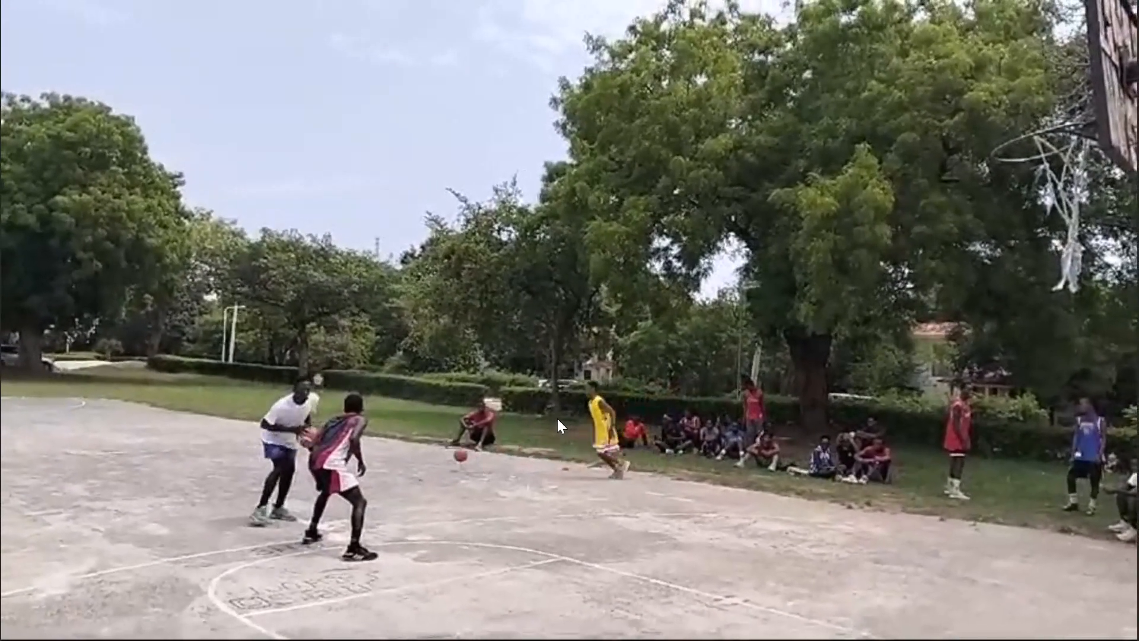
click(557, 418)
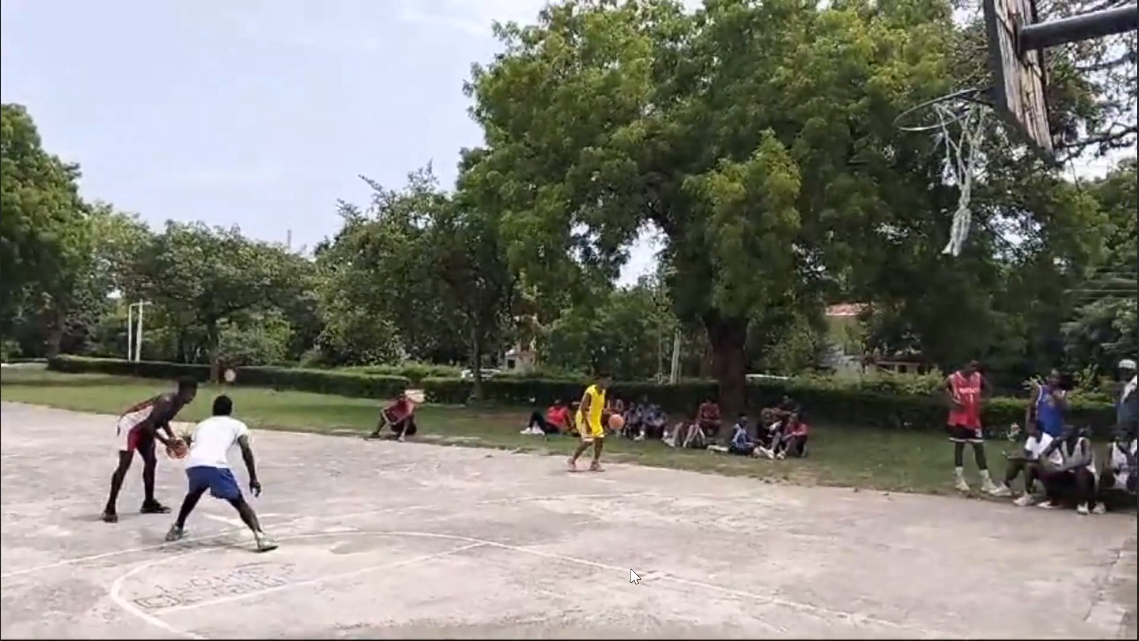
click(680, 428)
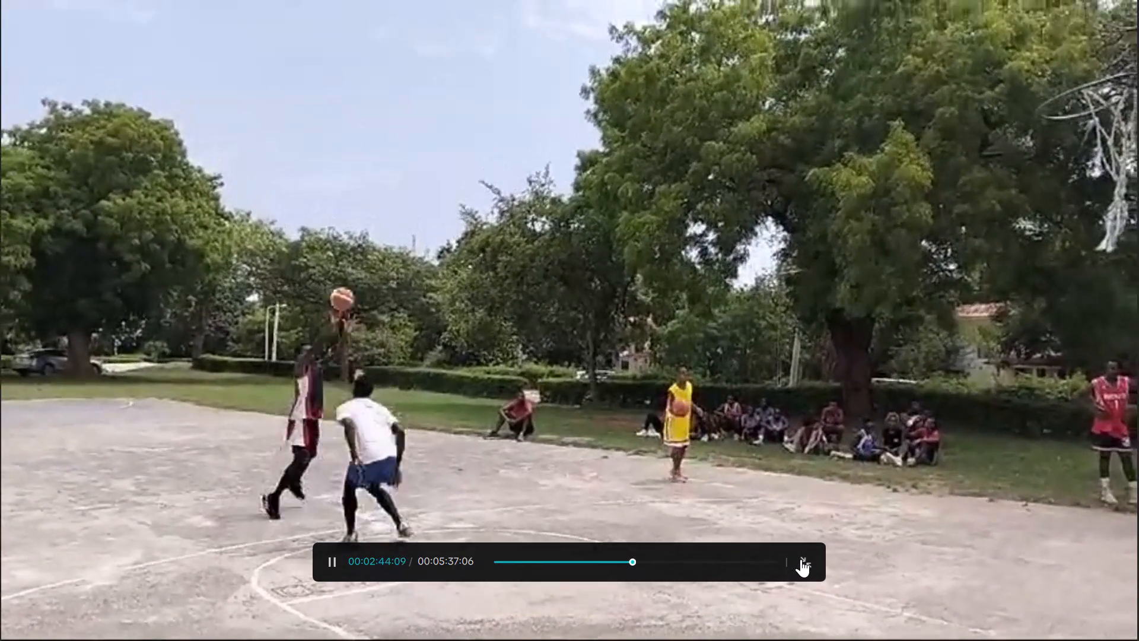
click(809, 563)
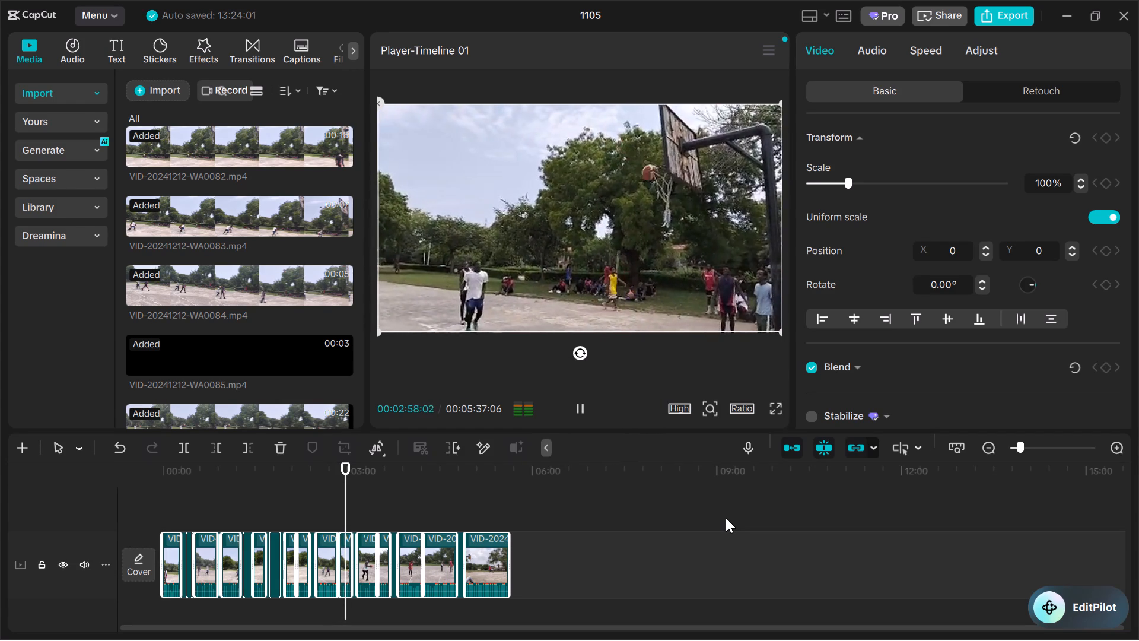
key(space)
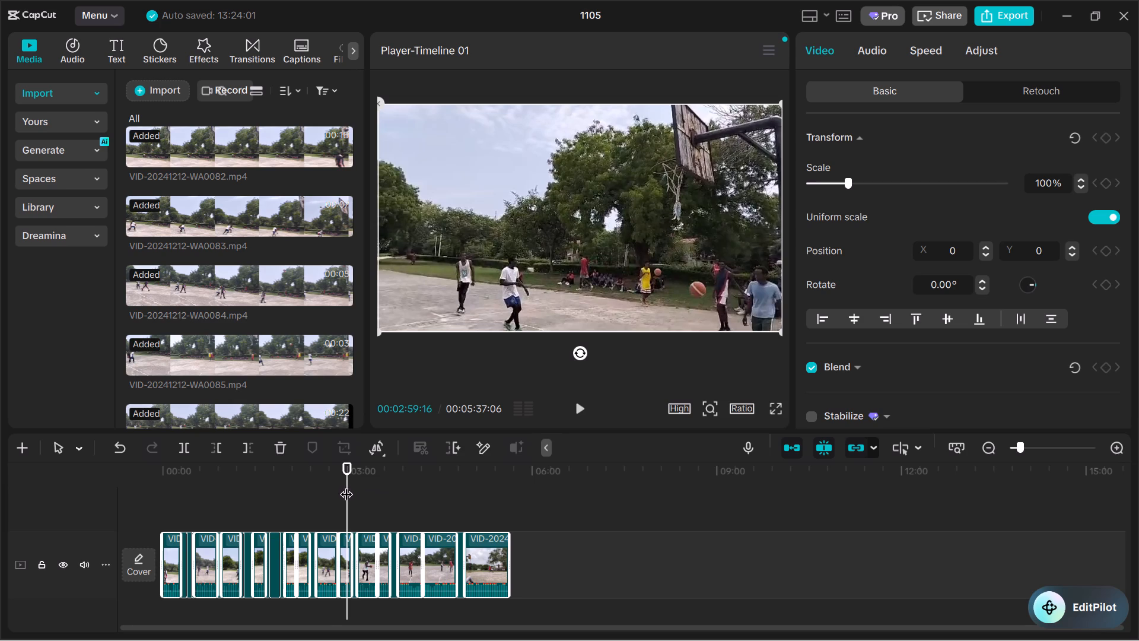
Review the VID-20241212-WA0099.mp4 clip up close and place the playhead where VID-20241212-WA0100.mp4 begins, at 00:02:52:17.
drag(348, 484, 341, 481)
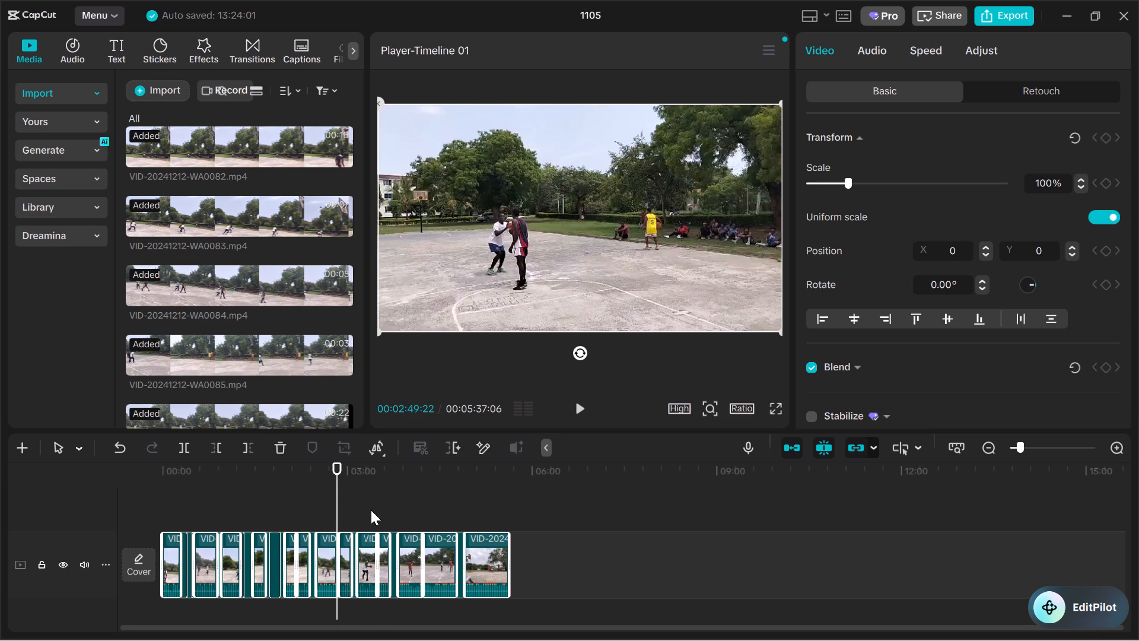
ctrl+scroll(371, 510, up, 15)
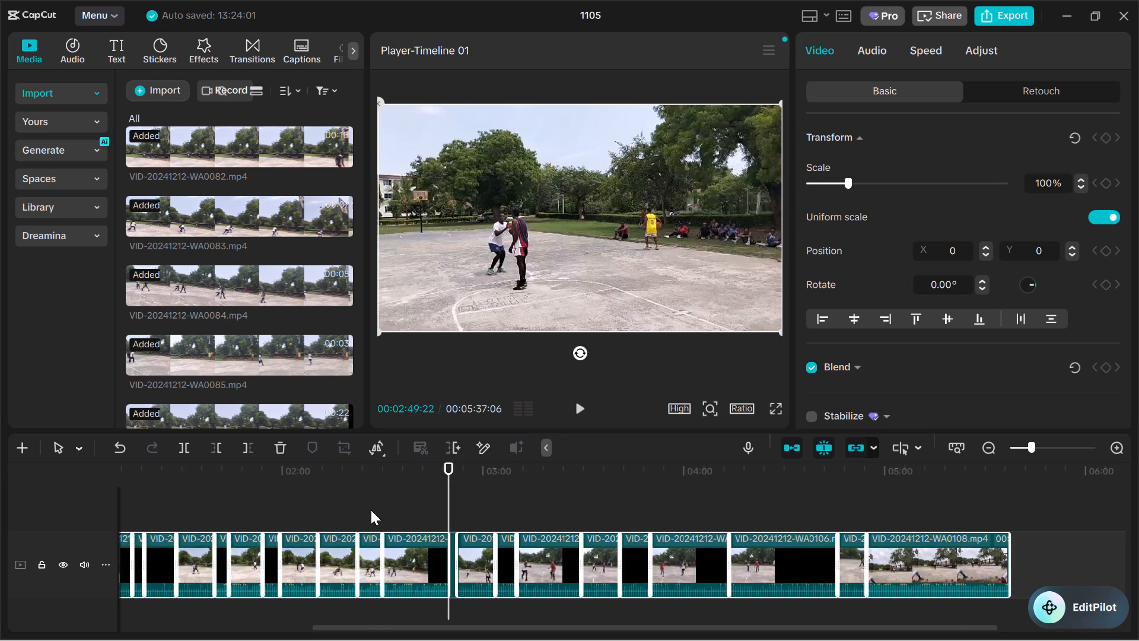
ctrl+scroll(371, 510, up, 16)
ctrl+scroll(371, 510, up, 7)
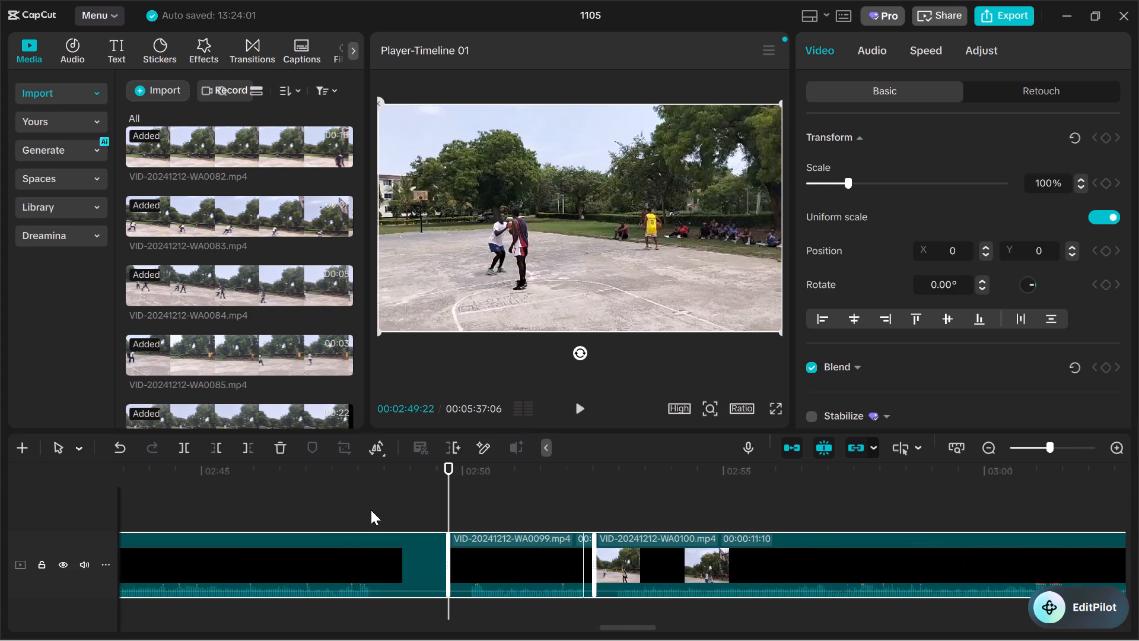
key(space)
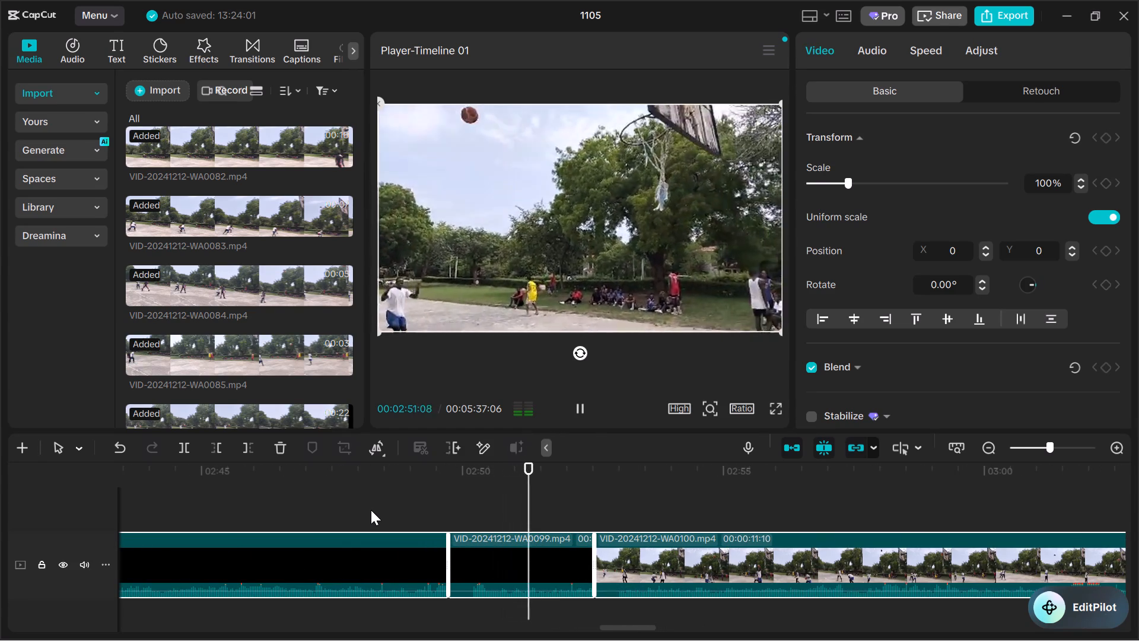
key(space)
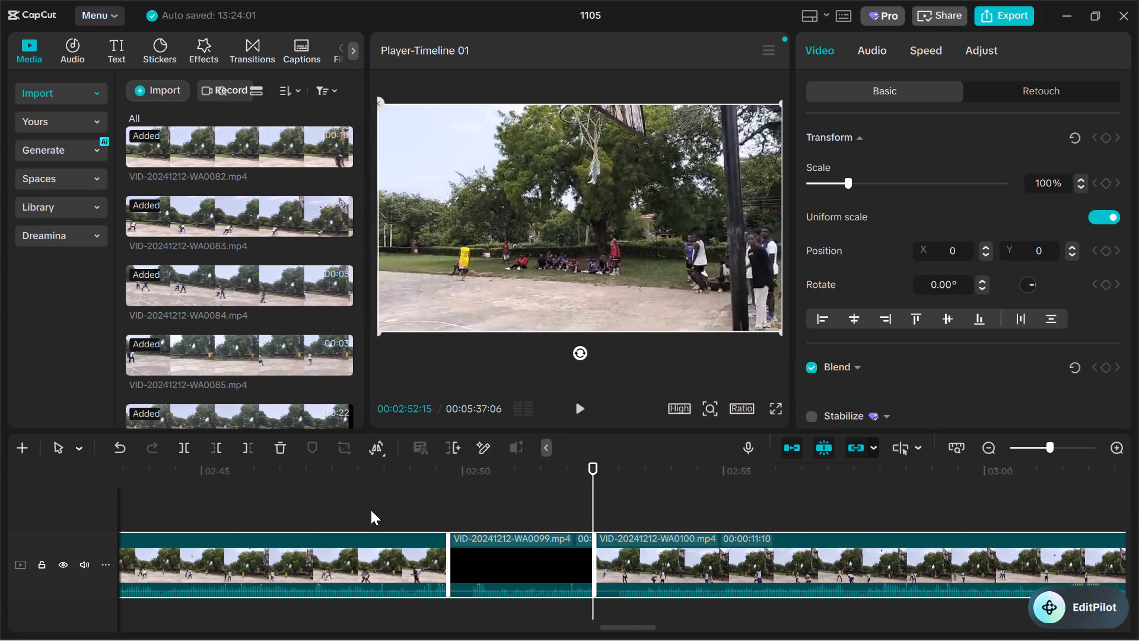
key(space)
key(space)
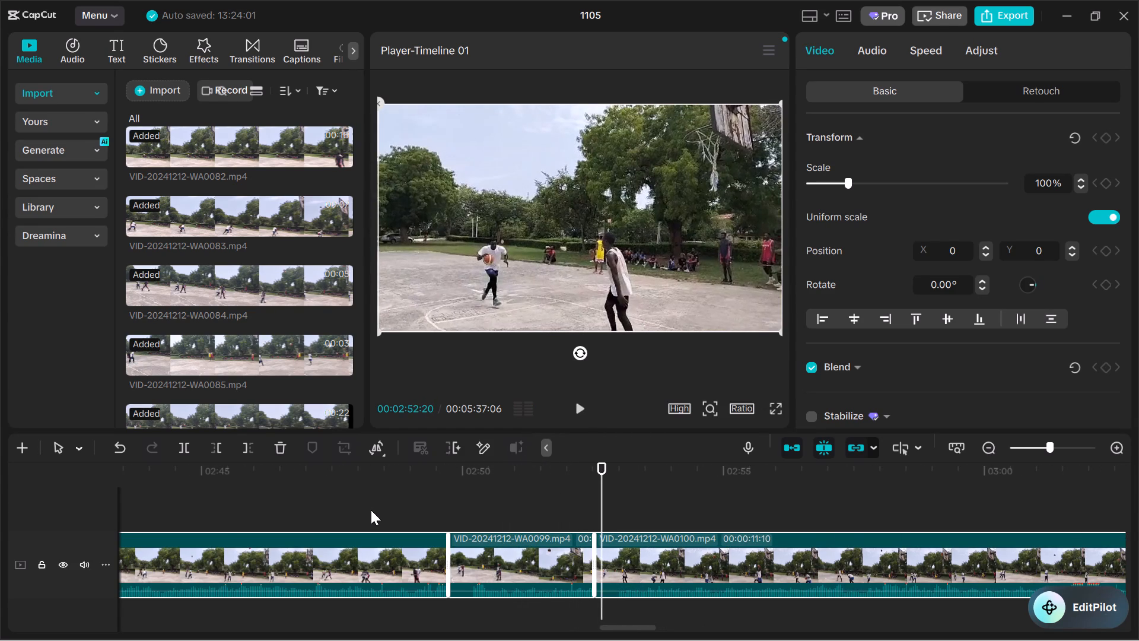
key(Left)
key(Left)
key(Left)
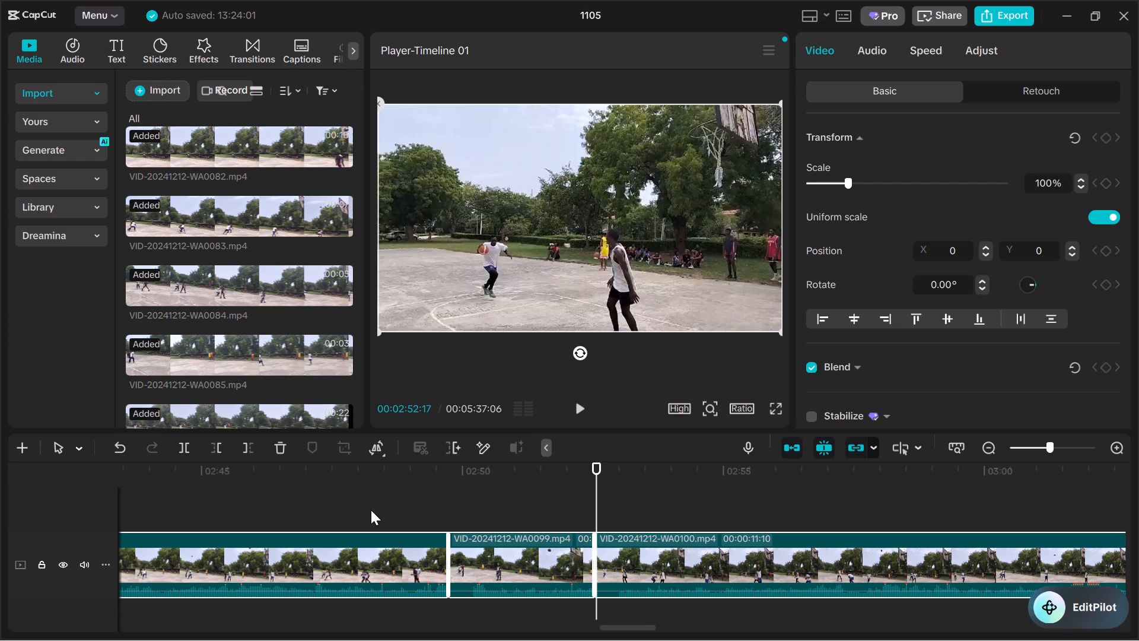
Delete the five timeline clips VID-20241212-WA0100.mp4 through VID-20241212-WA0104.mp4, one after another, directly following VID-20241212-WA0099.mp4.
click(658, 558)
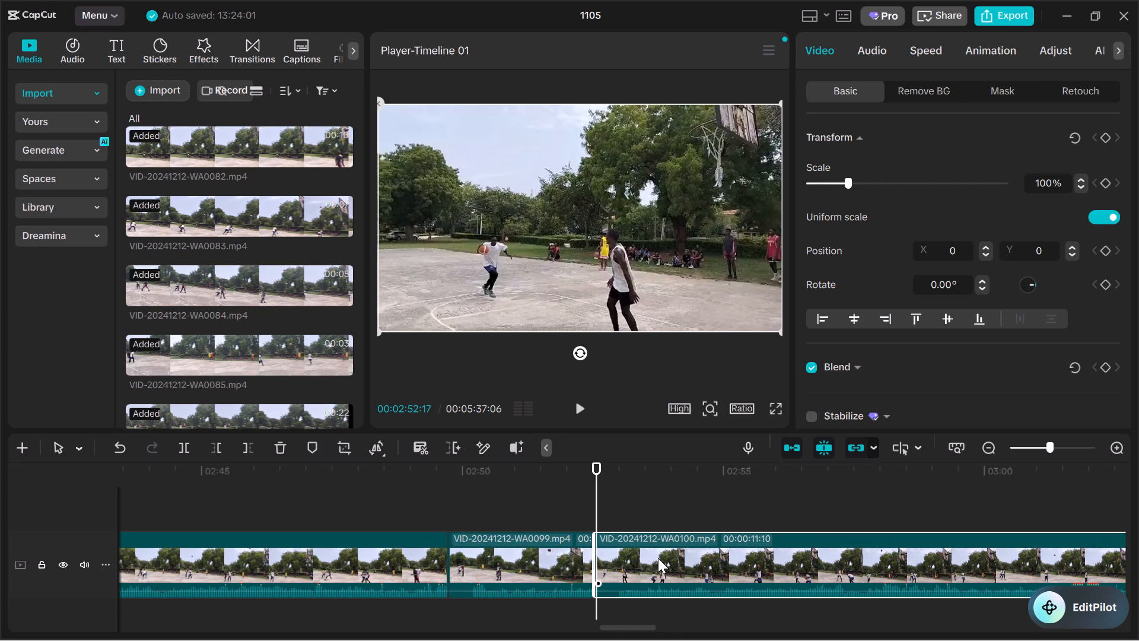
key(Delete)
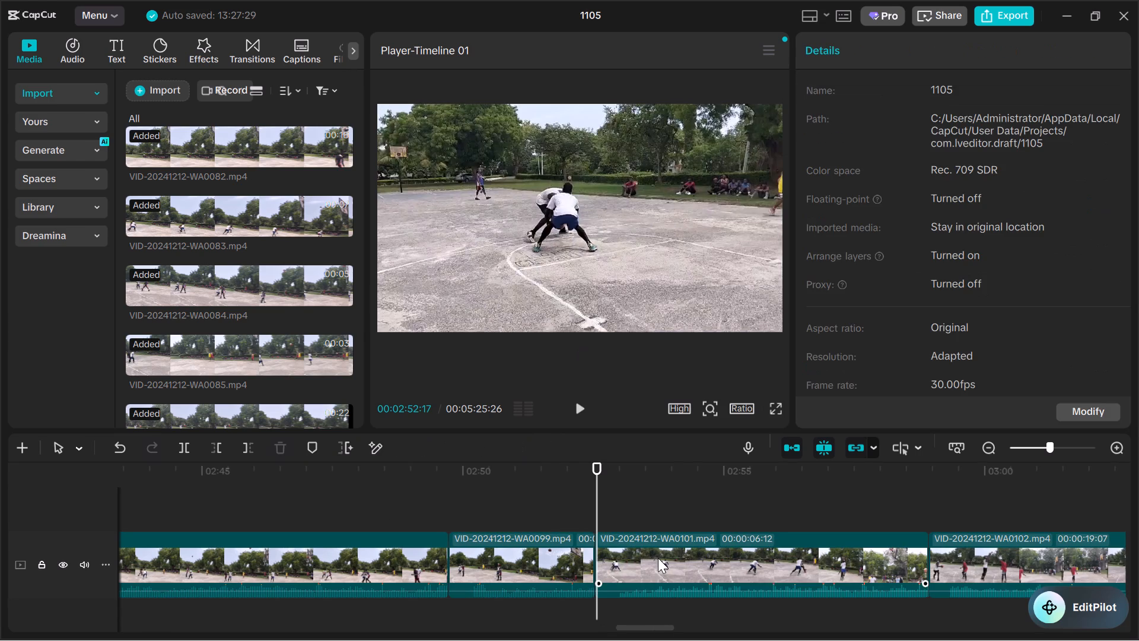
click(658, 558)
key(Delete)
key(Delete)
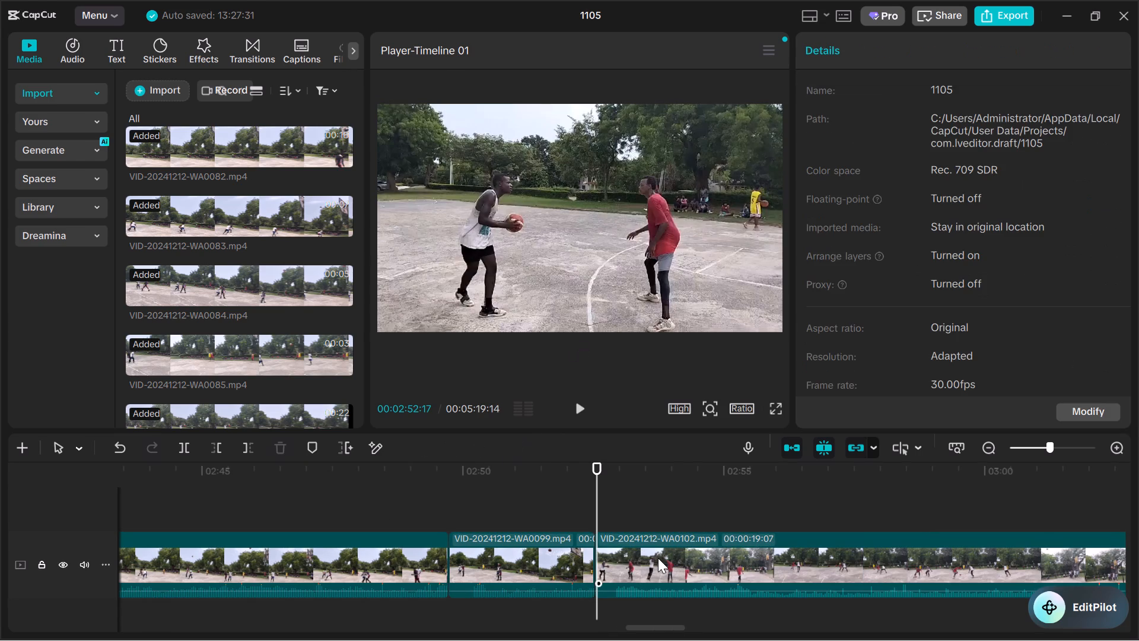
key(Delete)
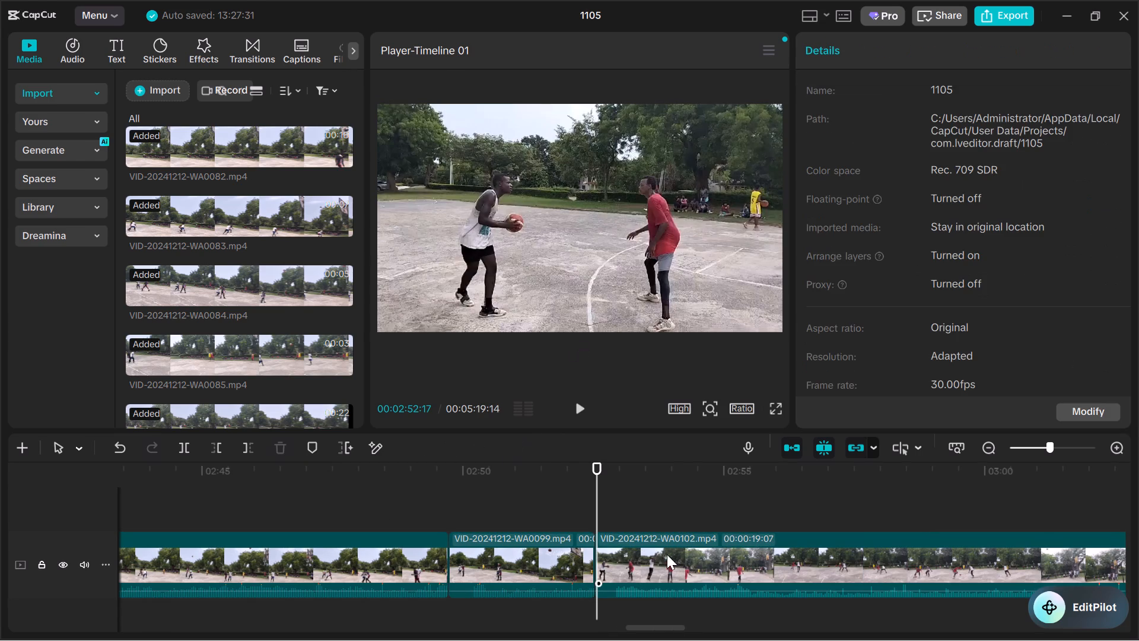
click(673, 556)
key(Delete)
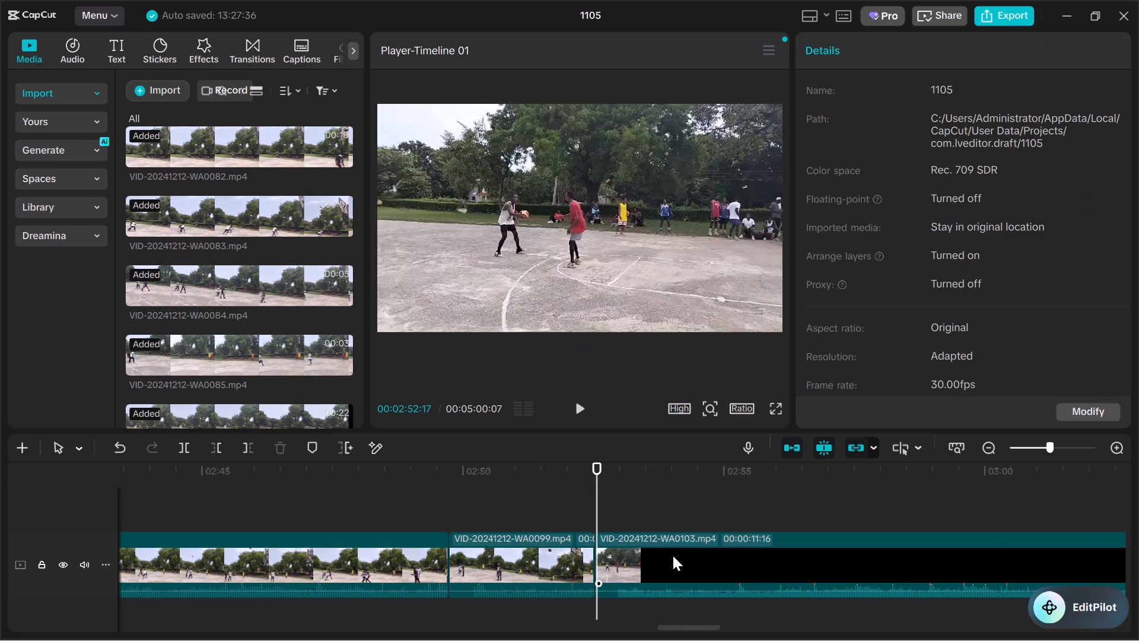
click(673, 556)
key(Delete)
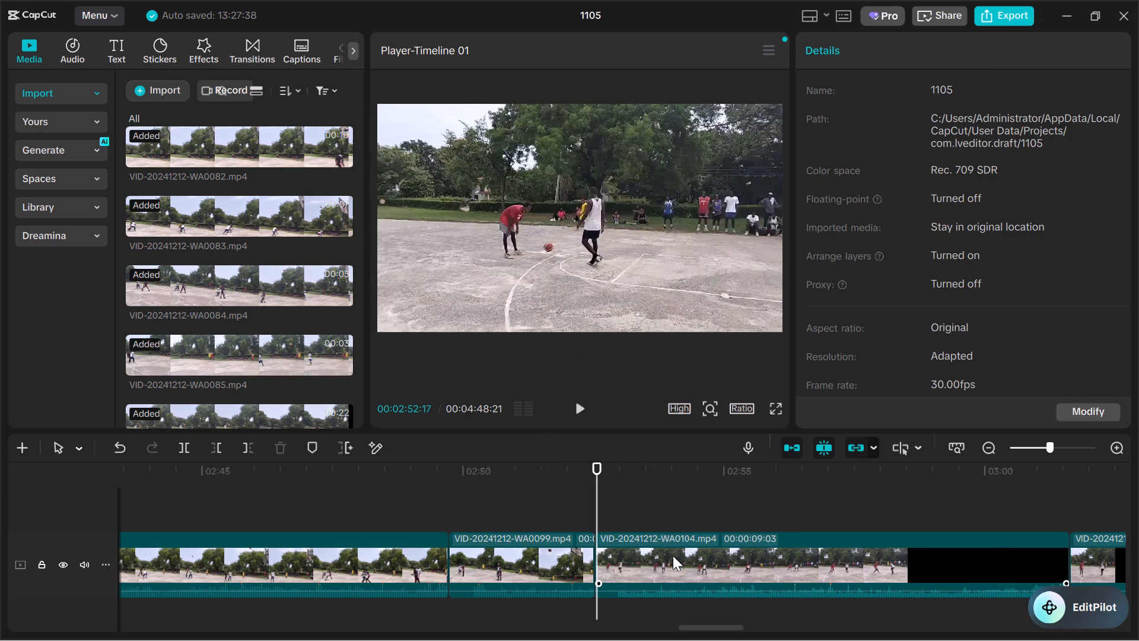
key(Delete)
click(673, 556)
key(Delete)
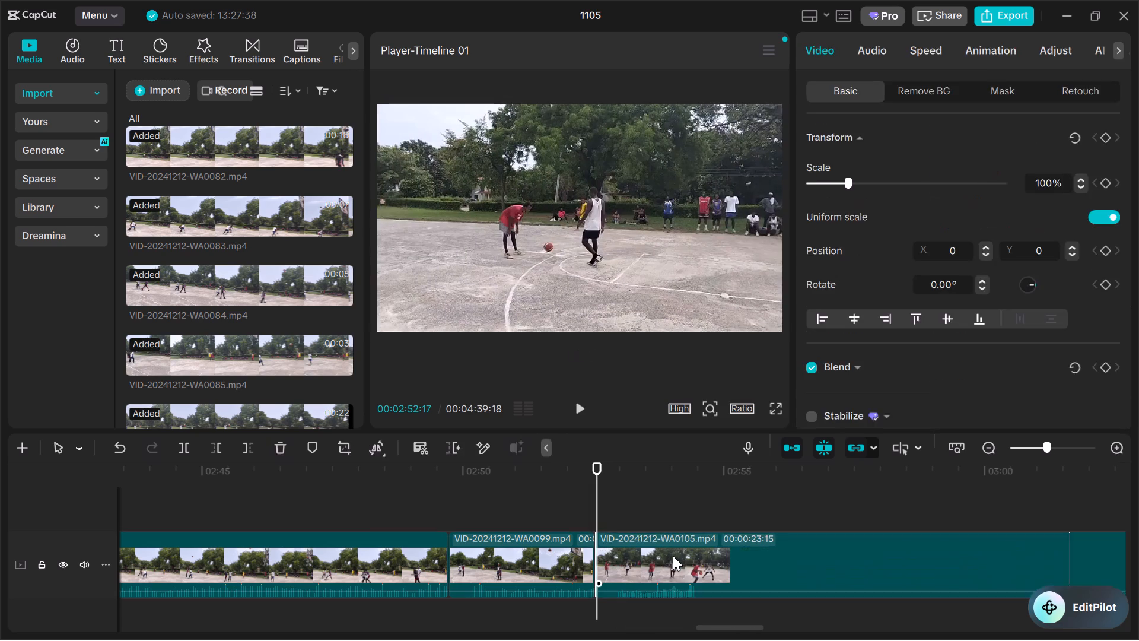
Delete the remaining timeline clips VID-20241212-WA0105.mp4 through VID-20241212-WA0108.mp4, leaving VID-20241212-WA0099.mp4 as the last clip.
click(701, 561)
key(Delete)
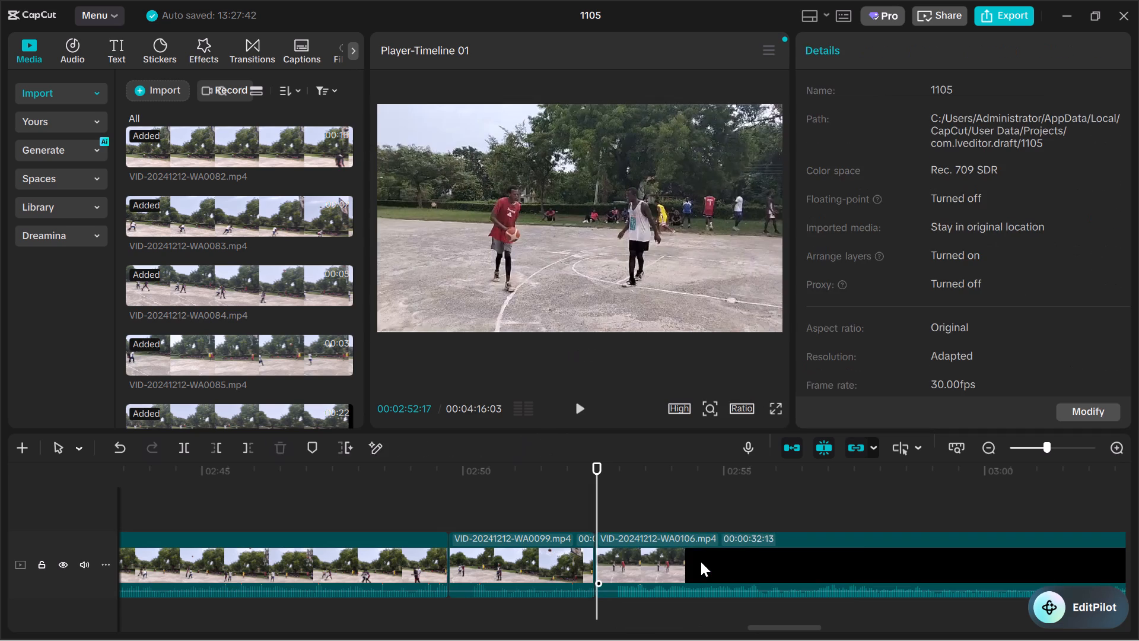
key(Delete)
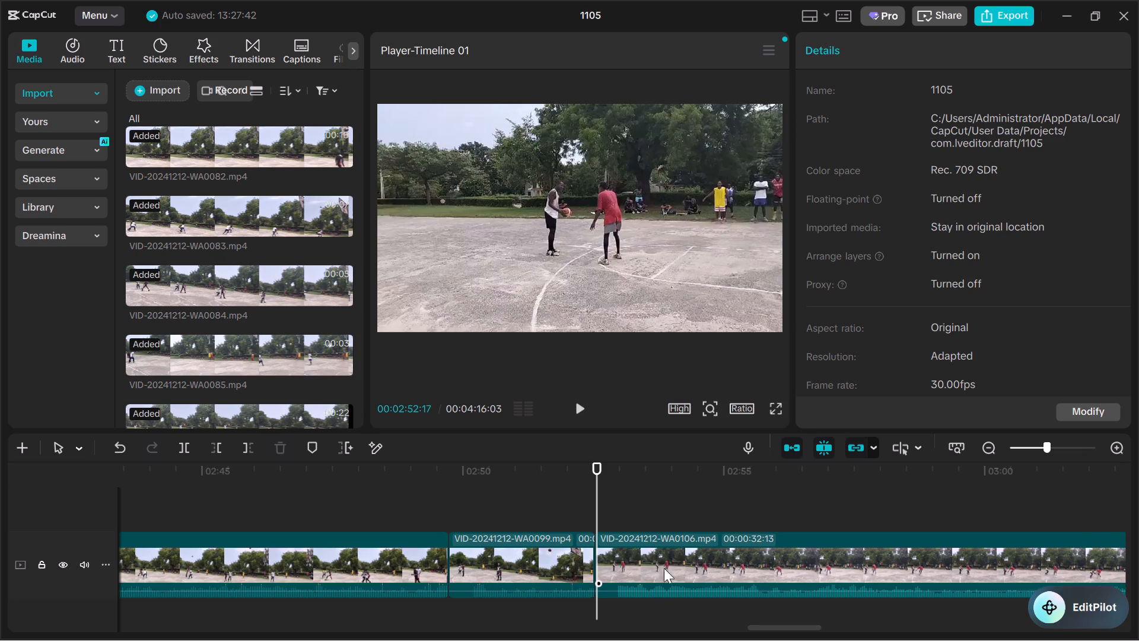
click(649, 564)
key(Delete)
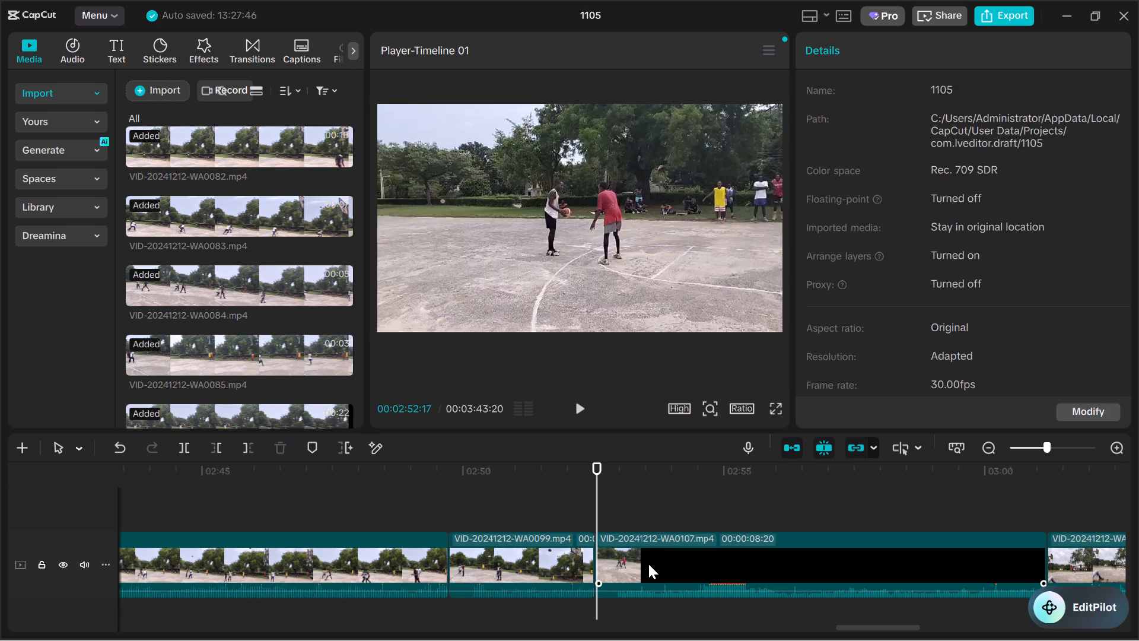
key(Delete)
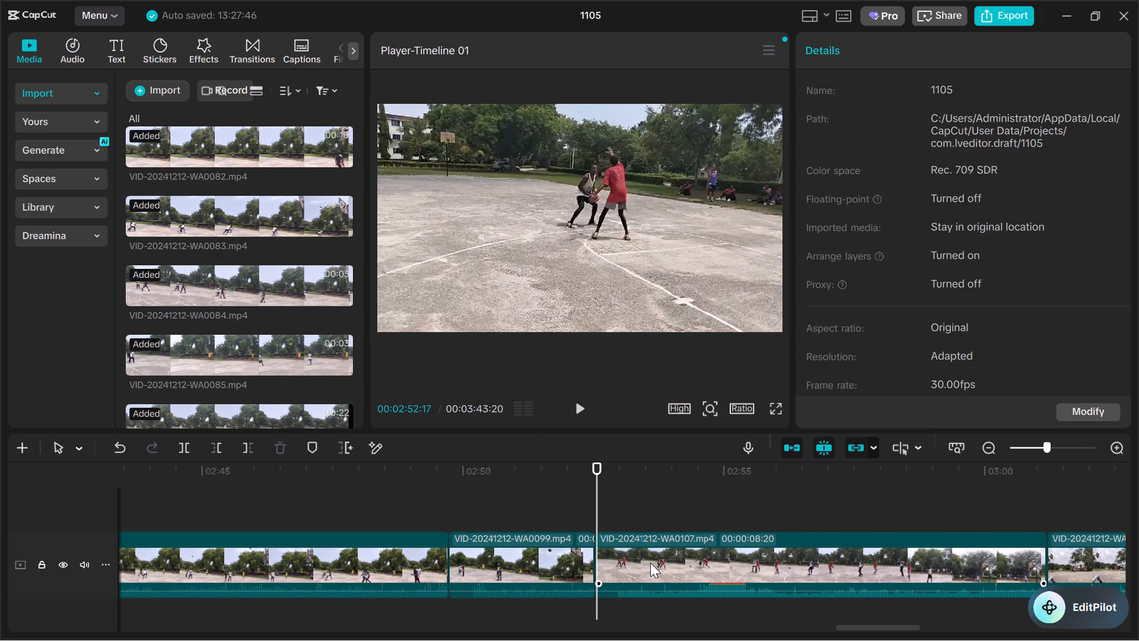
click(650, 563)
key(Delete)
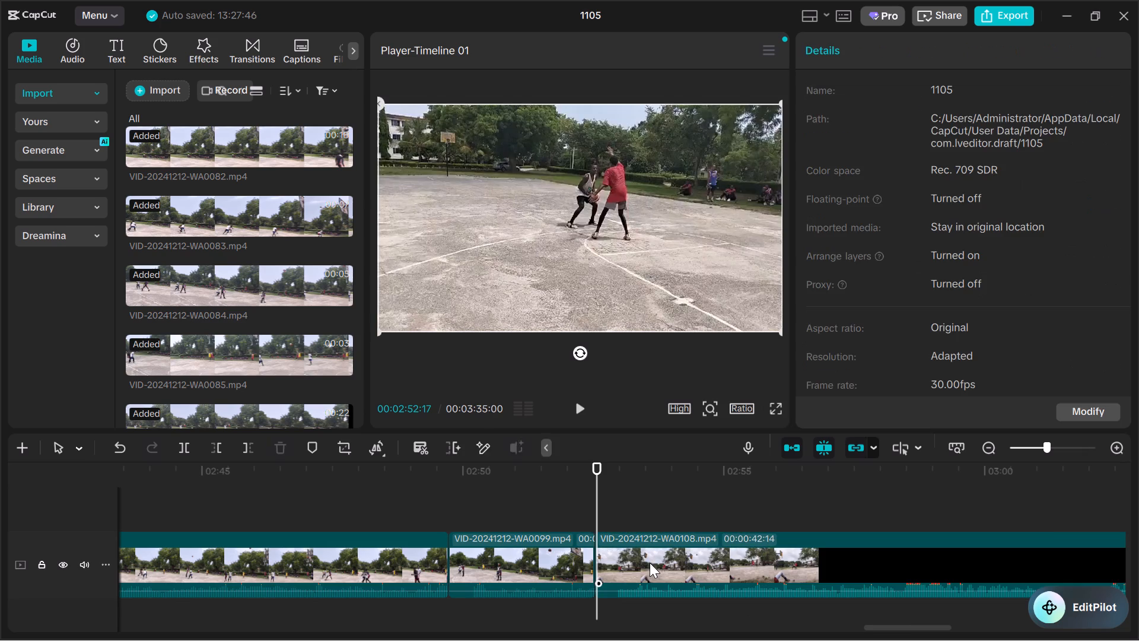
key(Delete)
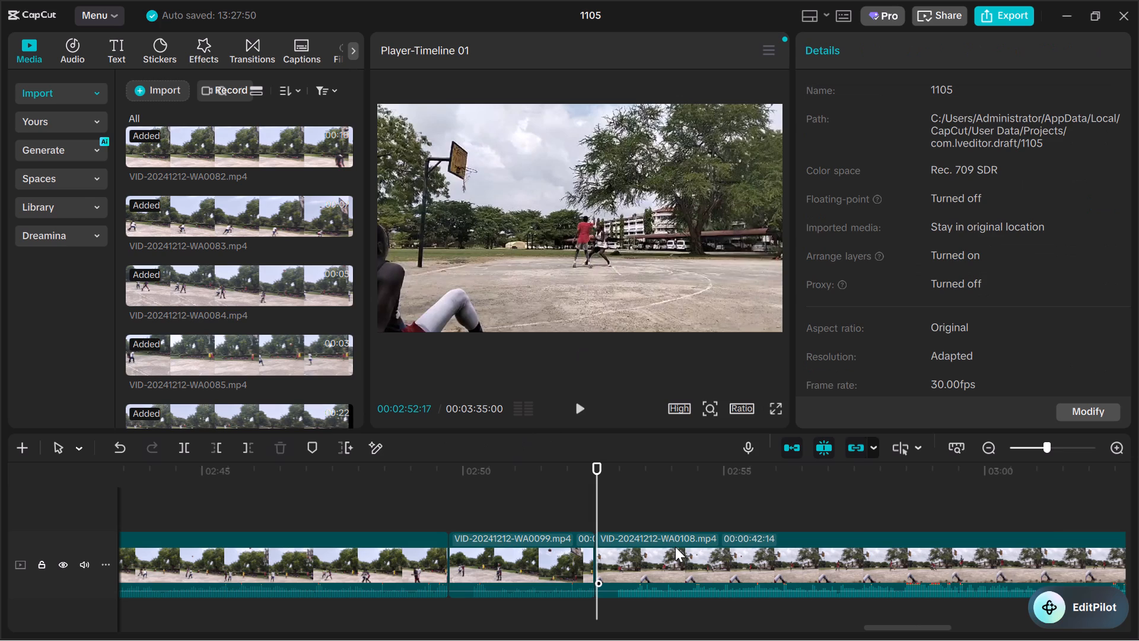
click(666, 558)
key(Delete)
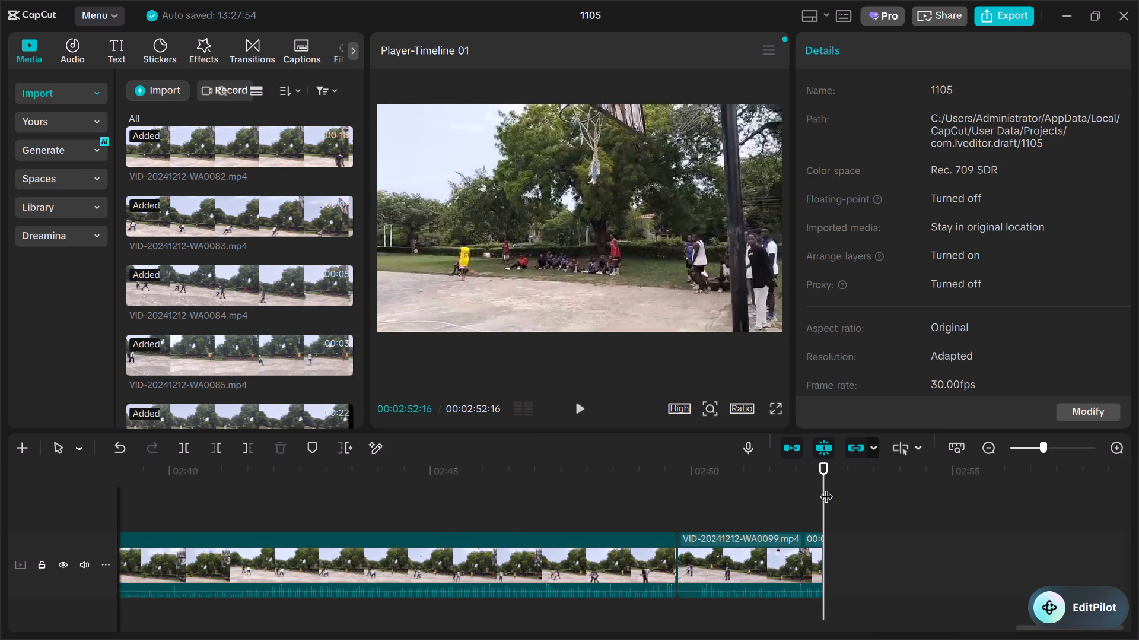
Scrub back through the VID-20241212-WA0099.mp4 clip and return the playhead to the timeline's start at 00:00:00:00.
drag(820, 488, 804, 488)
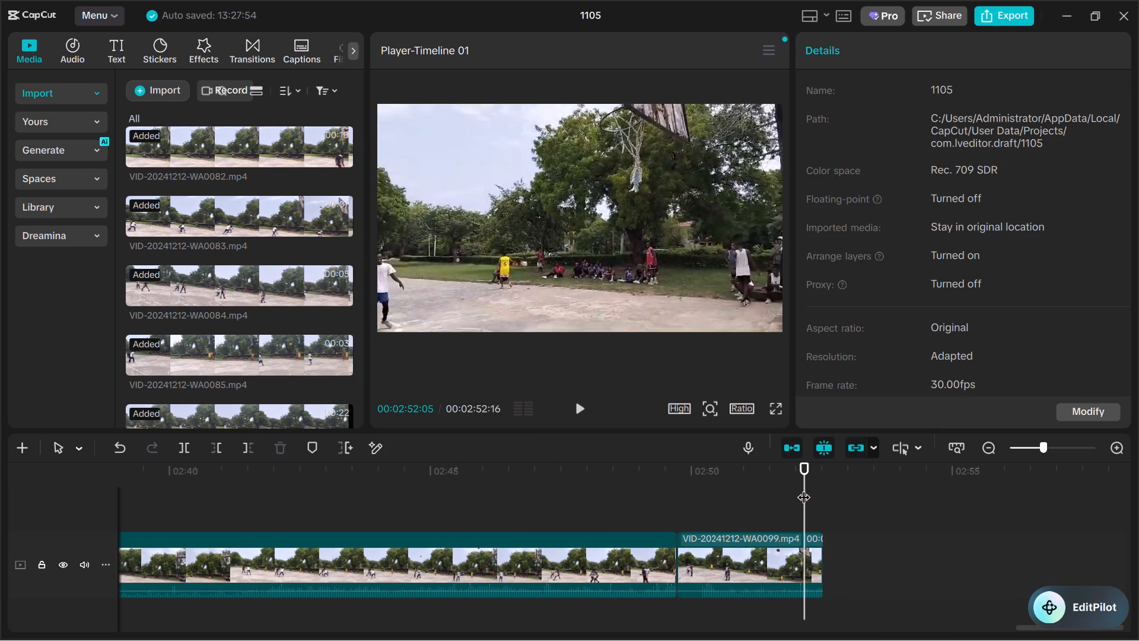
drag(803, 488, 723, 491)
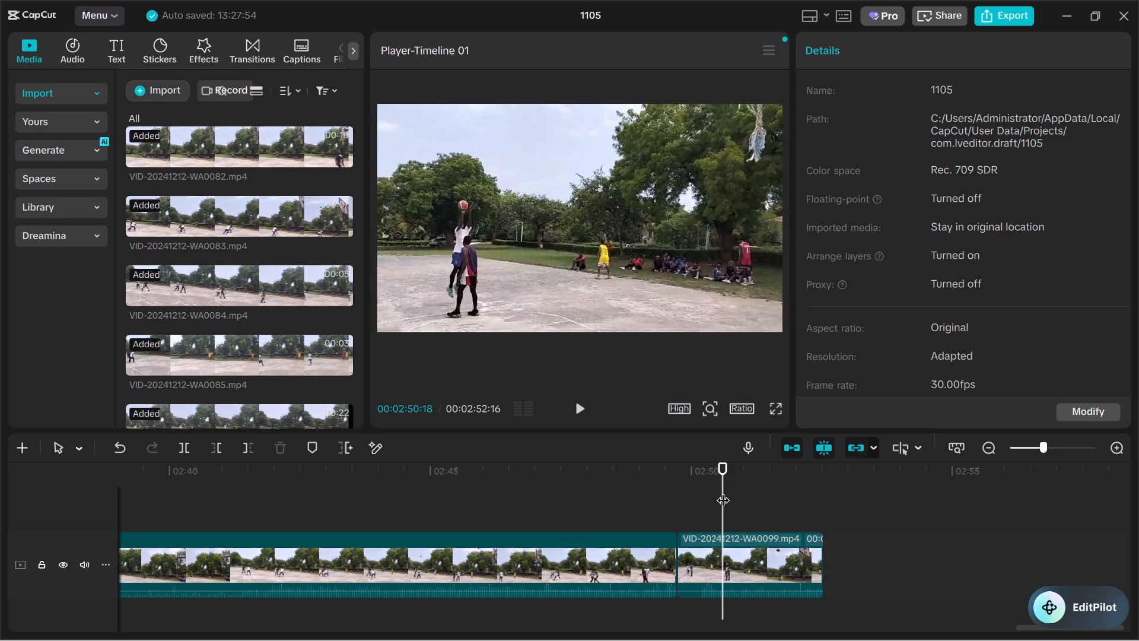
drag(723, 491, 0, 401)
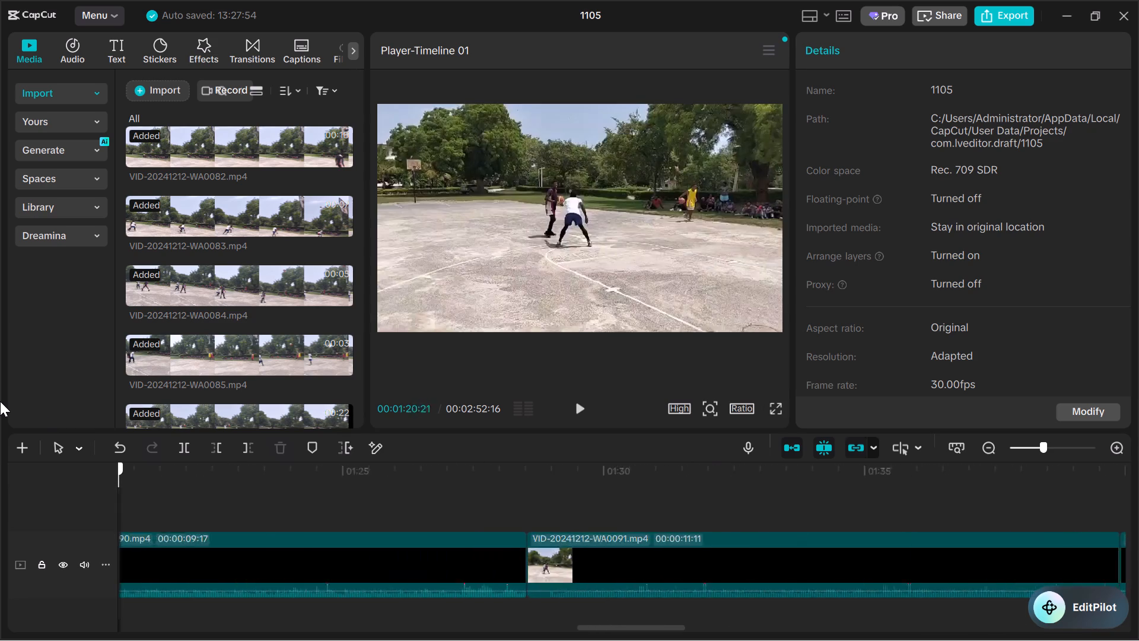
drag(0, 401, 0, 369)
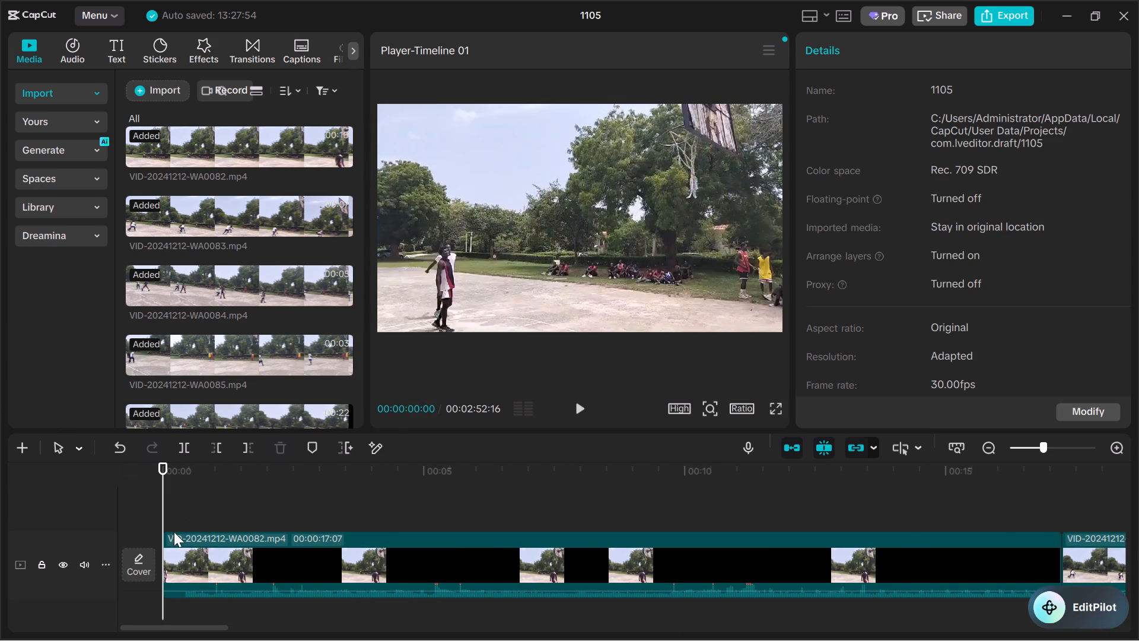
Open the project's cover selection and examine the video's opening frames as candidates for the cover image.
click(137, 564)
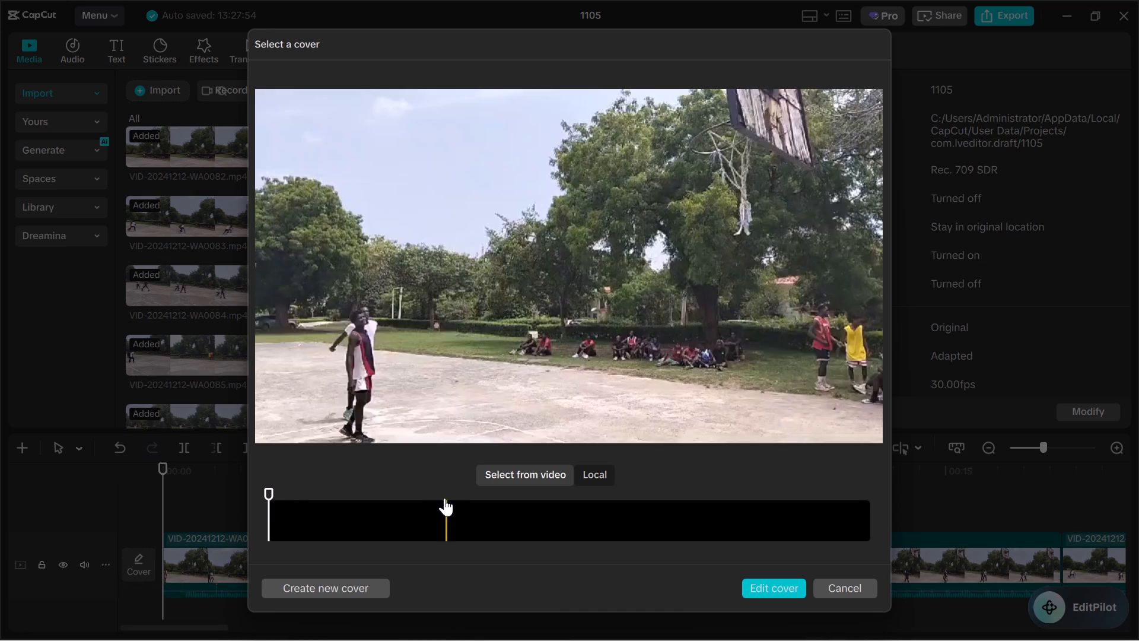
key(space)
key(space)
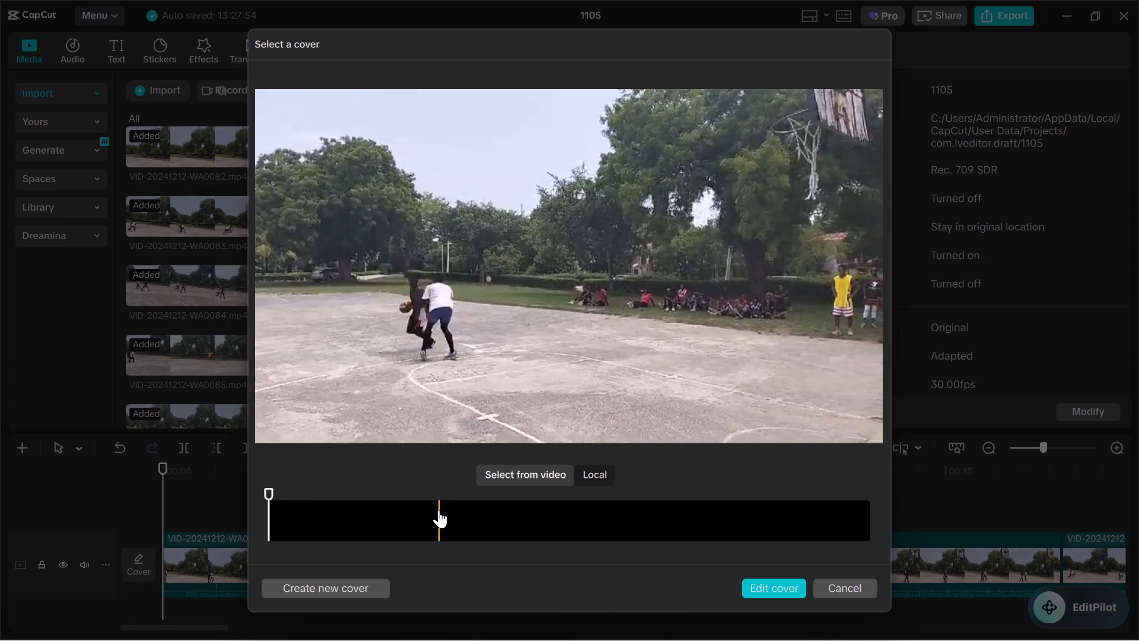
drag(266, 493, 295, 490)
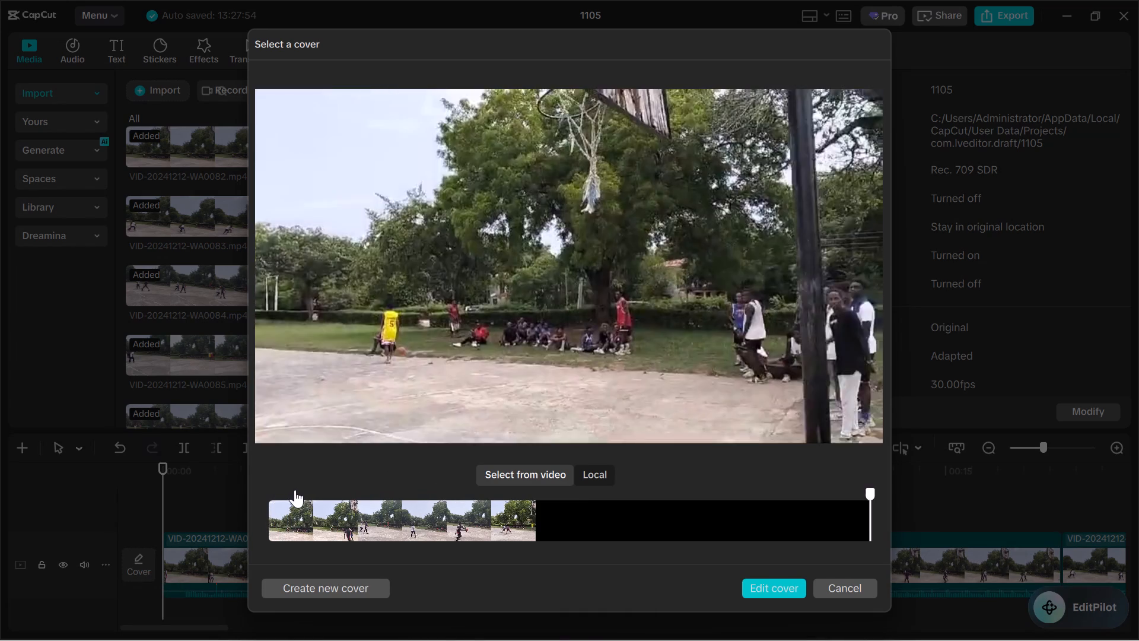
drag(295, 490, 286, 493)
drag(265, 490, 322, 479)
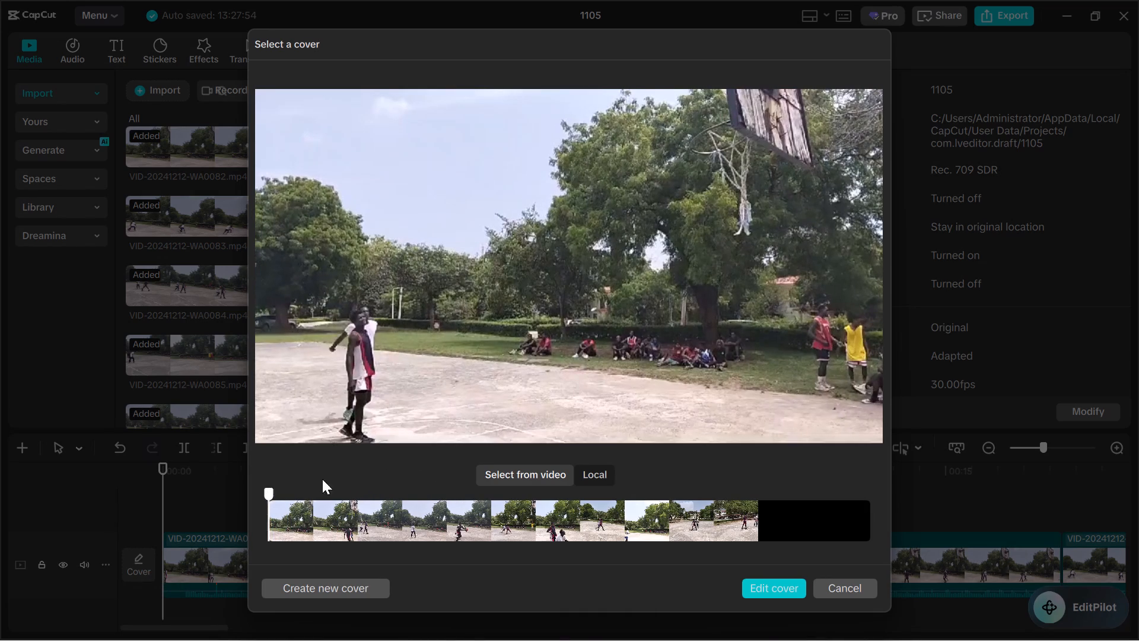
drag(322, 479, 397, 478)
key(End)
key(Right)
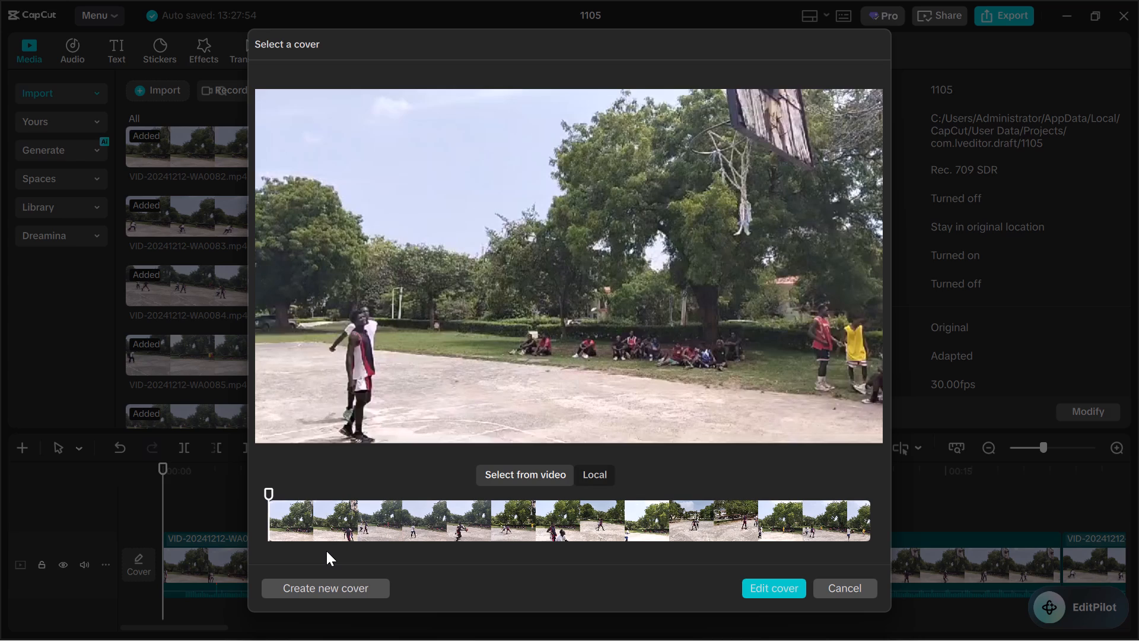
key(Right)
key(Right)
key(Right)
key(Right)
key(Right)
key(Right)
key(Right)
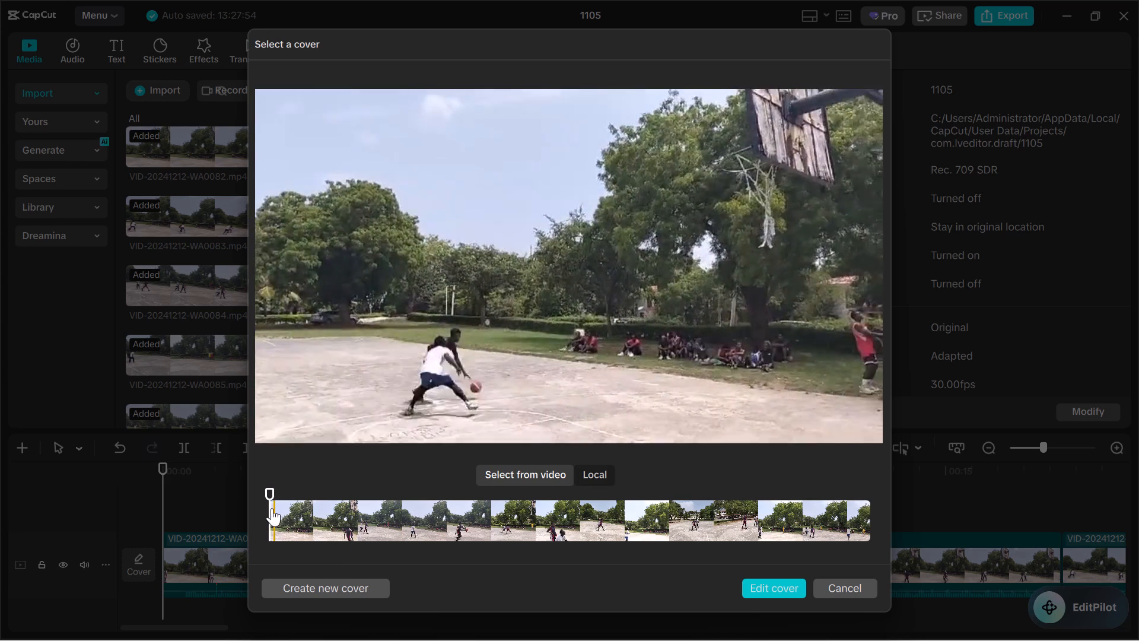
Move the cover frame marker about a fifth of the way along the video, to the one-on-one play near the far hoop.
drag(265, 509, 284, 509)
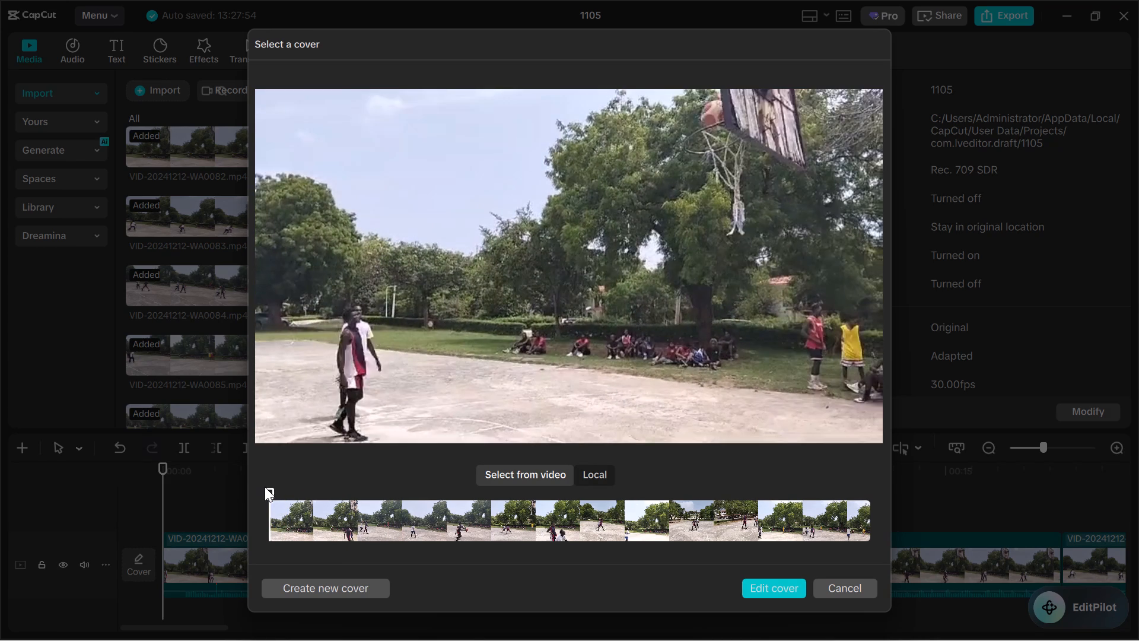
drag(267, 492, 293, 496)
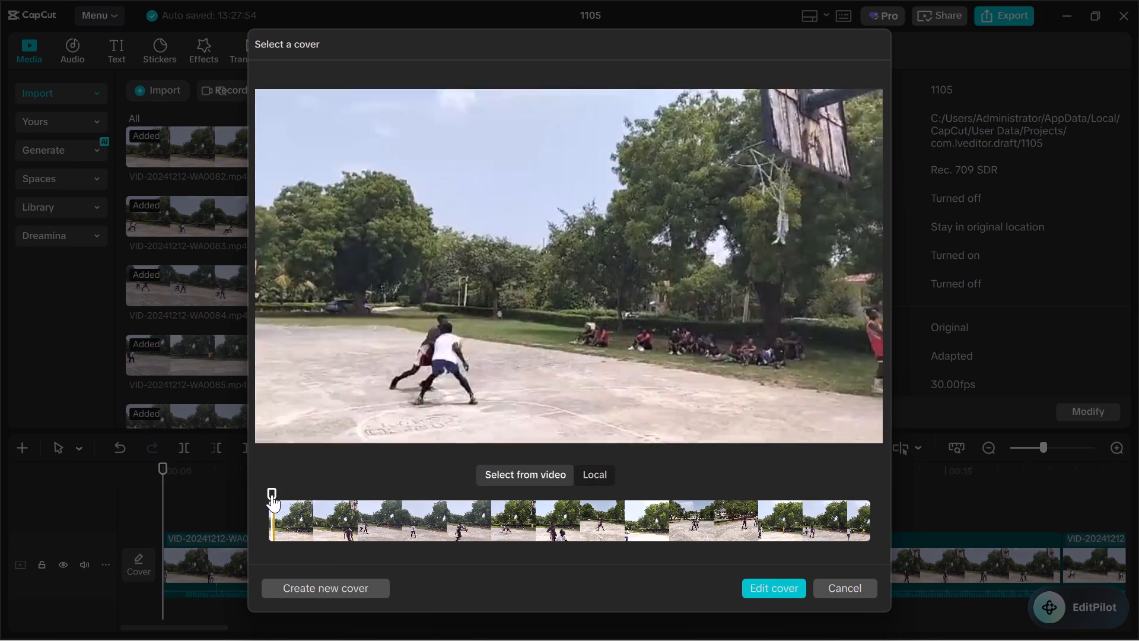
drag(271, 494, 344, 491)
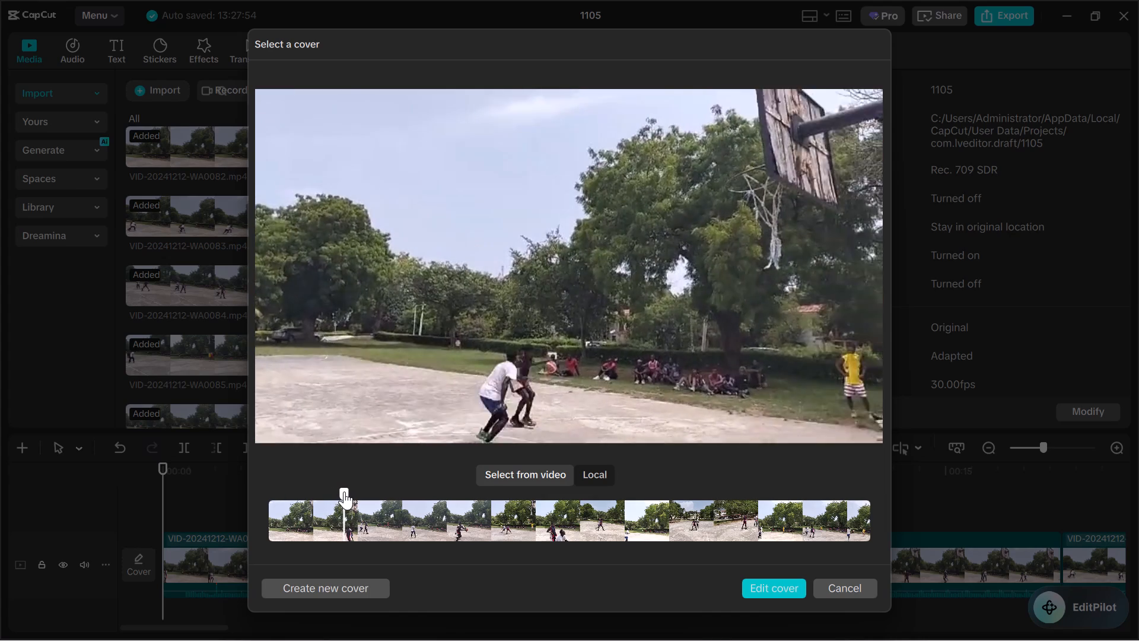
drag(344, 491, 351, 490)
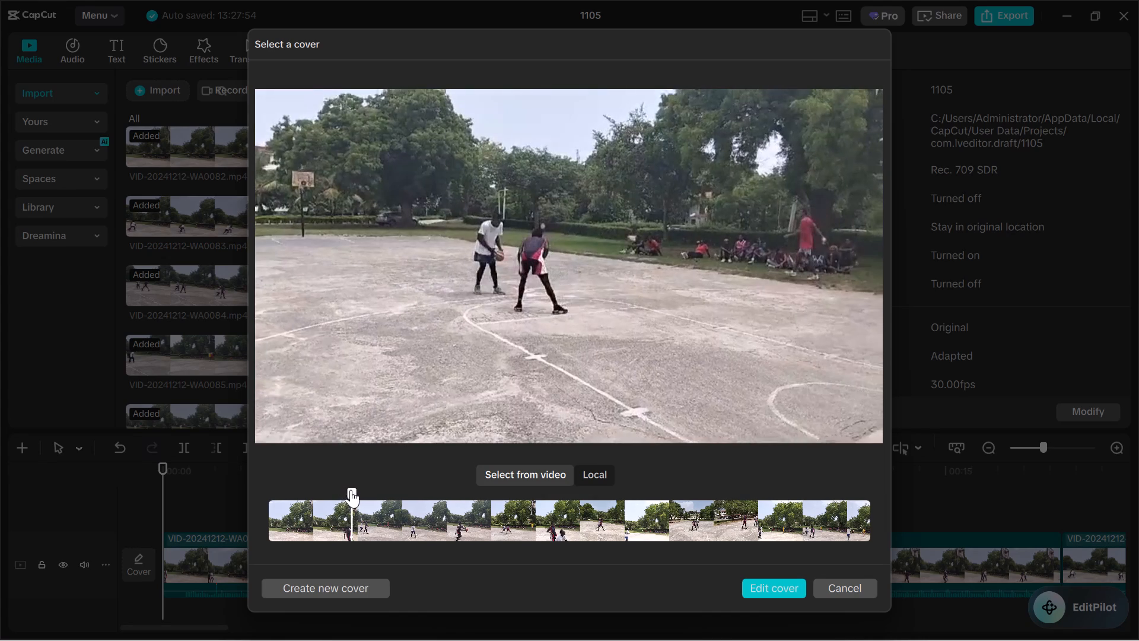
drag(351, 490, 397, 481)
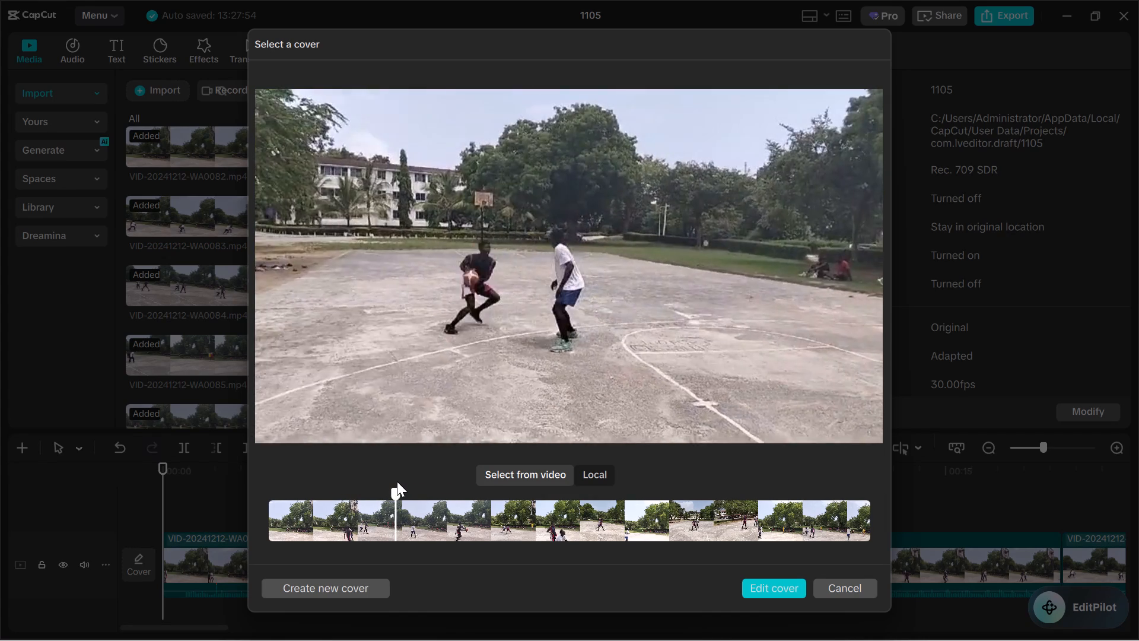
drag(397, 481, 404, 479)
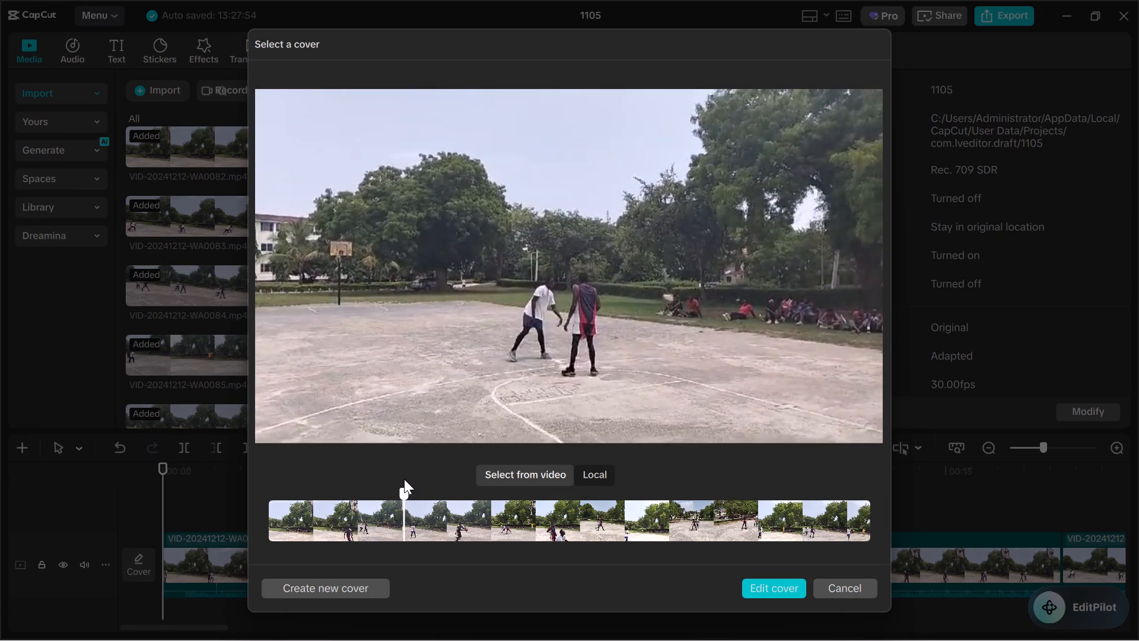
drag(404, 479, 394, 479)
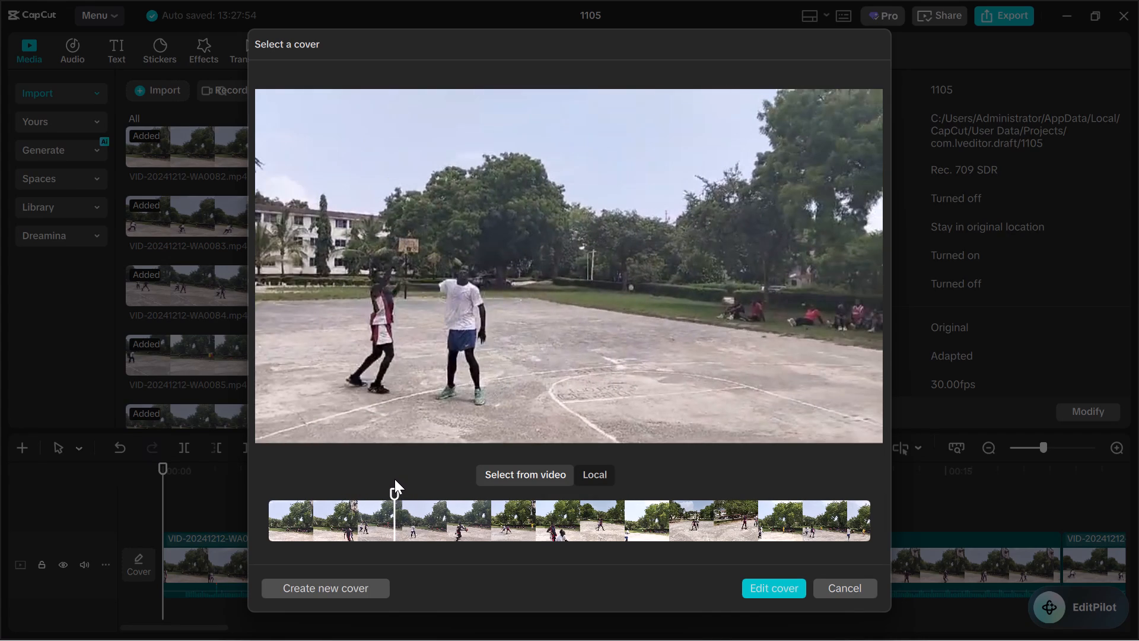
Fine-tune the cover frame to the moment the player jumps to shoot, with the ball just above the far hoop and the white-shirted defender reaching up.
key(Left)
key(Left)
key(Left)
key(Left)
key(Left)
key(Left)
key(Left)
key(Left)
key(Left)
key(Left)
key(Left)
key(Left)
key(Left)
key(Left)
key(Left)
key(Left)
key(Left)
key(Left)
key(Left)
key(Left)
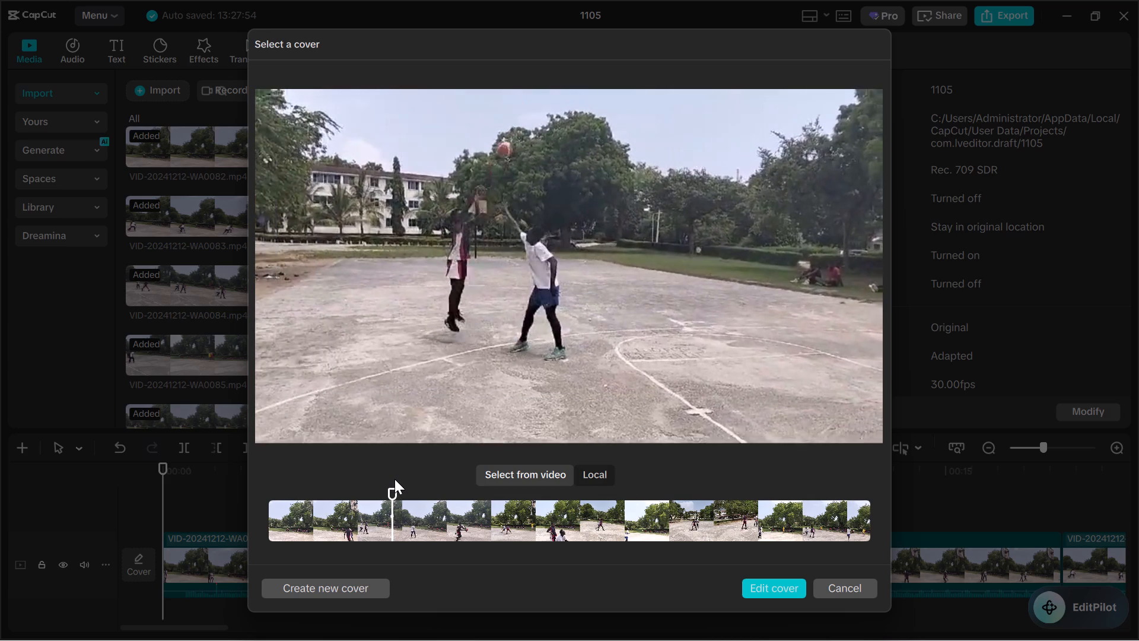
key(Right)
key(Right)
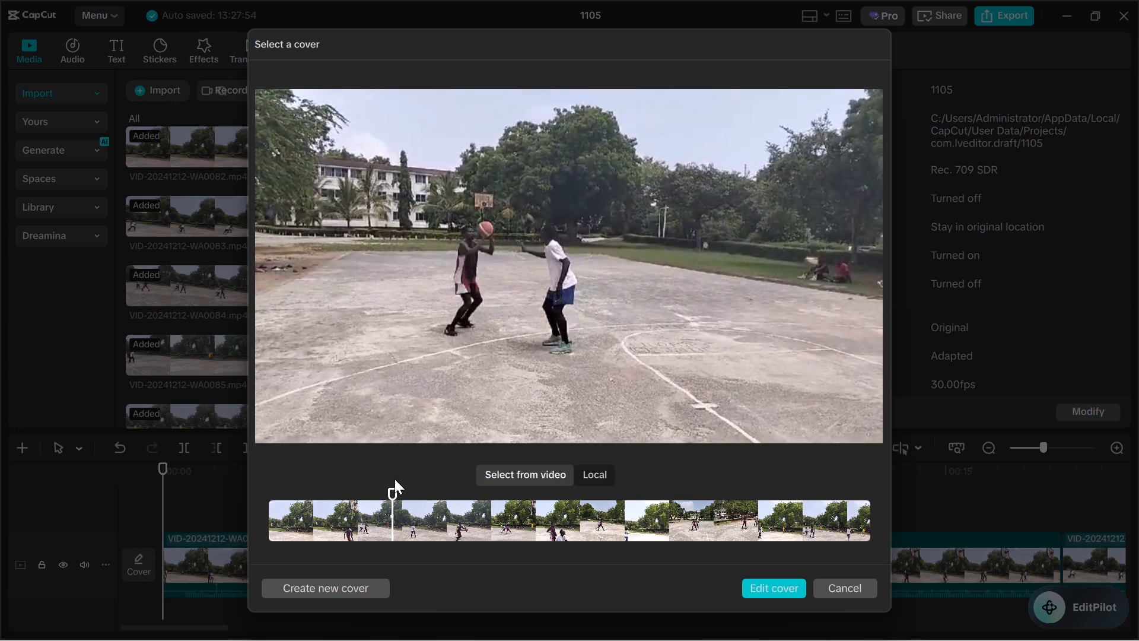
key(Right)
key(Right)
key(Right)
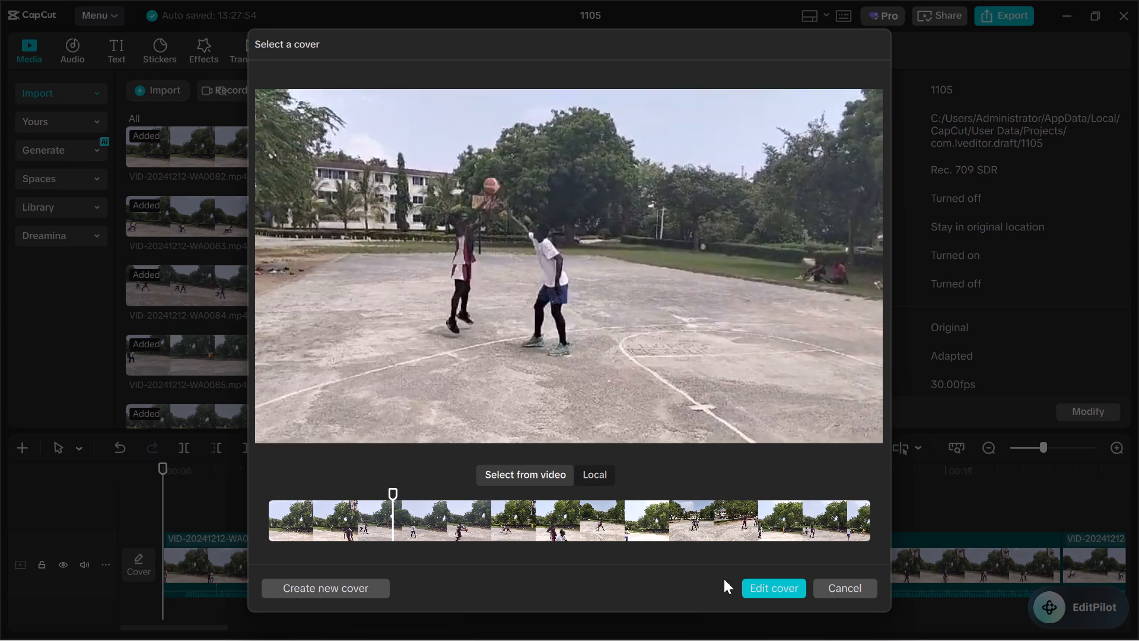
Take the chosen jump-shot frame into the cover design editor and save it as the cover without adding a template or text.
click(773, 588)
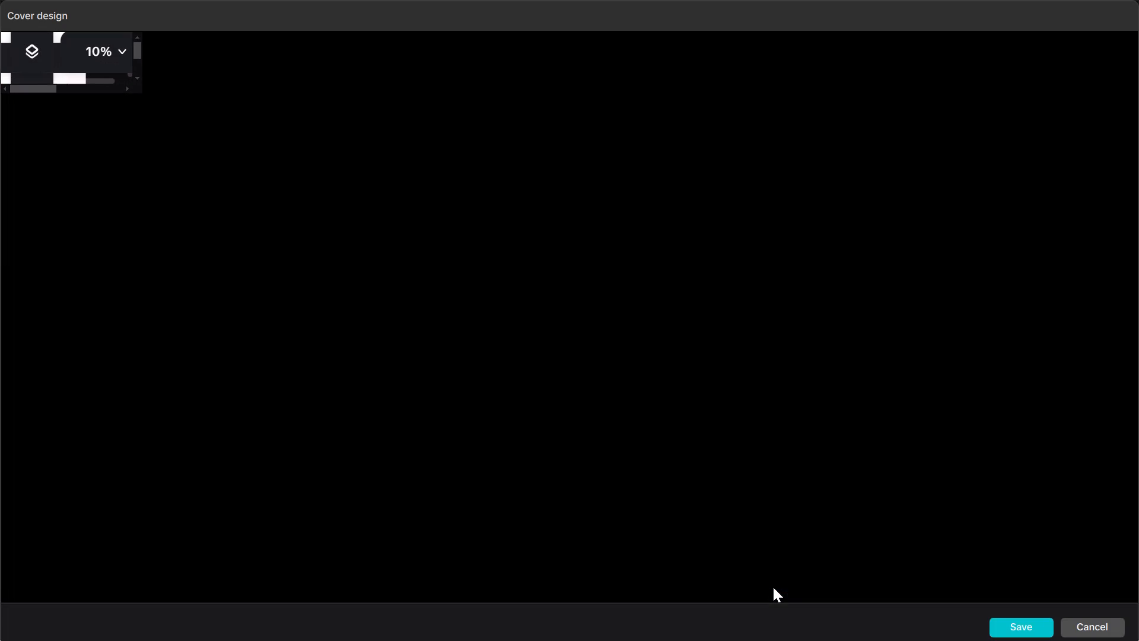
click(1019, 625)
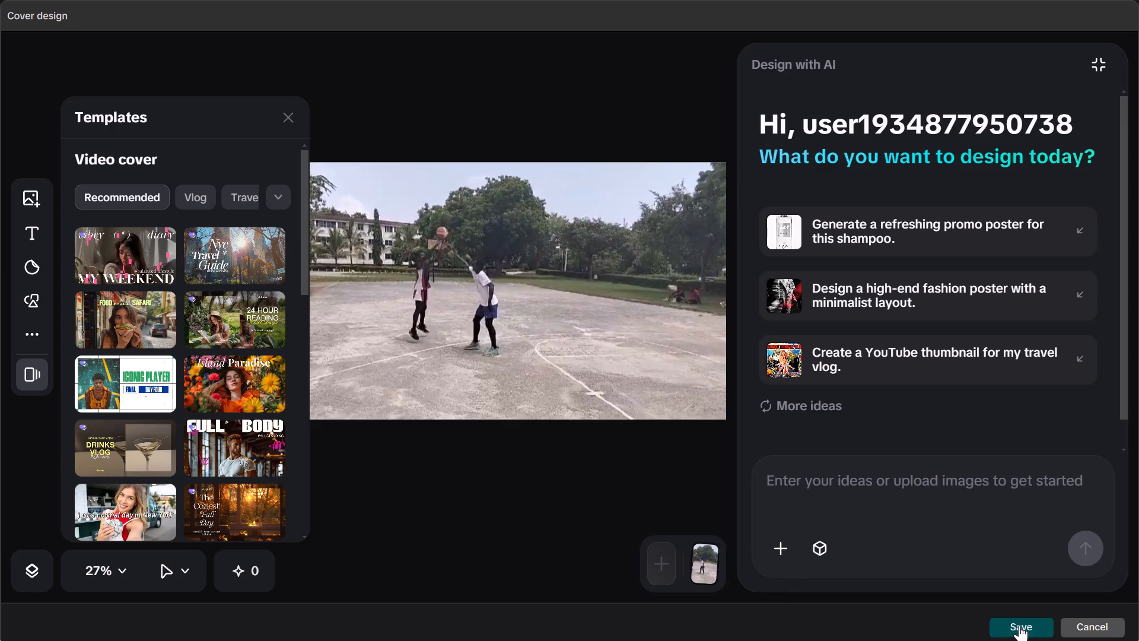
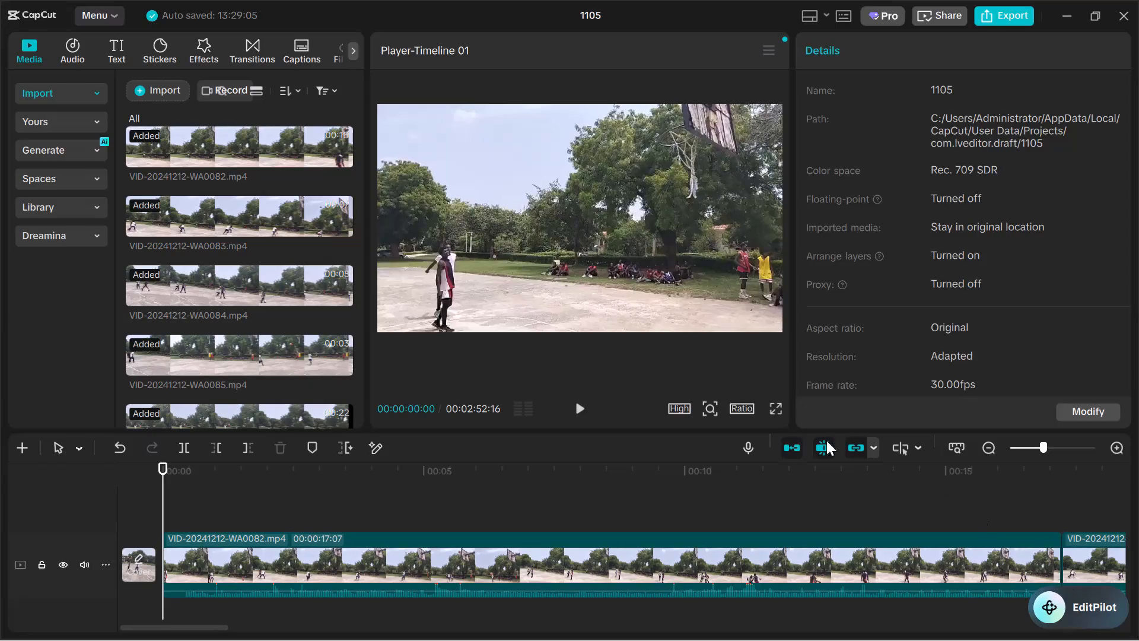
Play the timeline from the beginning in full-screen preview and step back frame by frame through the opening one-on-one play.
click(774, 414)
key(space)
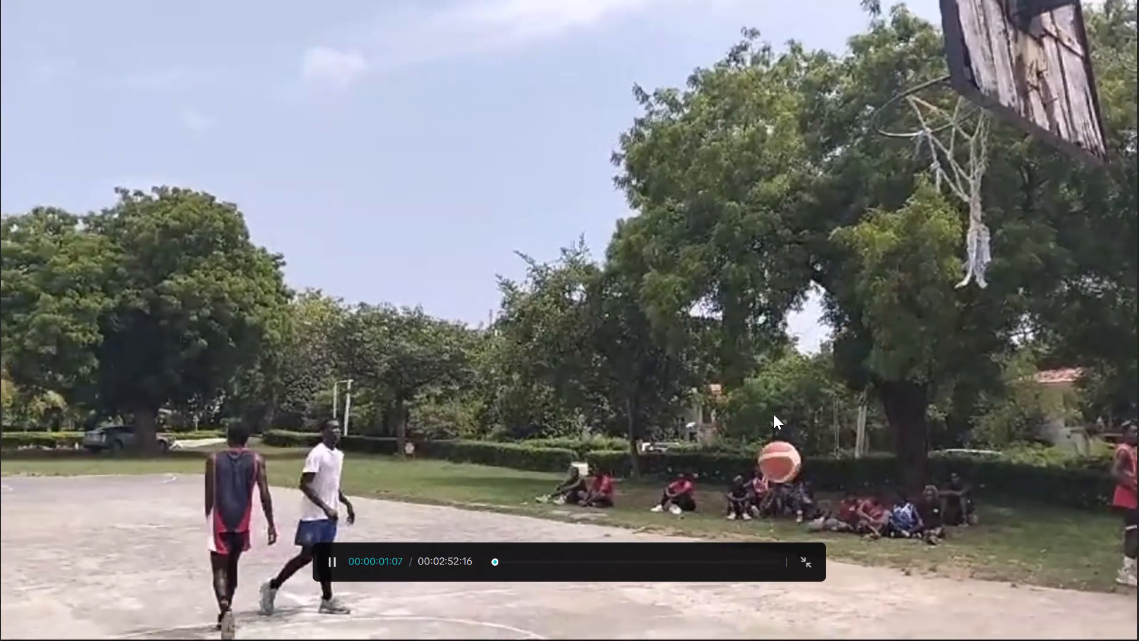
key(Left)
key(Left)
key(Left)
key(Left)
key(Left)
key(Left)
key(Left)
key(Left)
key(Left)
key(Left)
key(Left)
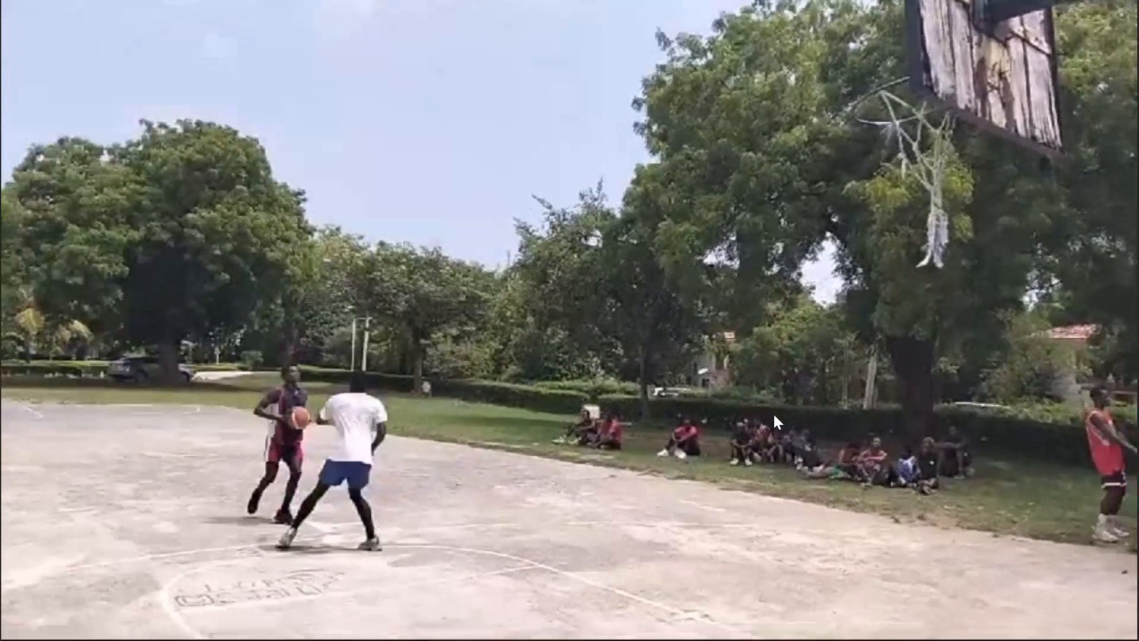
Resume the full-screen playback and step back a few frames to examine the white-shirted player's defending near the hoop.
key(space)
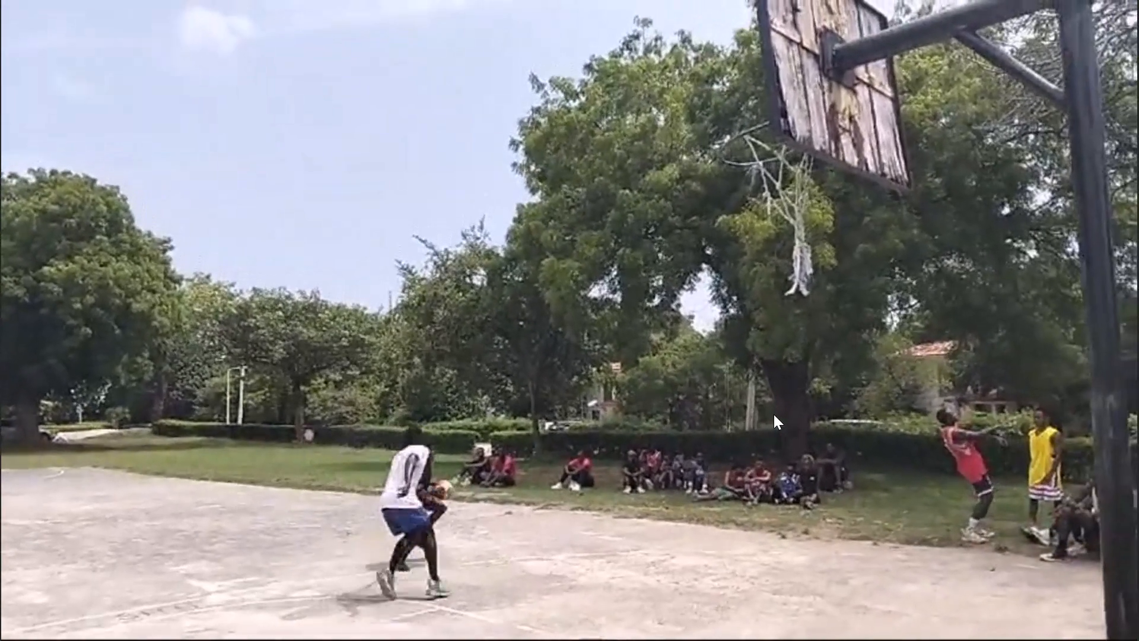
key(Left)
key(Left)
key(Left)
key(Left)
key(Left)
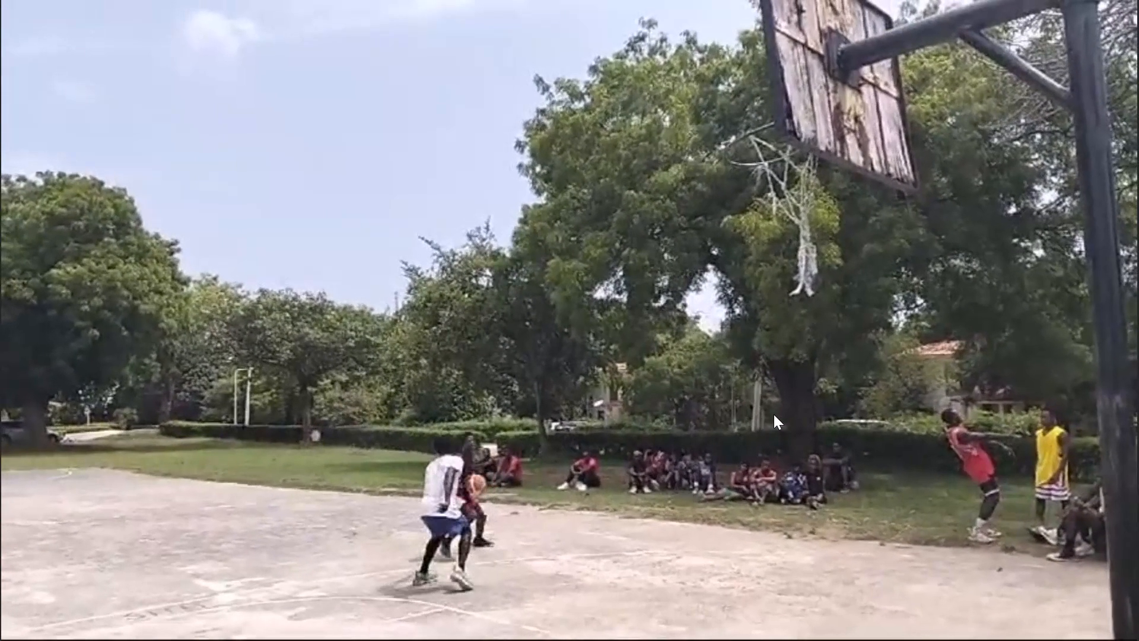
click(330, 443)
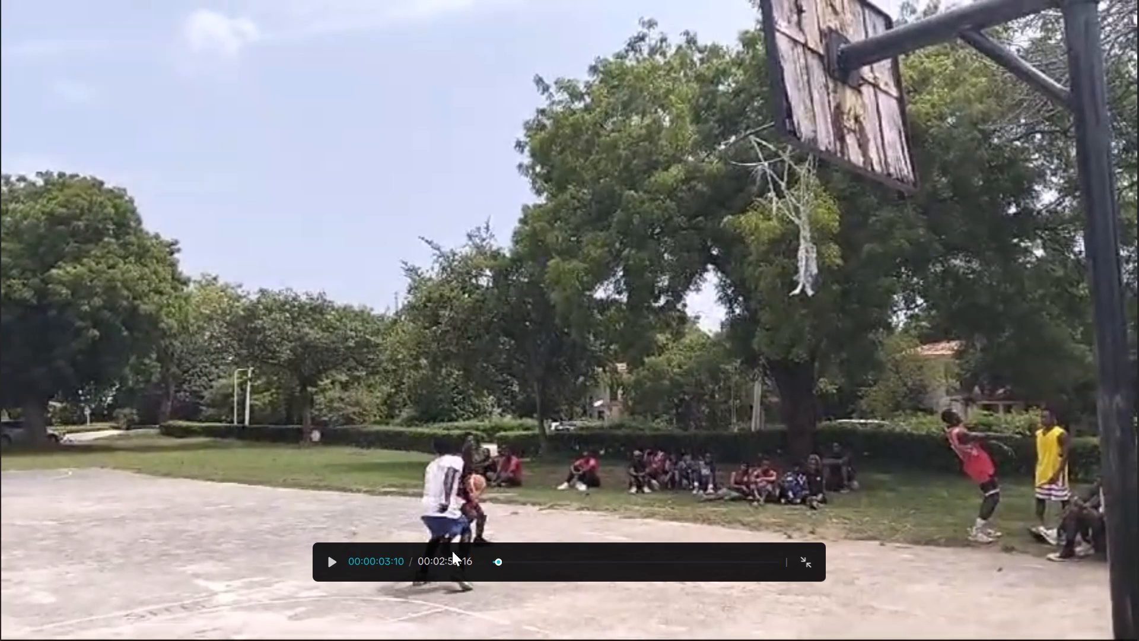
Return the full-screen preview to 00:00:00:00 and play the video again from the start.
drag(498, 563, 448, 569)
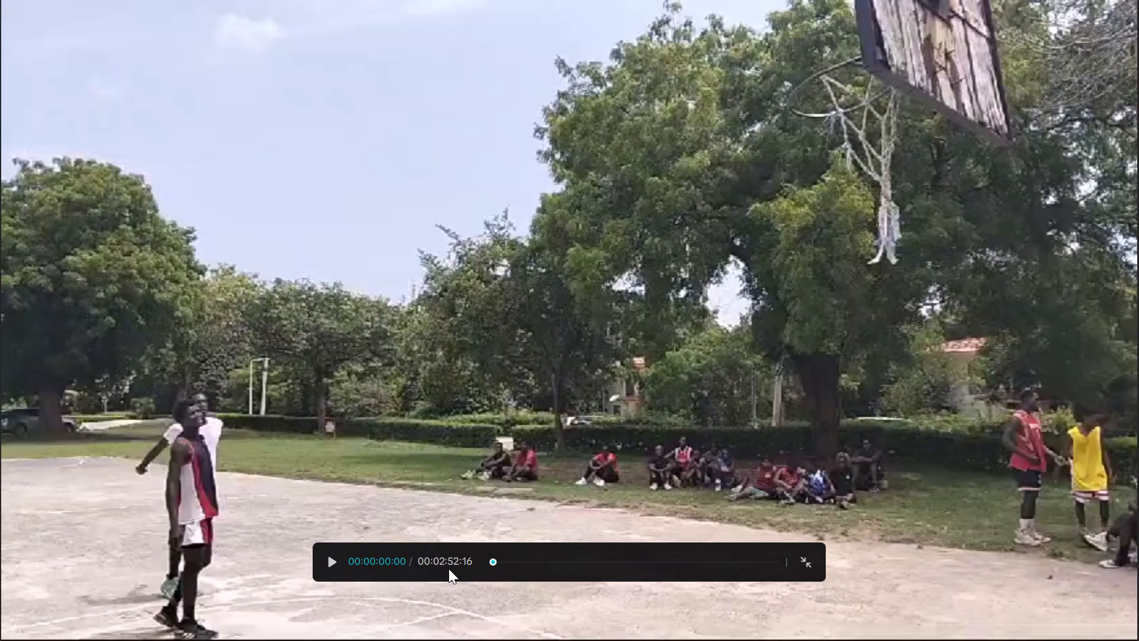
key(space)
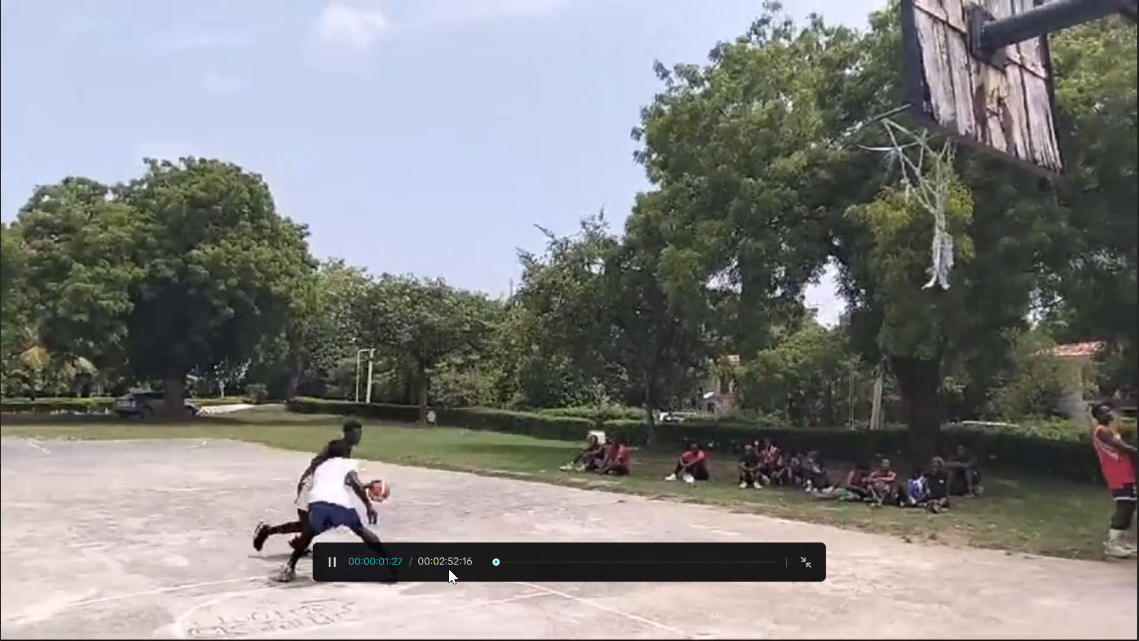
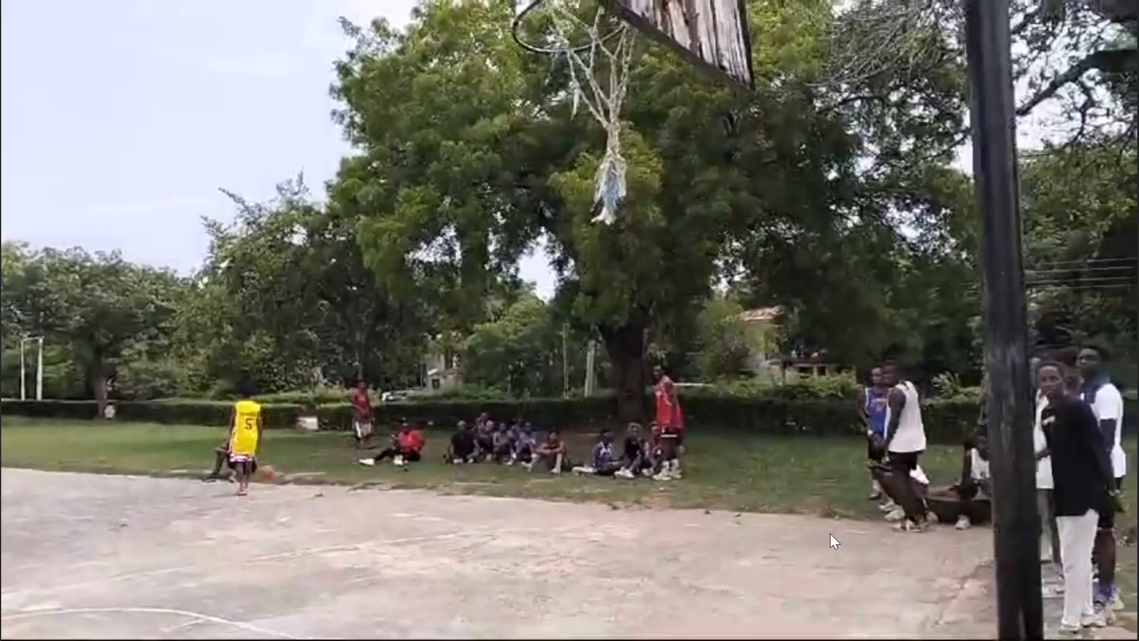
Leave the full-screen preview, scrub back from the timeline's end to about 00:02:44:22, and play from there.
click(791, 550)
click(804, 561)
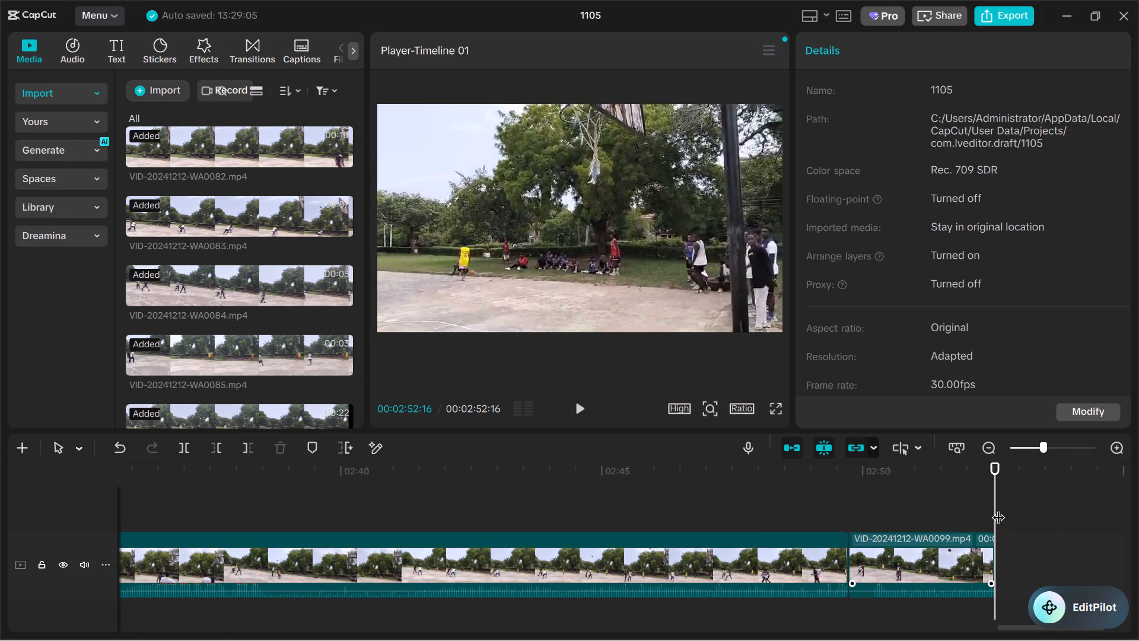
drag(995, 507, 944, 510)
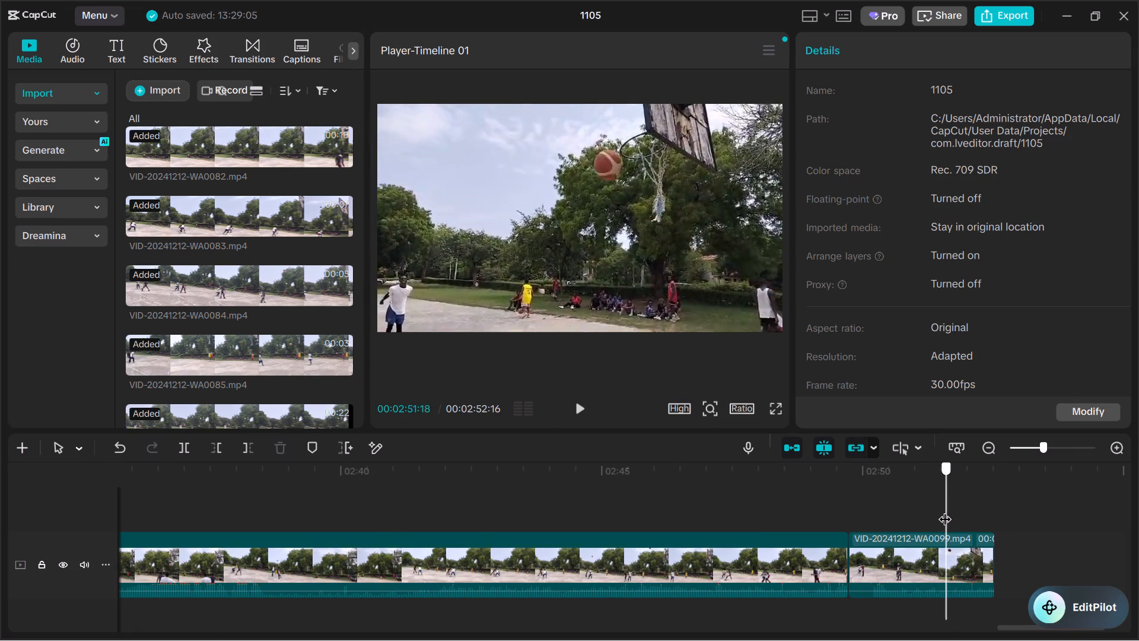
drag(944, 510, 907, 510)
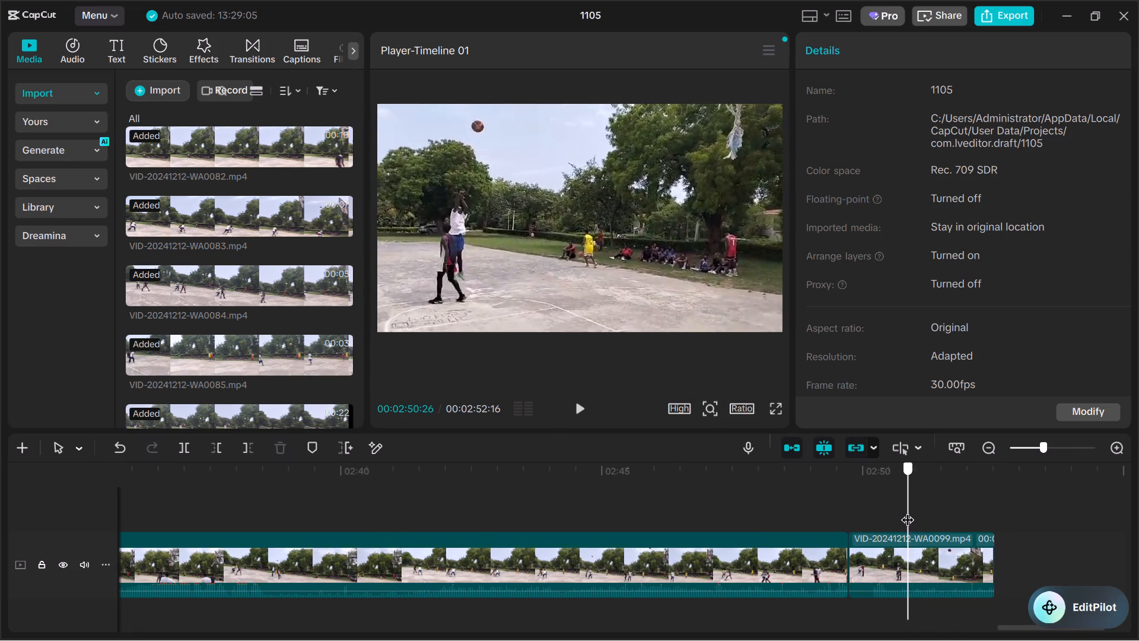
drag(907, 510, 872, 510)
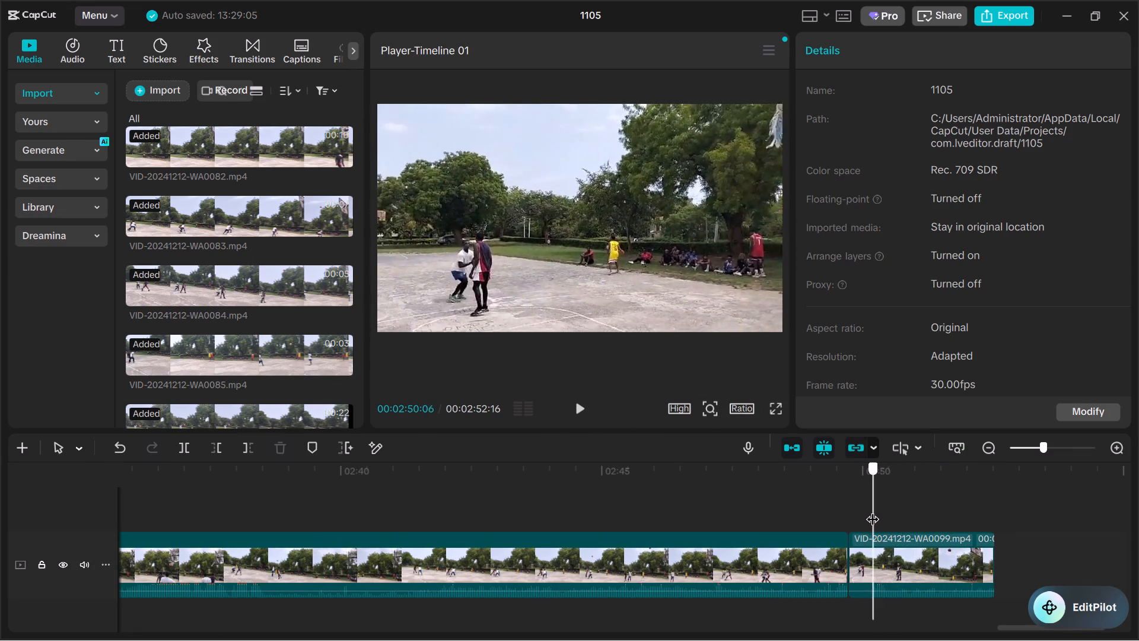
drag(872, 510, 845, 507)
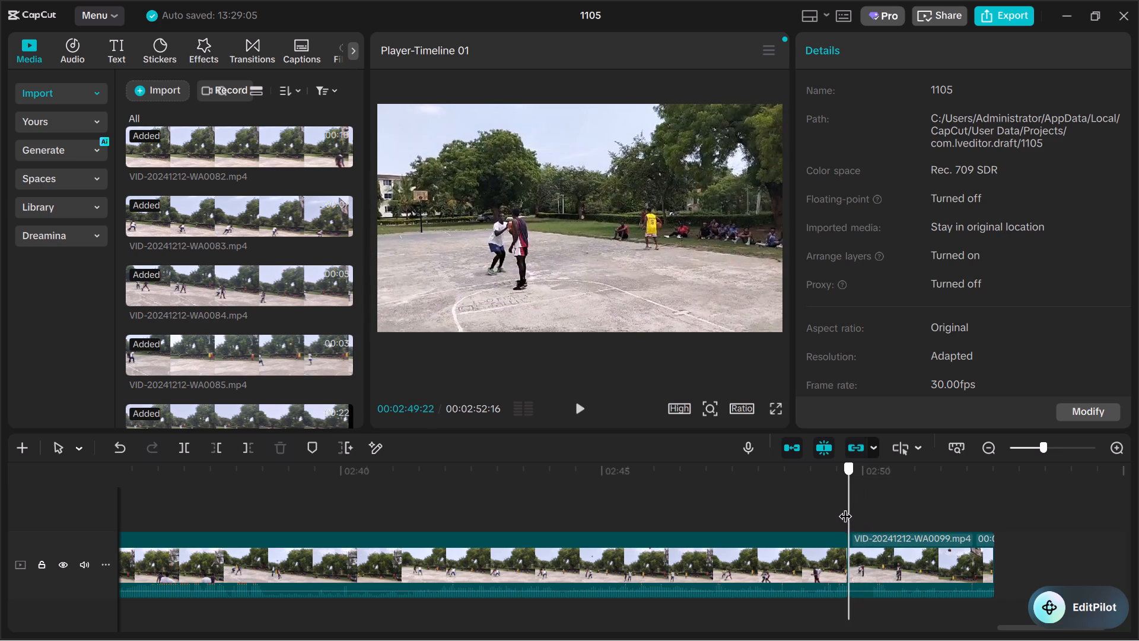
drag(845, 507, 788, 502)
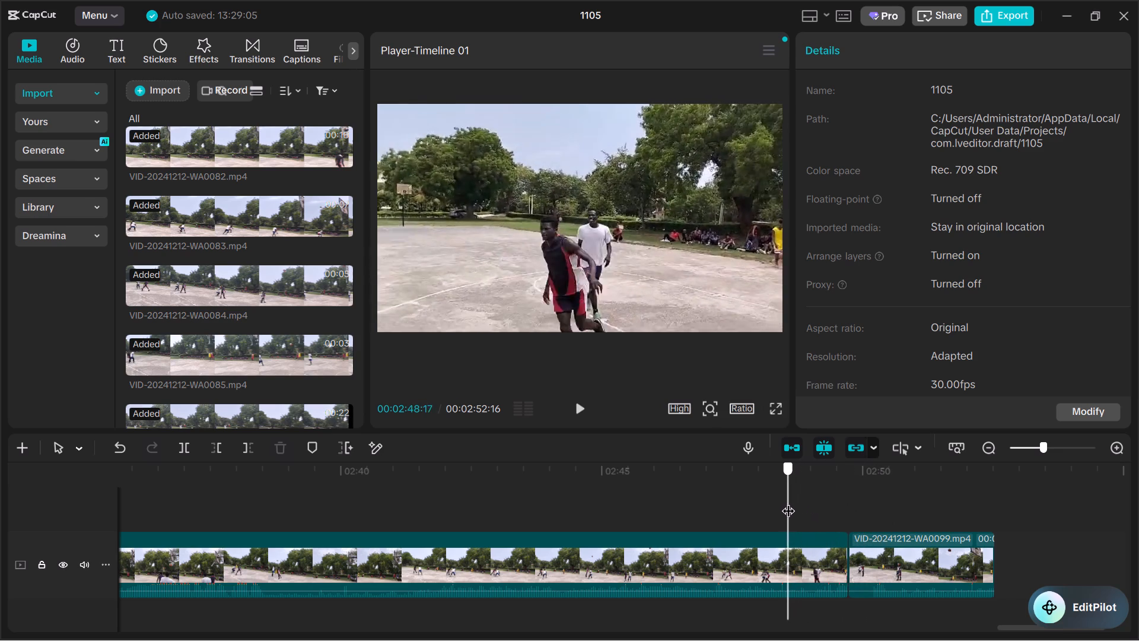
drag(788, 502, 702, 494)
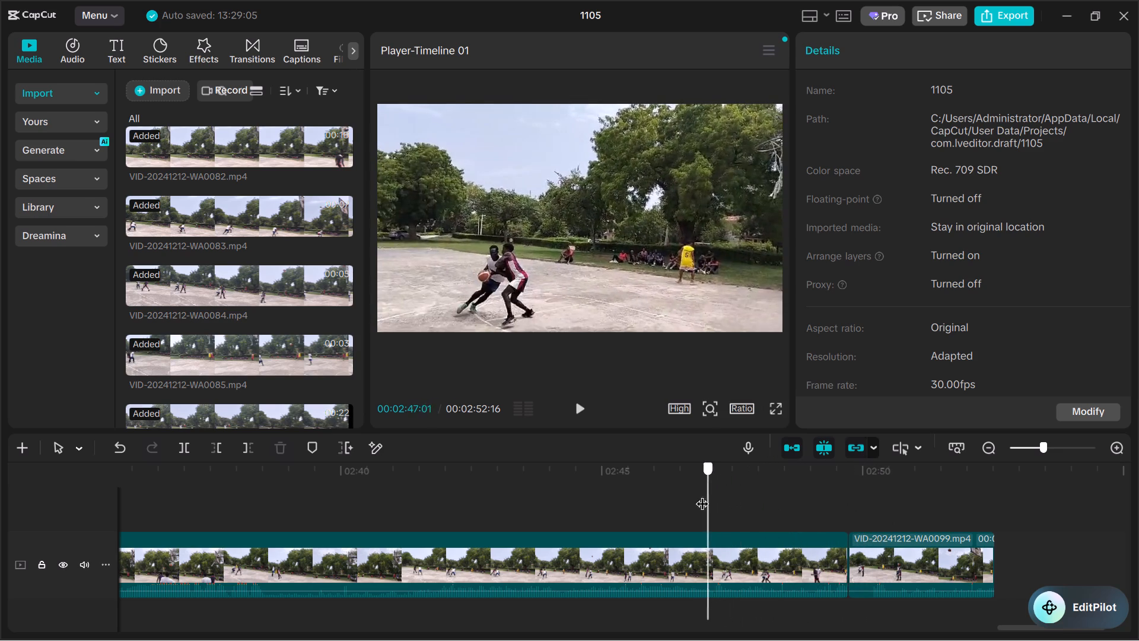
drag(702, 494, 587, 485)
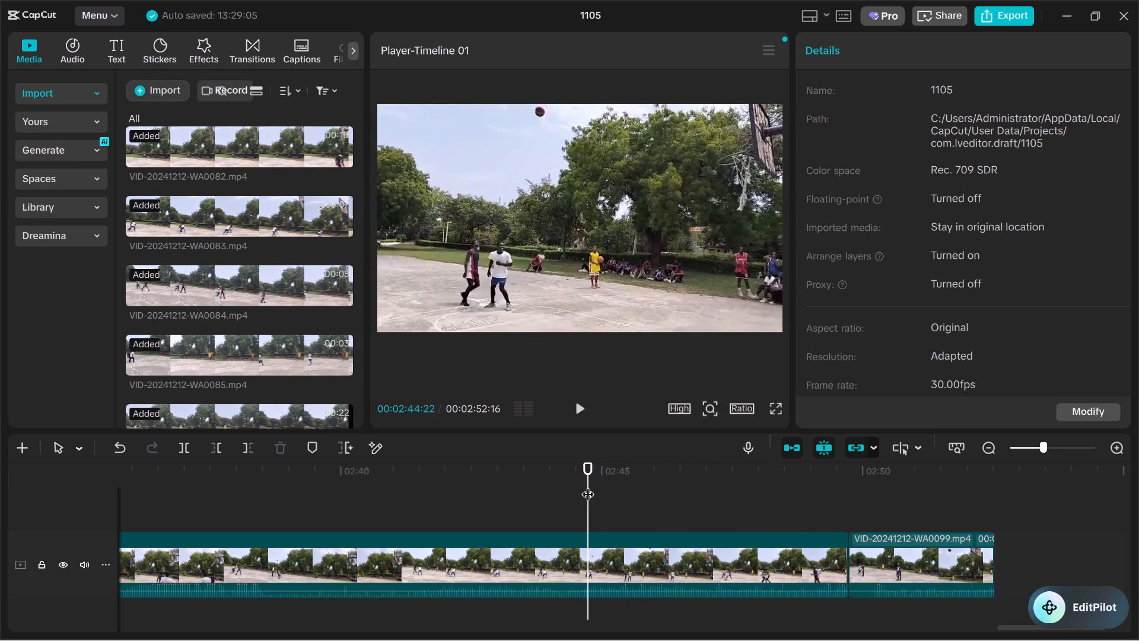
key(space)
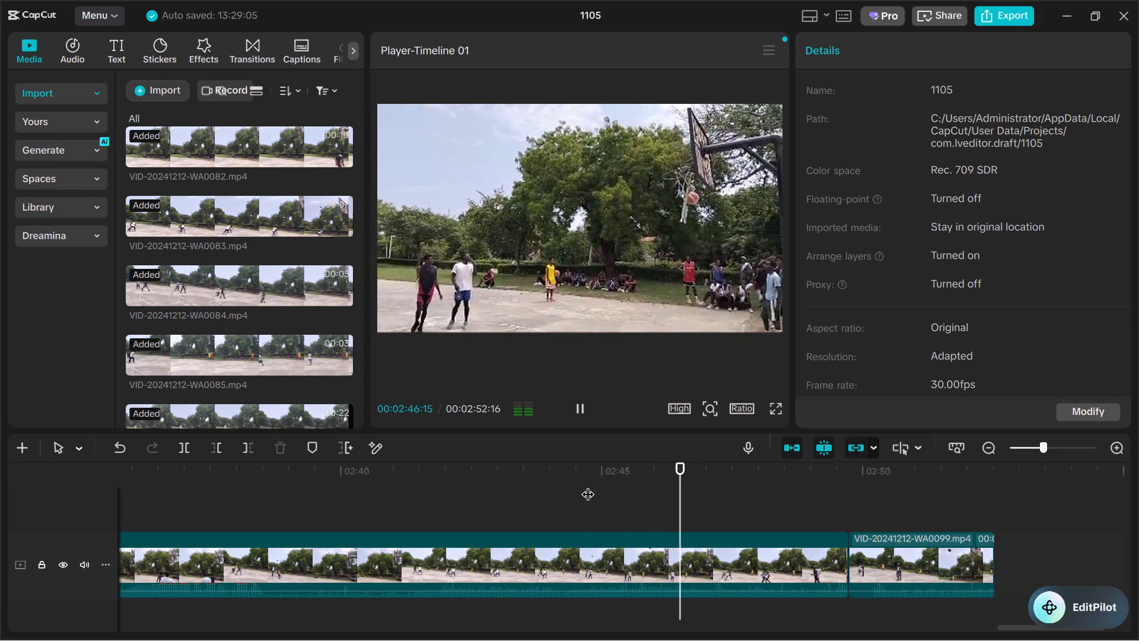
Scrub back to the opening of clip VID-20241212-WA0098.mp4 and replay it to examine its one-on-one plays.
drag(720, 487, 399, 474)
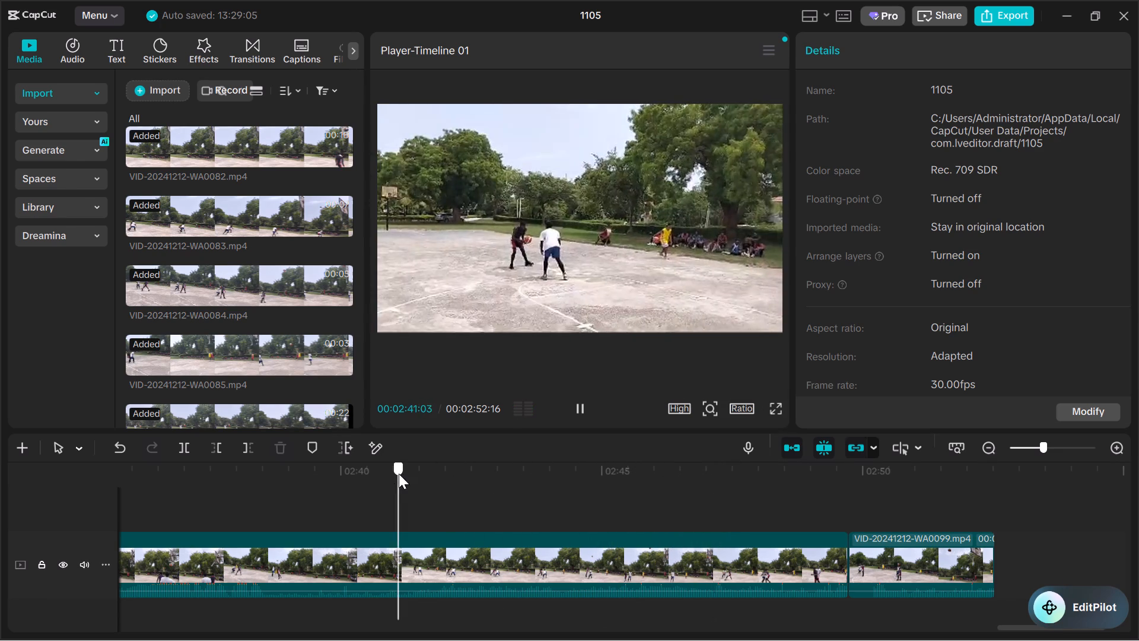
drag(399, 474, 278, 467)
key(space)
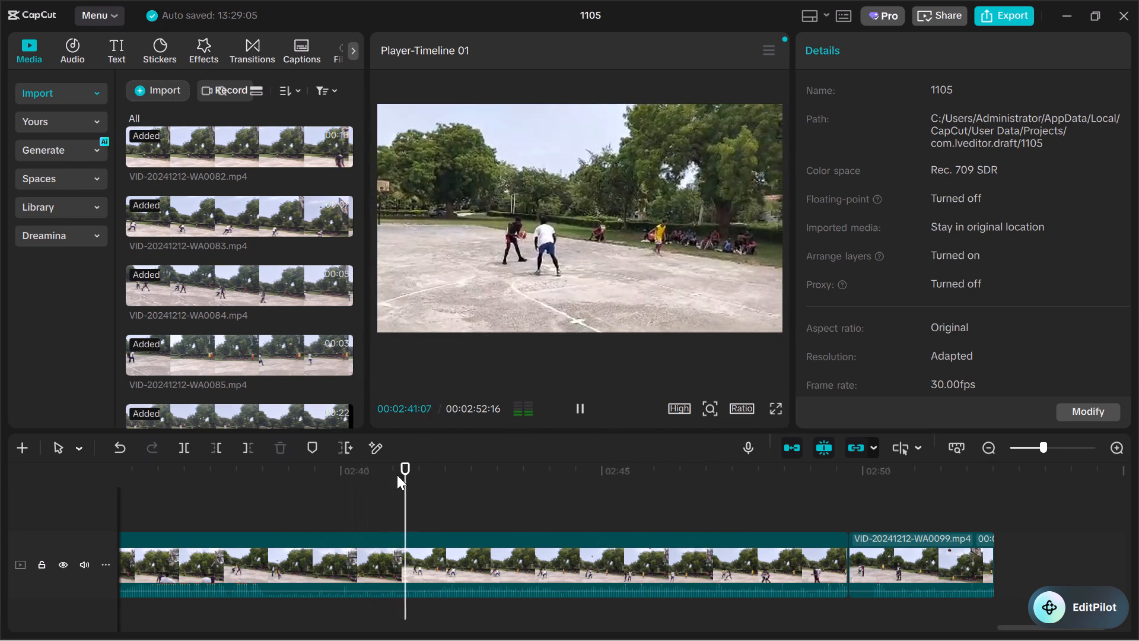
drag(422, 483, 311, 516)
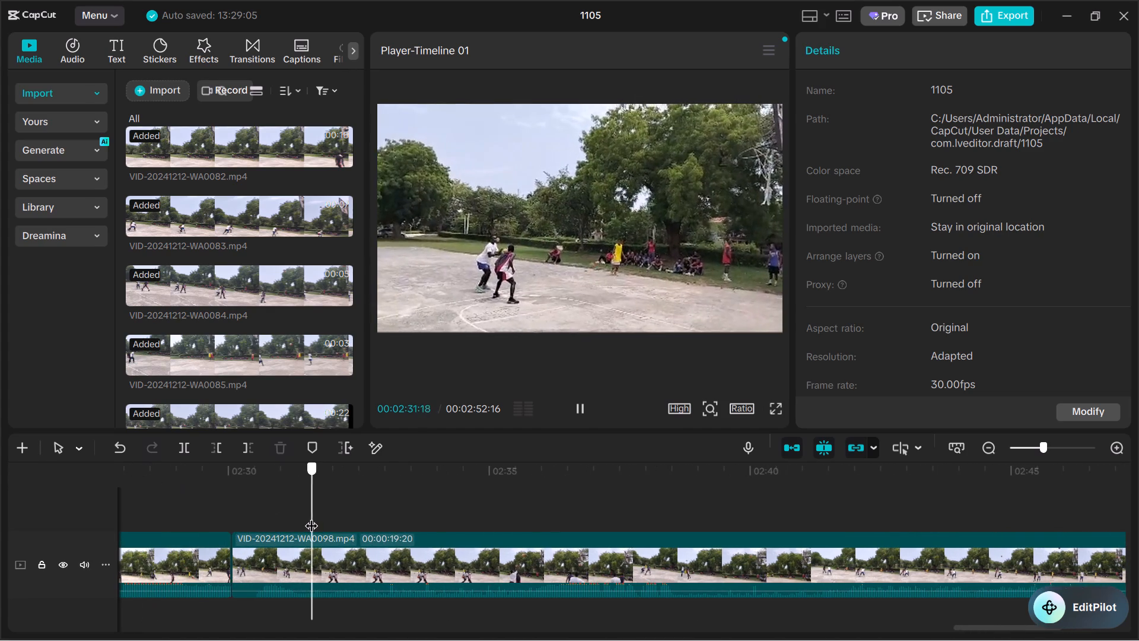
drag(311, 516, 309, 518)
key(space)
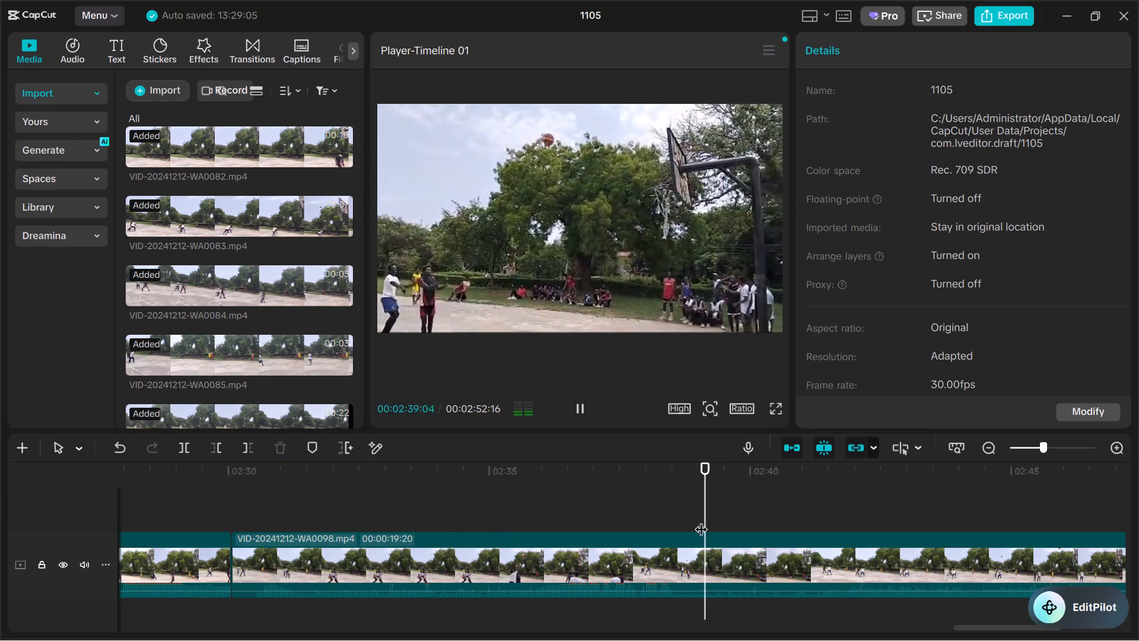
drag(791, 502, 539, 506)
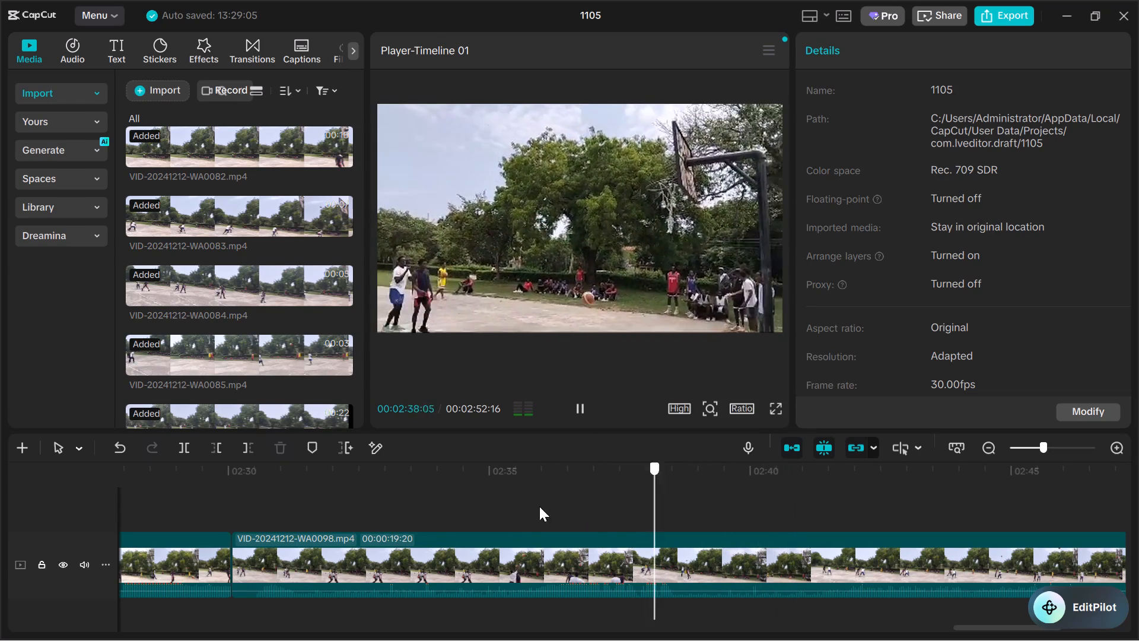
drag(539, 506, 234, 488)
key(space)
key(space)
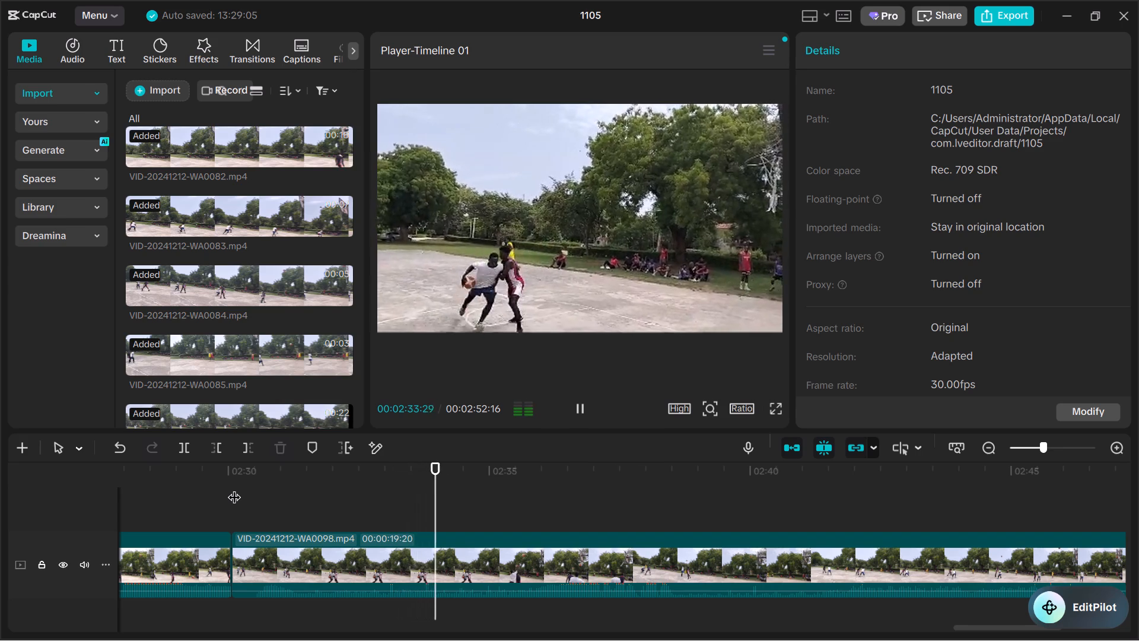
drag(485, 505, 453, 497)
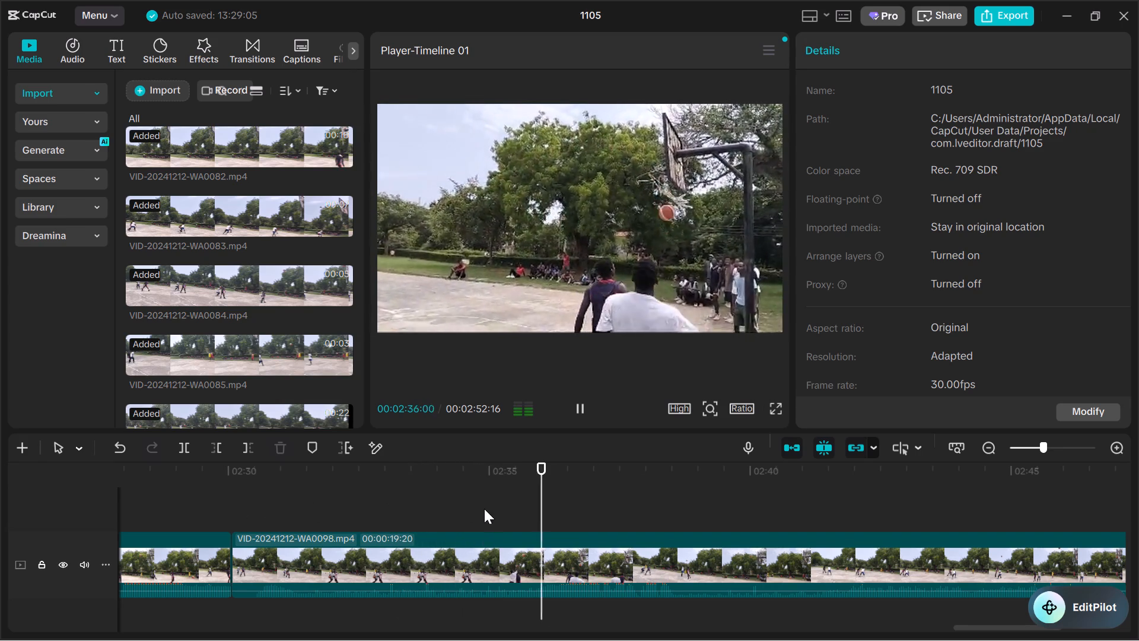
drag(590, 504, 572, 499)
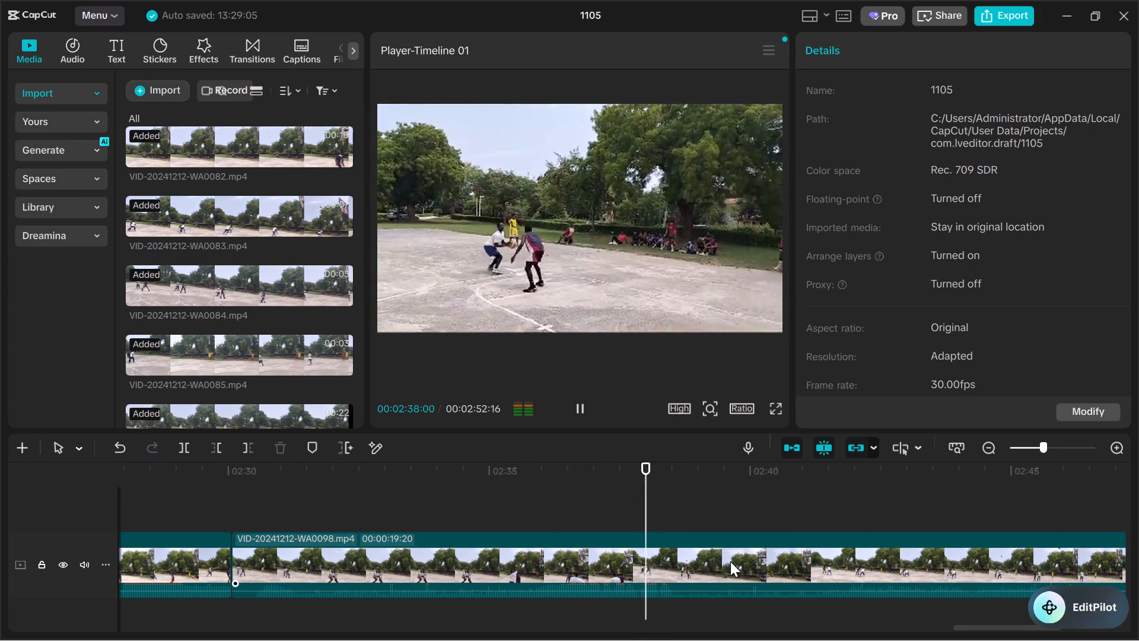
key(space)
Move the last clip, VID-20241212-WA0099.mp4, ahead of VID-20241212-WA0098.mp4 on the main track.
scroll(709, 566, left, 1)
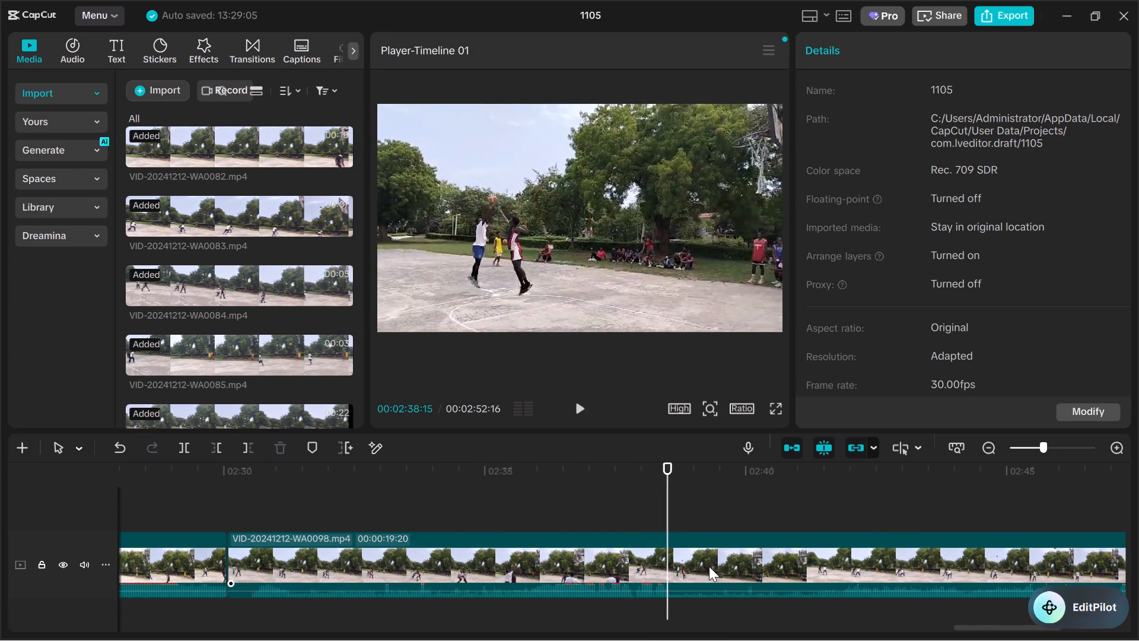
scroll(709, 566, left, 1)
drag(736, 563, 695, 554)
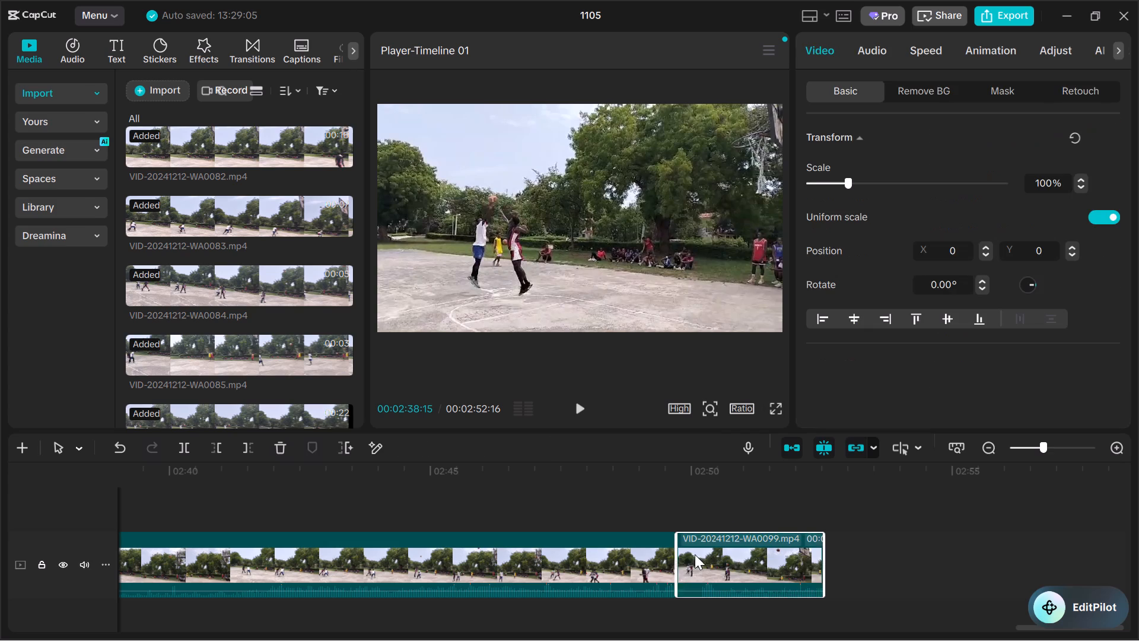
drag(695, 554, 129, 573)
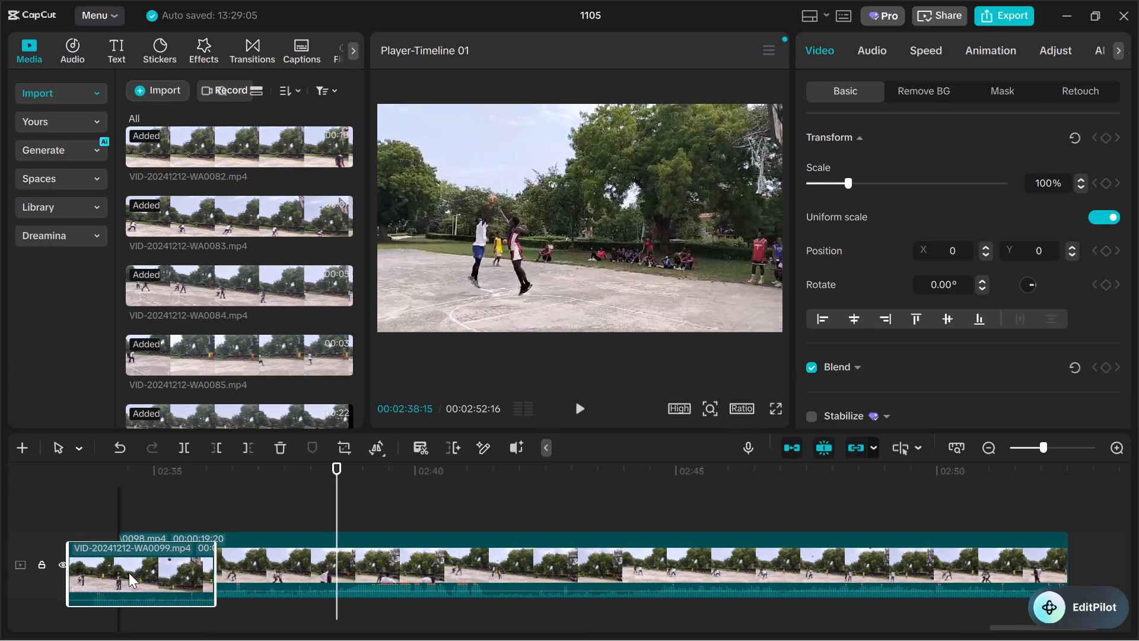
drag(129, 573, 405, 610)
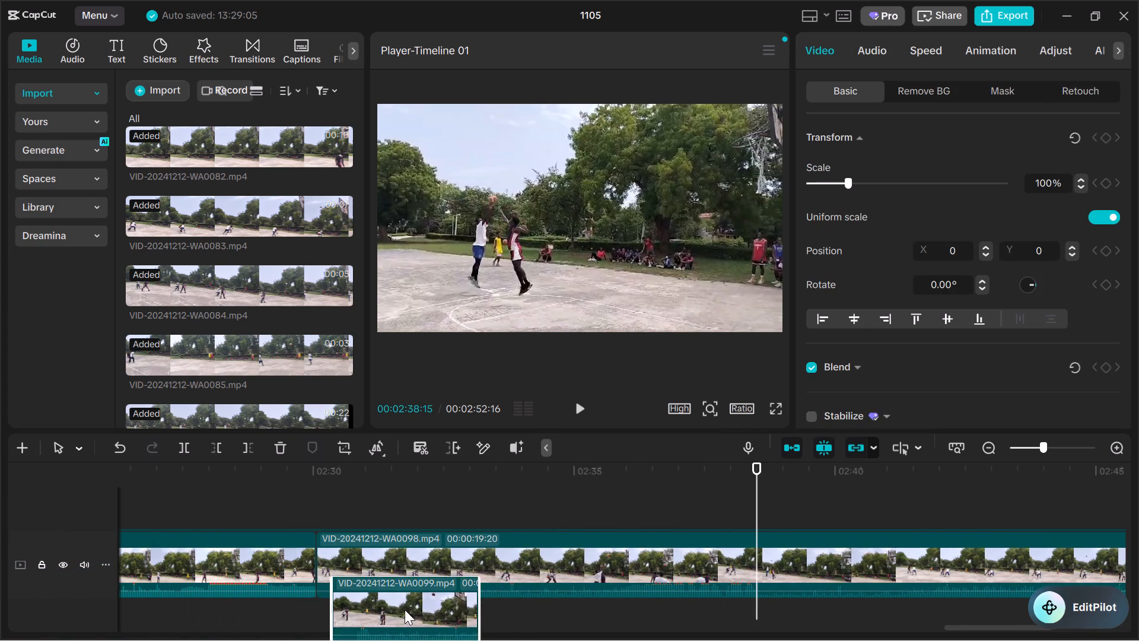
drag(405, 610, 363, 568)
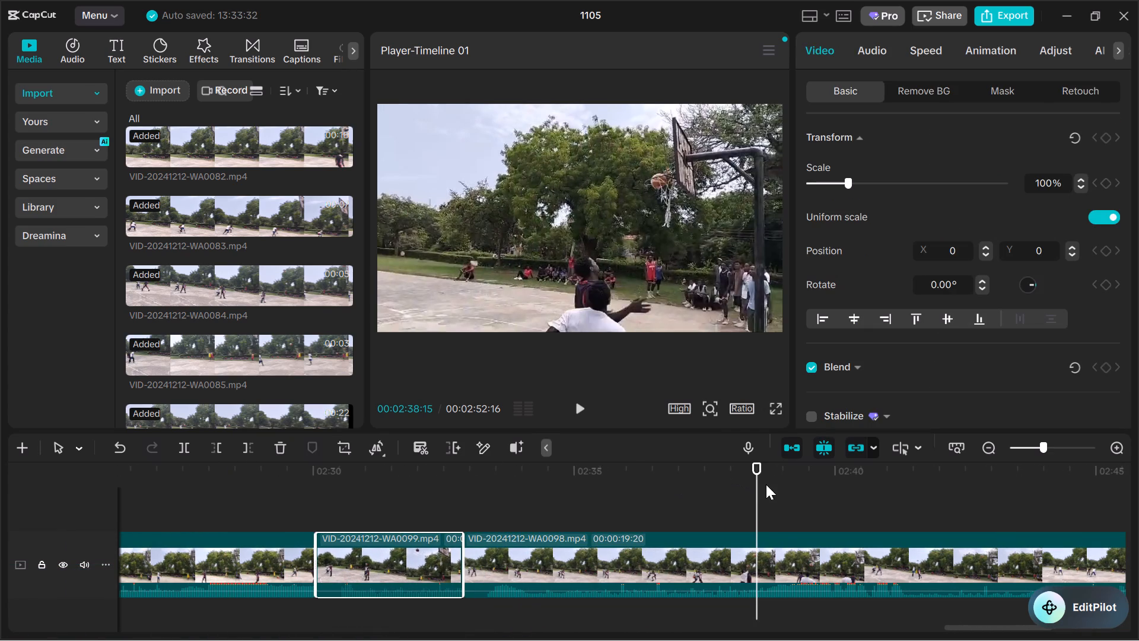
Play the reordered clips VID-20241212-WA0099.mp4 and VID-20241212-WA0098.mp4 to check how they follow each other.
drag(756, 484, 179, 467)
key(space)
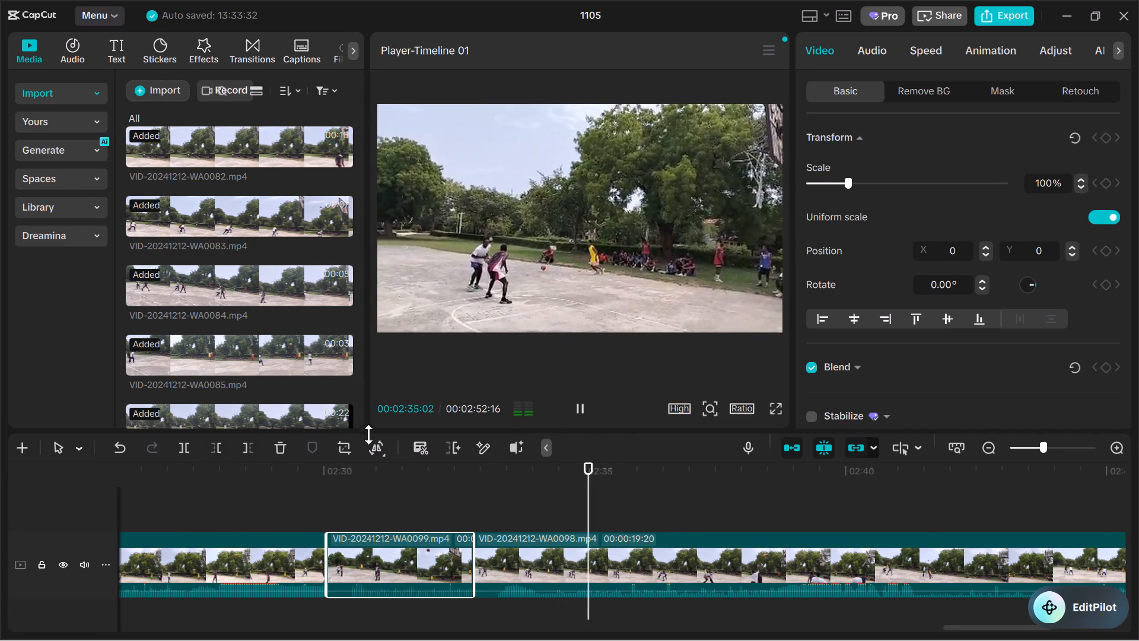
drag(632, 502, 660, 494)
key(space)
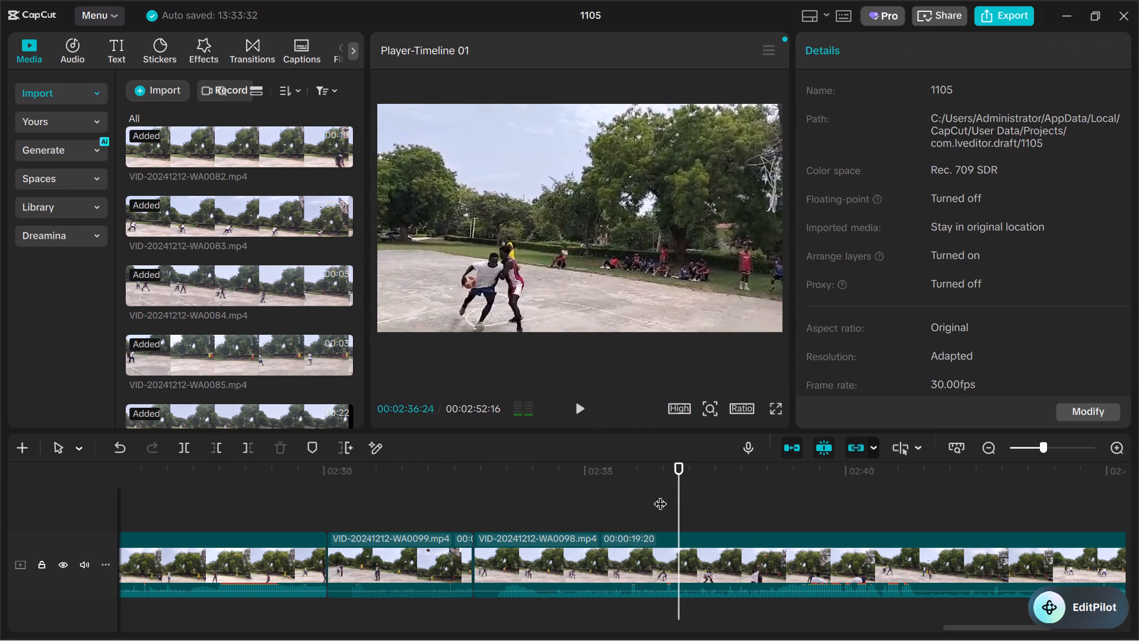
key(space)
key(space)
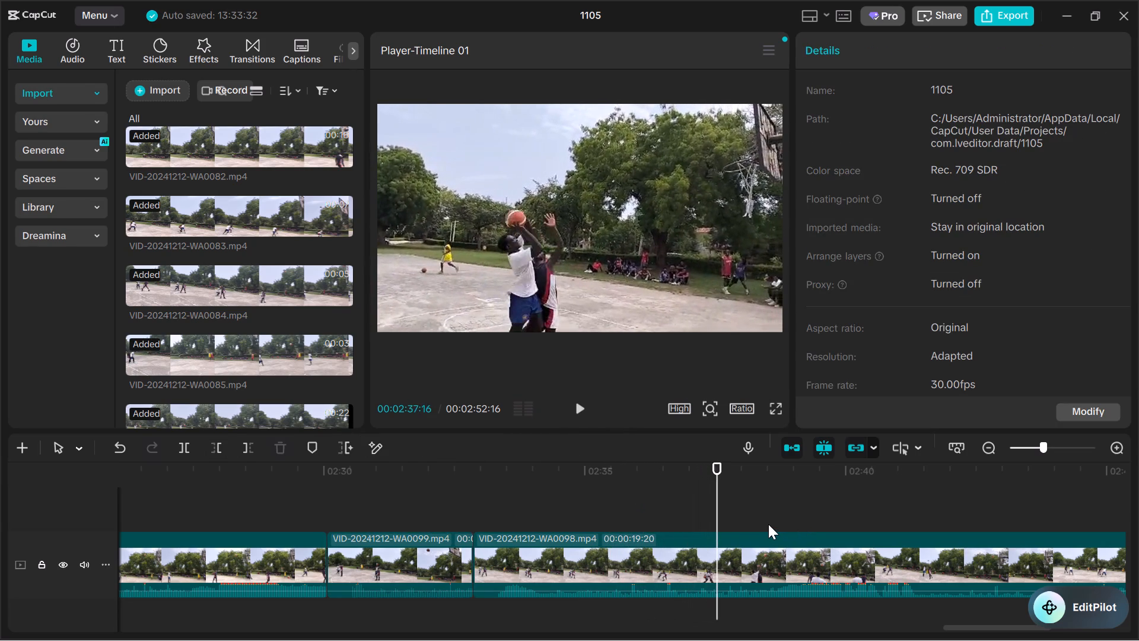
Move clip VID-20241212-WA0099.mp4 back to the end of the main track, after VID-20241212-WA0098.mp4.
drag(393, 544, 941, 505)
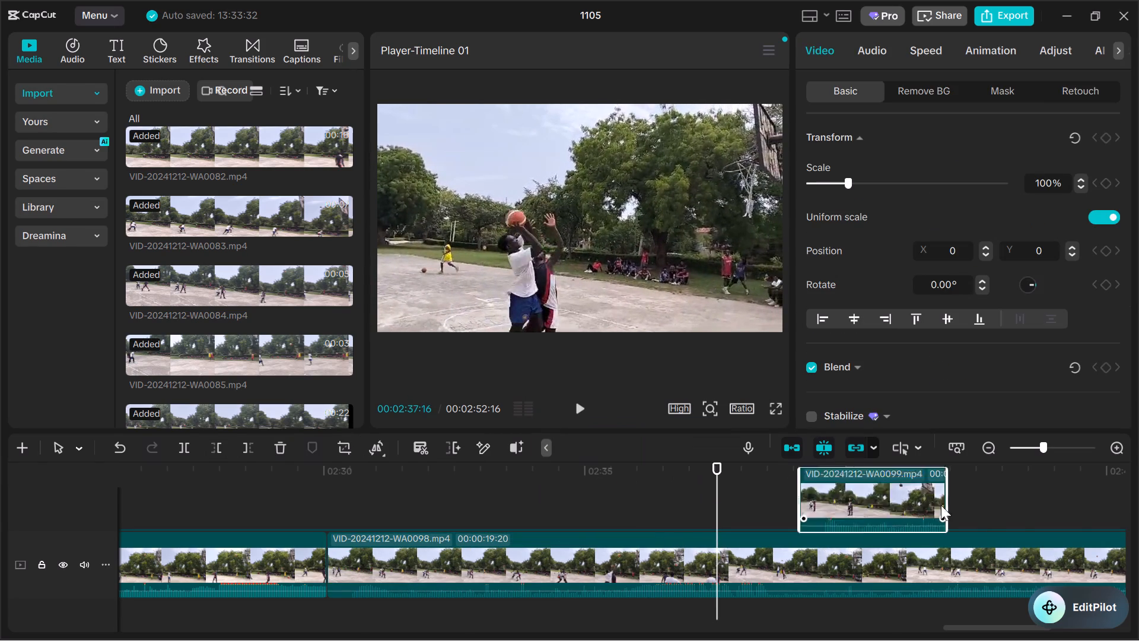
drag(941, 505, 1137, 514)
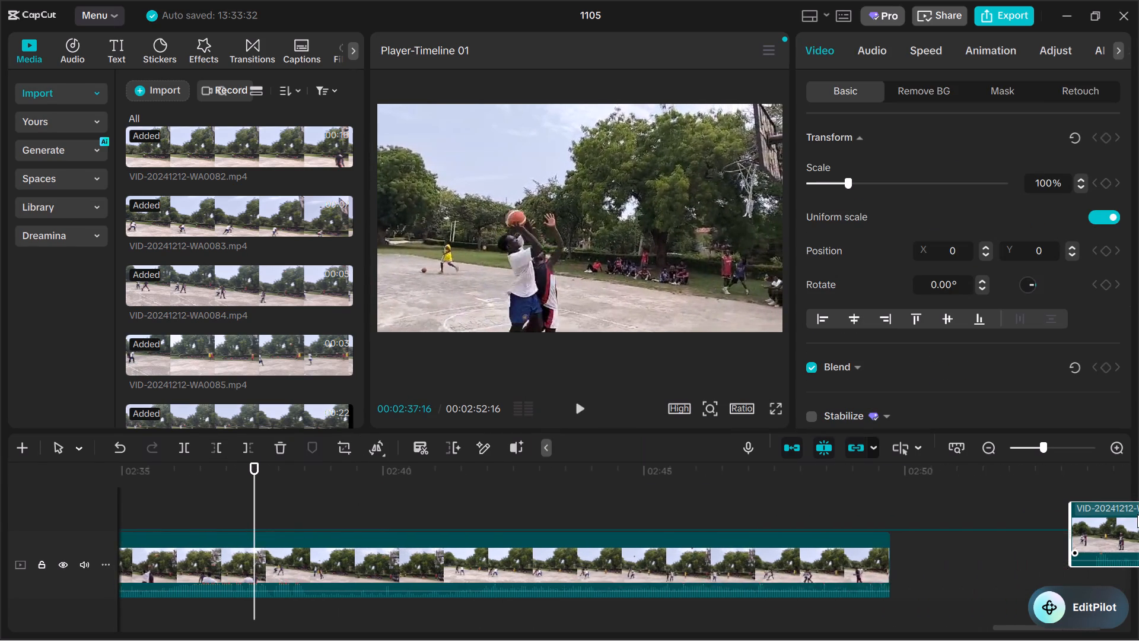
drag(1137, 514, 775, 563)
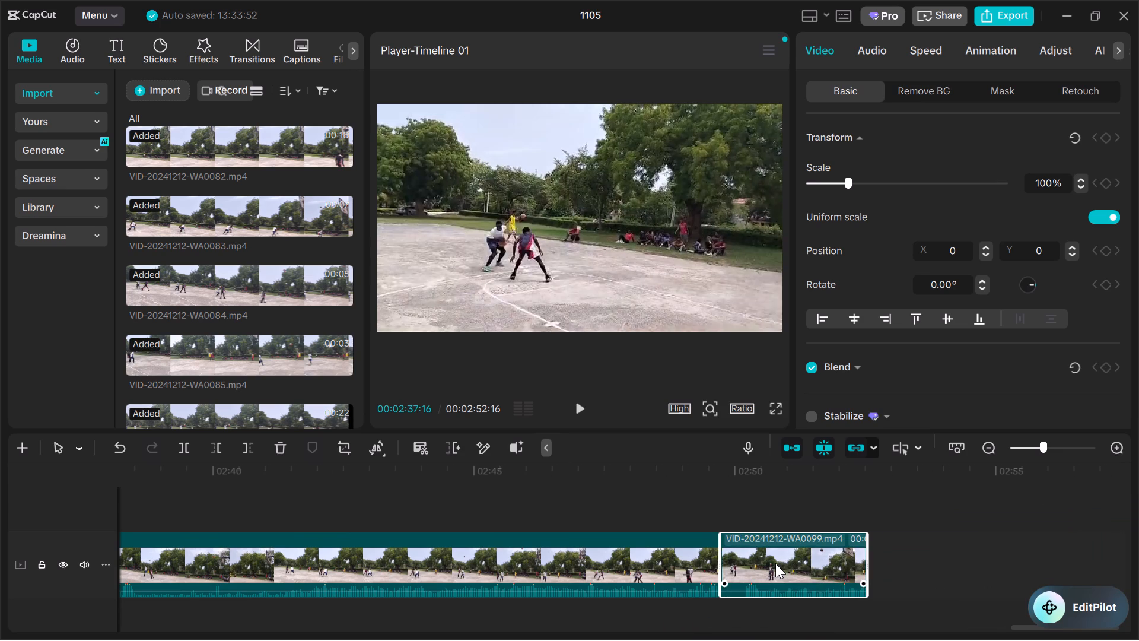
Return to the beginning of the timeline and play from the later part of the first clip, VID-20241212-WA0082.mp4.
scroll(775, 563, right, 3)
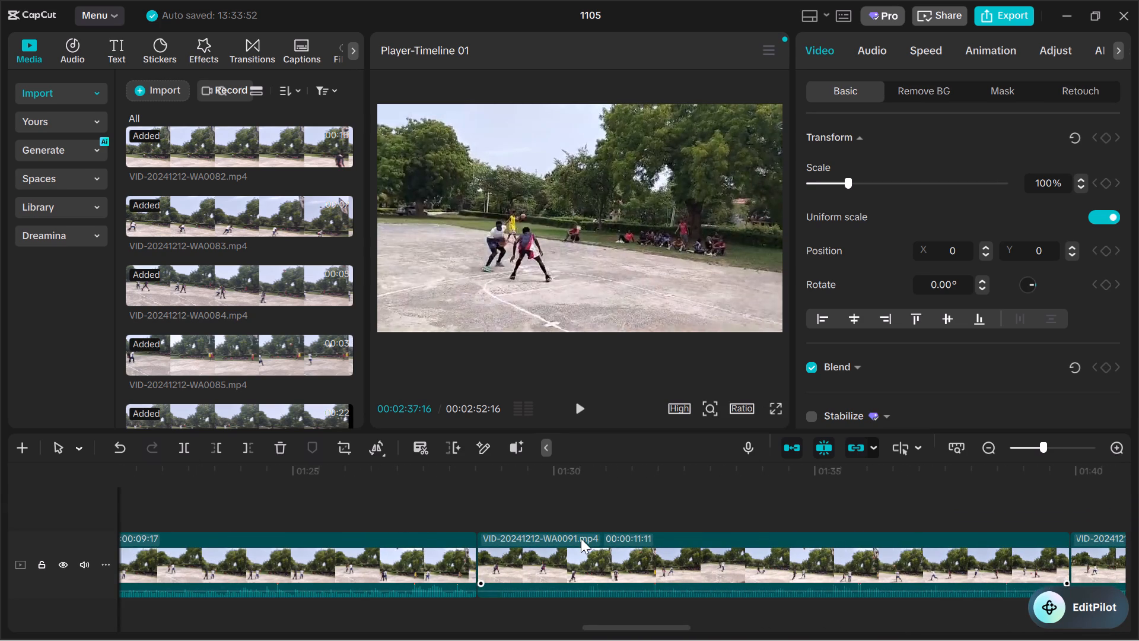
ctrl+scroll(581, 538, down, 8)
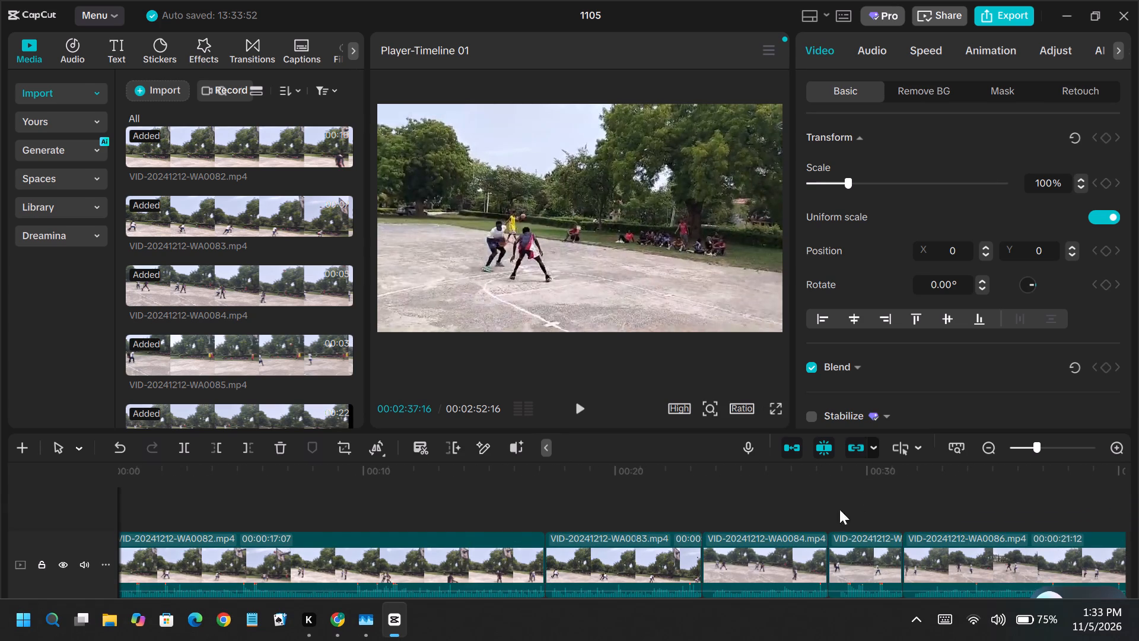
click(476, 496)
key(space)
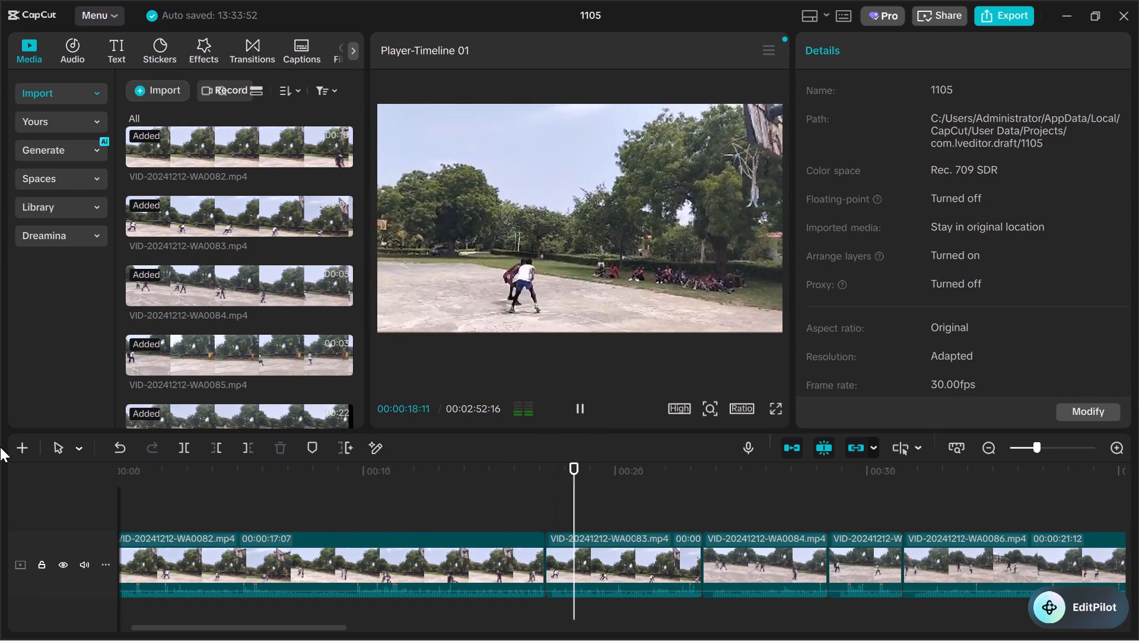
Create a second, empty timeline in the project.
click(20, 450)
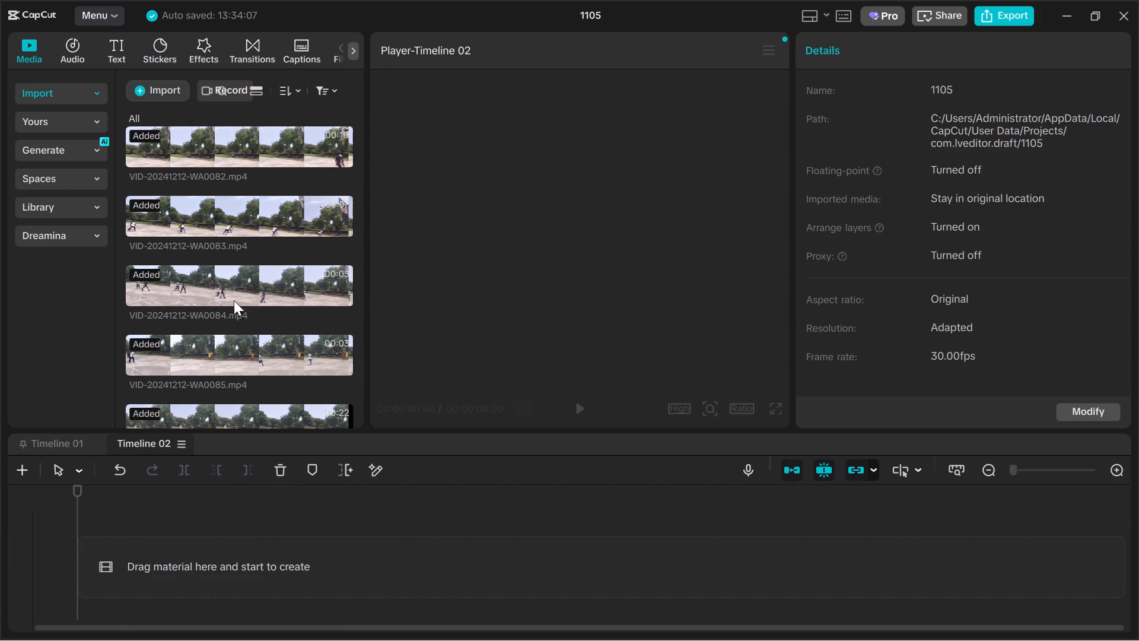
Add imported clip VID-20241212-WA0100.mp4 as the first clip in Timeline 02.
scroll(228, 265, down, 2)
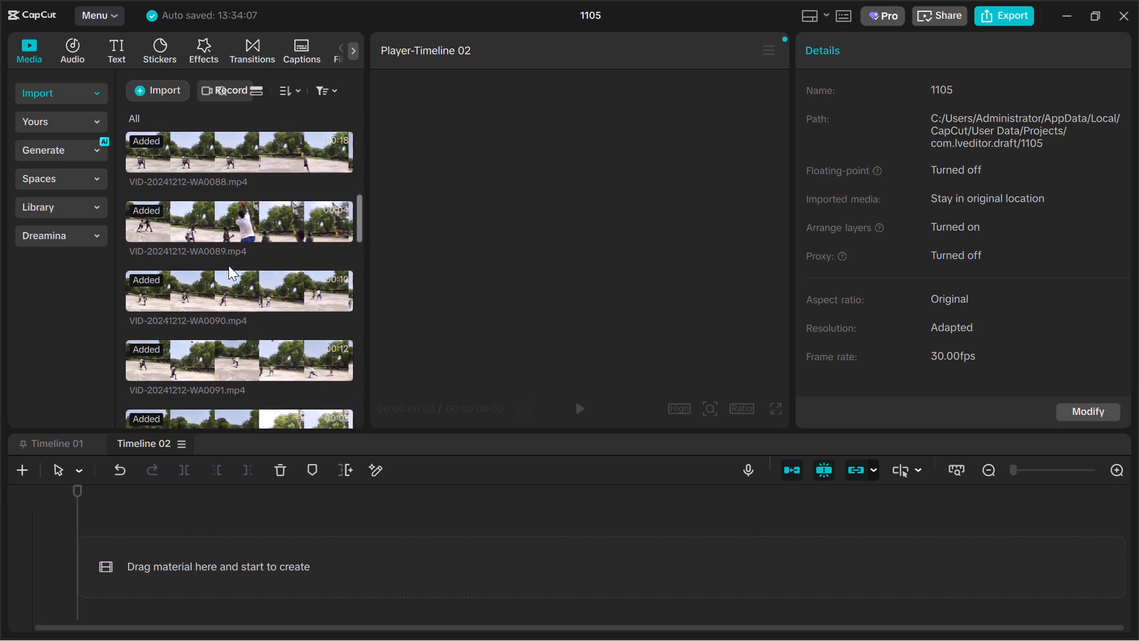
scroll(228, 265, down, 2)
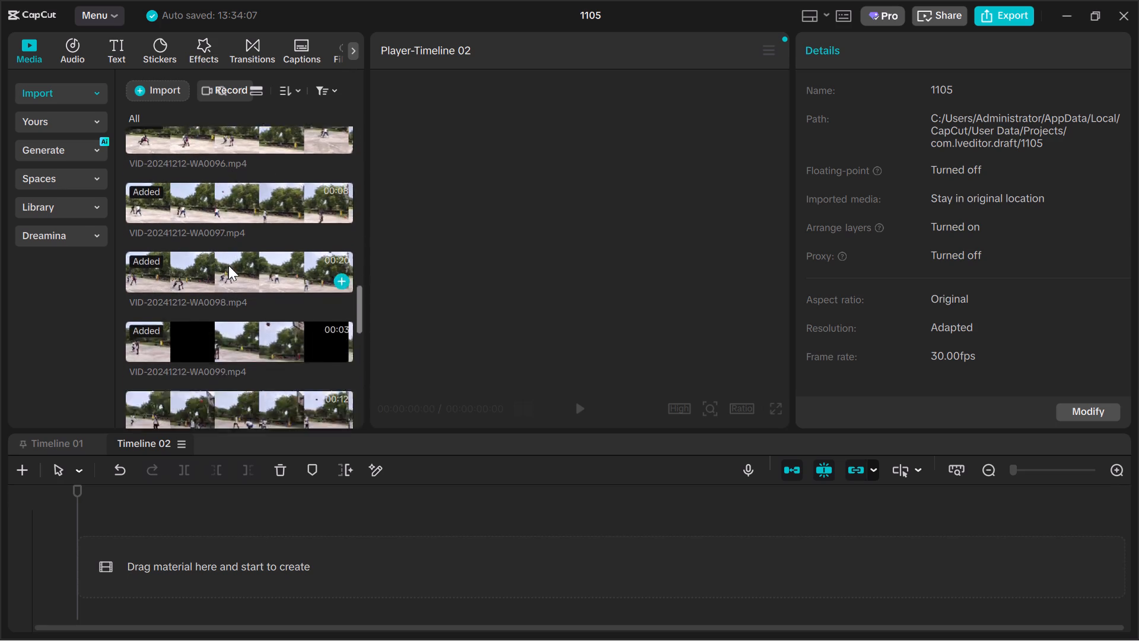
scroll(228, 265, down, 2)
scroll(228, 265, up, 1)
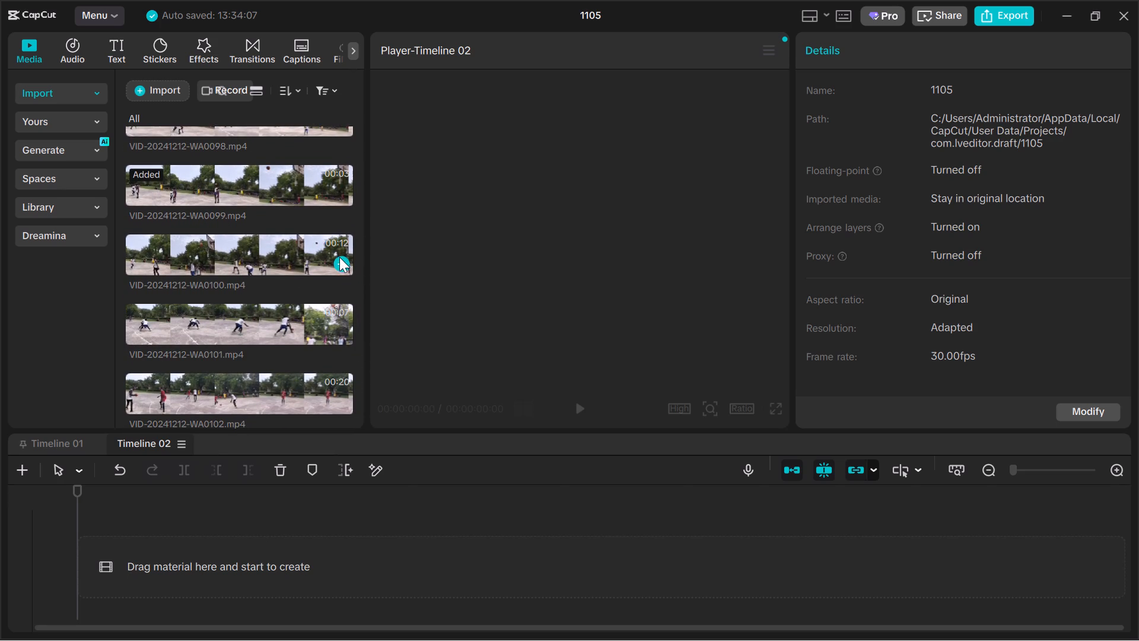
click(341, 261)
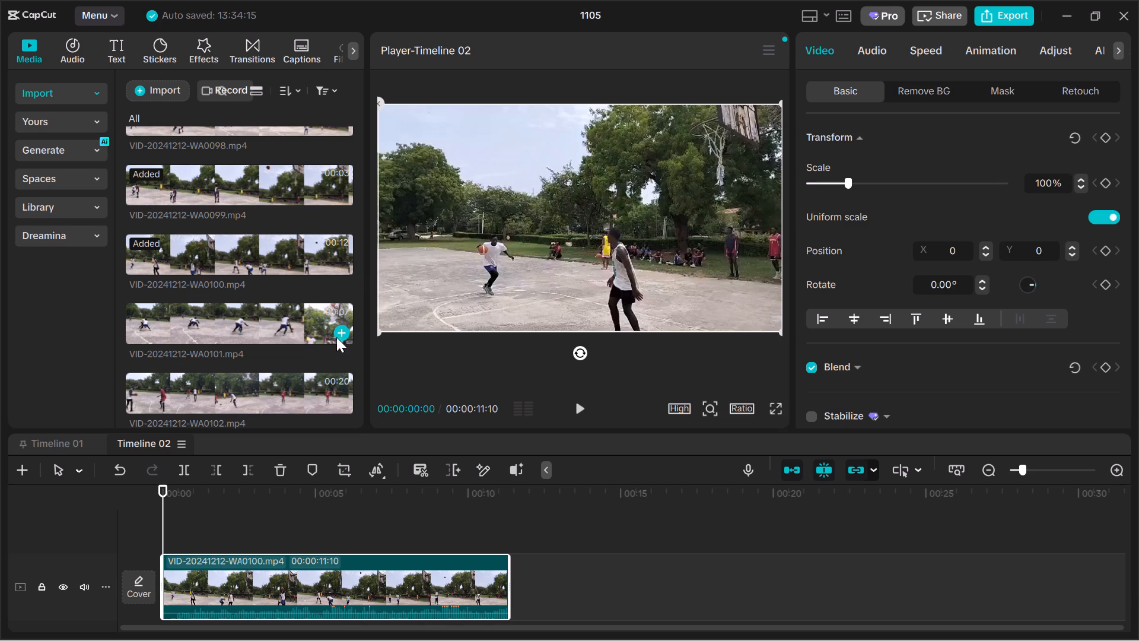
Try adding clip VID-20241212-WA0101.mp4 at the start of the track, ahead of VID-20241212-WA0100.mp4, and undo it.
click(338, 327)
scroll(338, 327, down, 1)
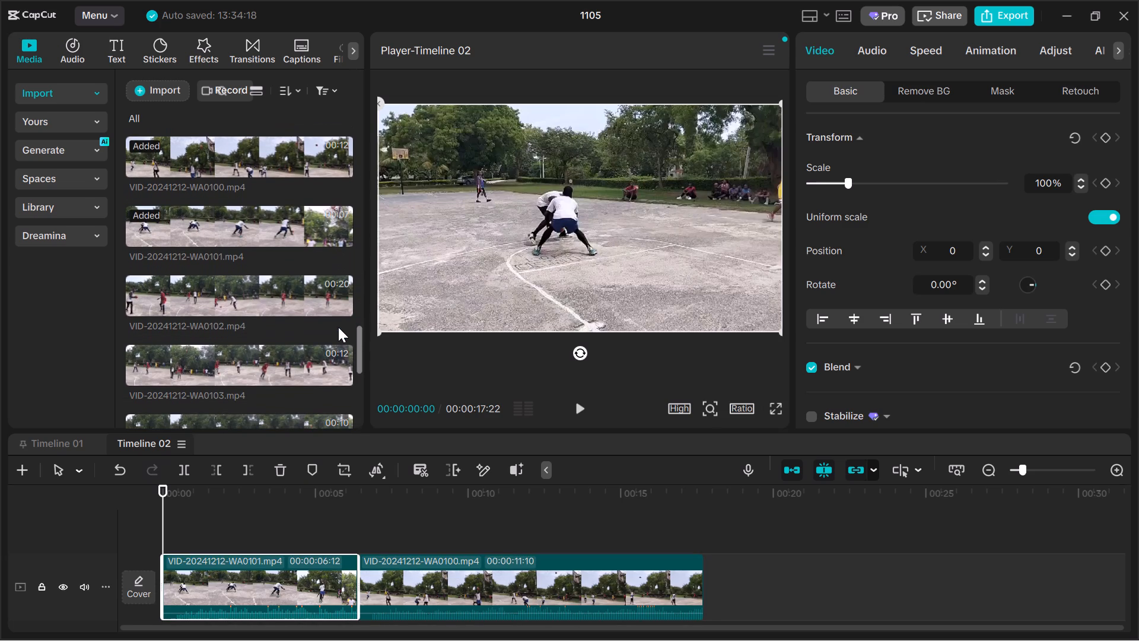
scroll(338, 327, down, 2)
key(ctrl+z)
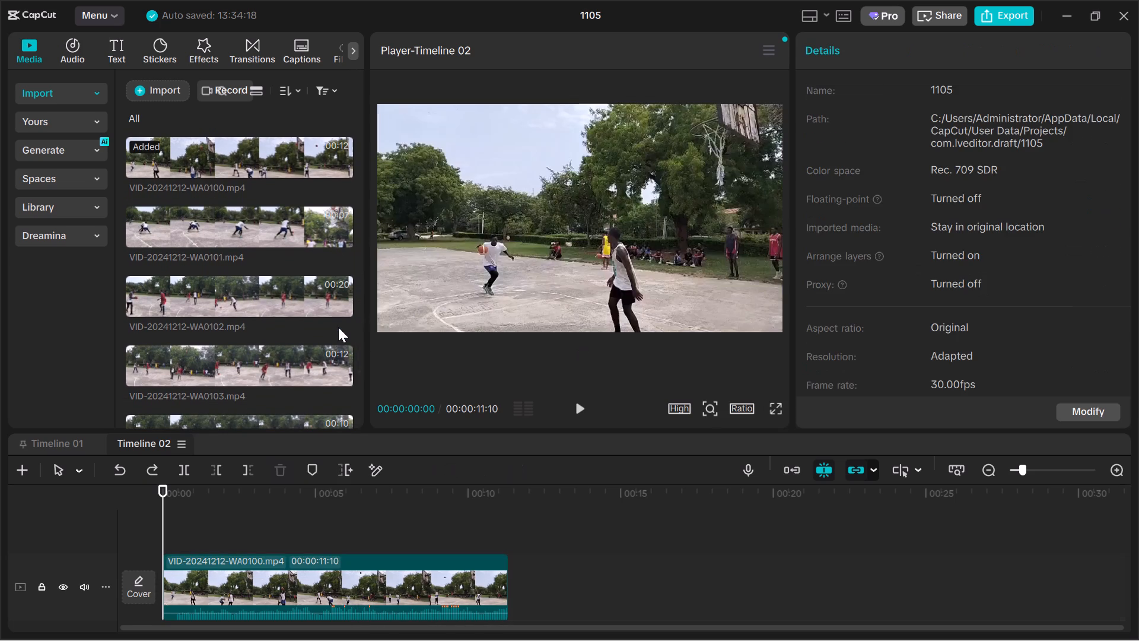
Append clips VID-20241212-WA0101.mp4 and VID-20241212-WA0102.mp4 in that order after VID-20241212-WA0100.mp4.
click(517, 573)
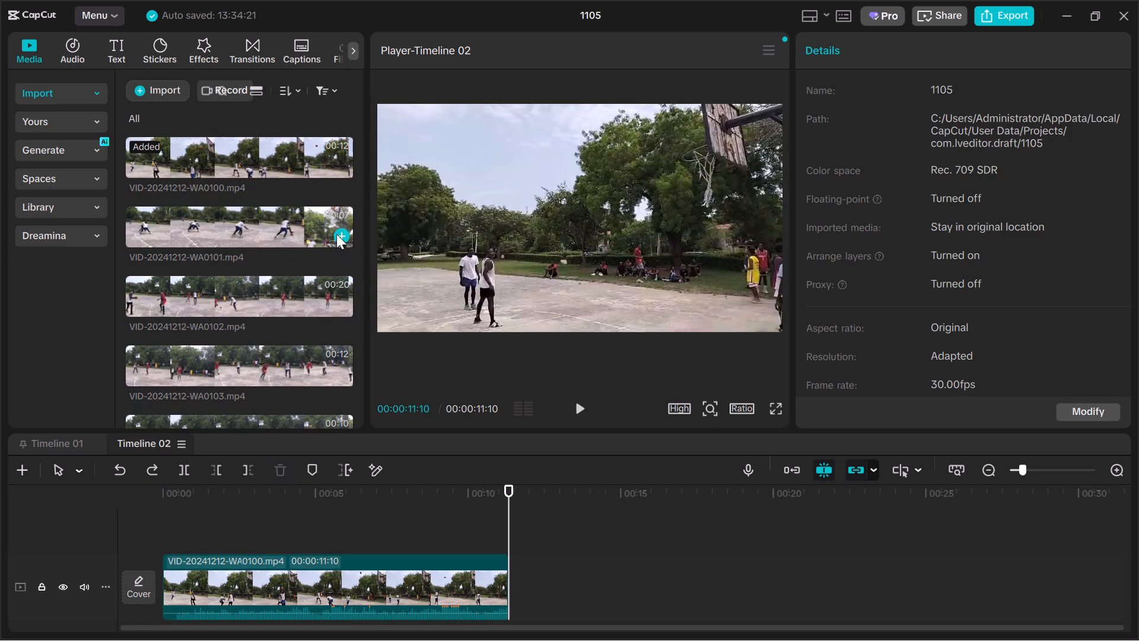
click(336, 234)
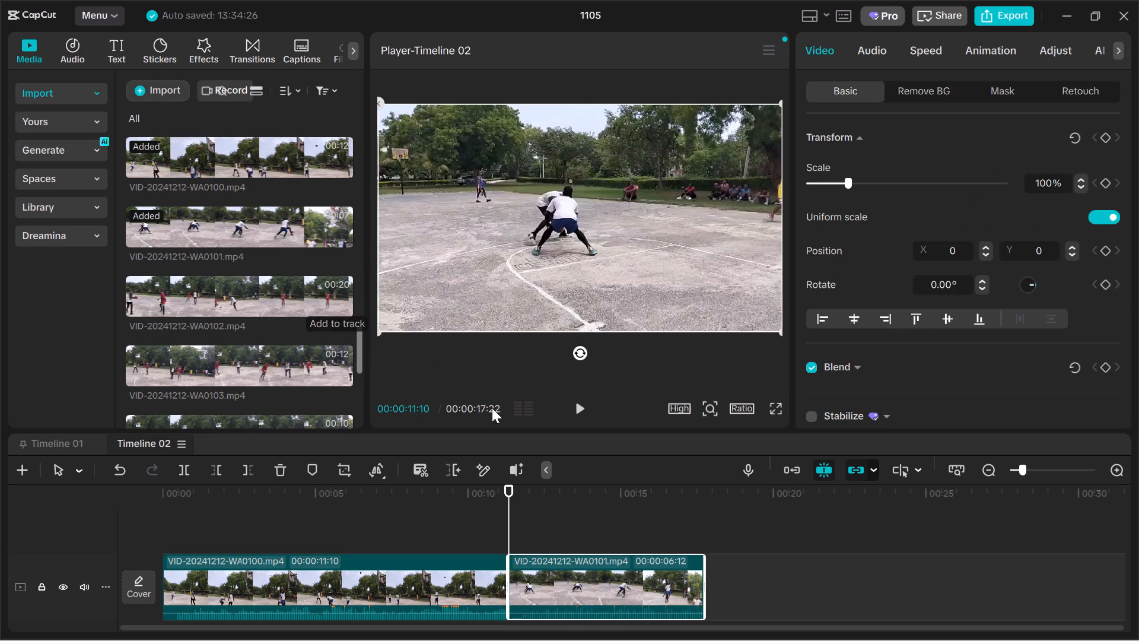
click(717, 531)
scroll(747, 564, left, 1)
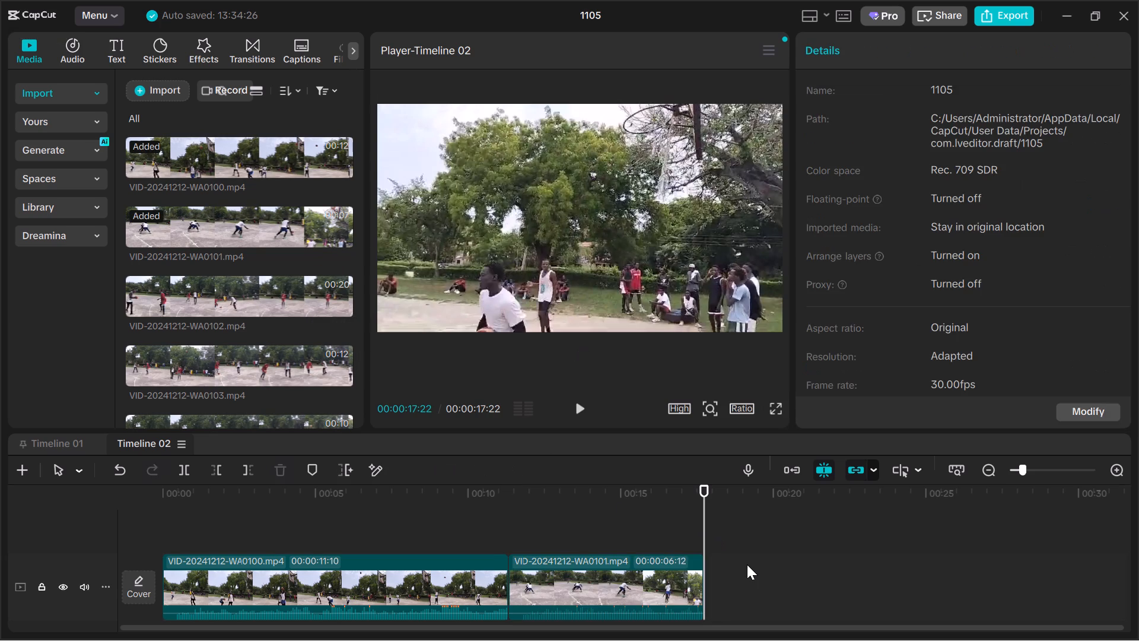
scroll(747, 564, left, 1)
click(341, 304)
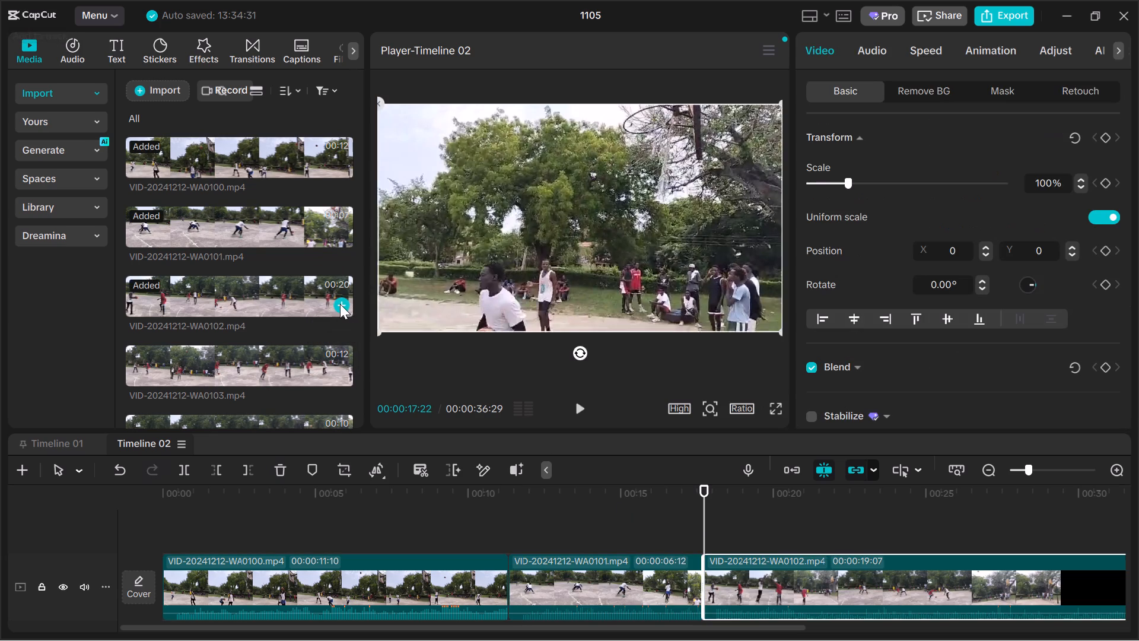
Play Timeline 02 from the beginning into clip VID-20241212-WA0102.mp4 to review the three assembled clips.
ctrl+scroll(825, 591, down, 6)
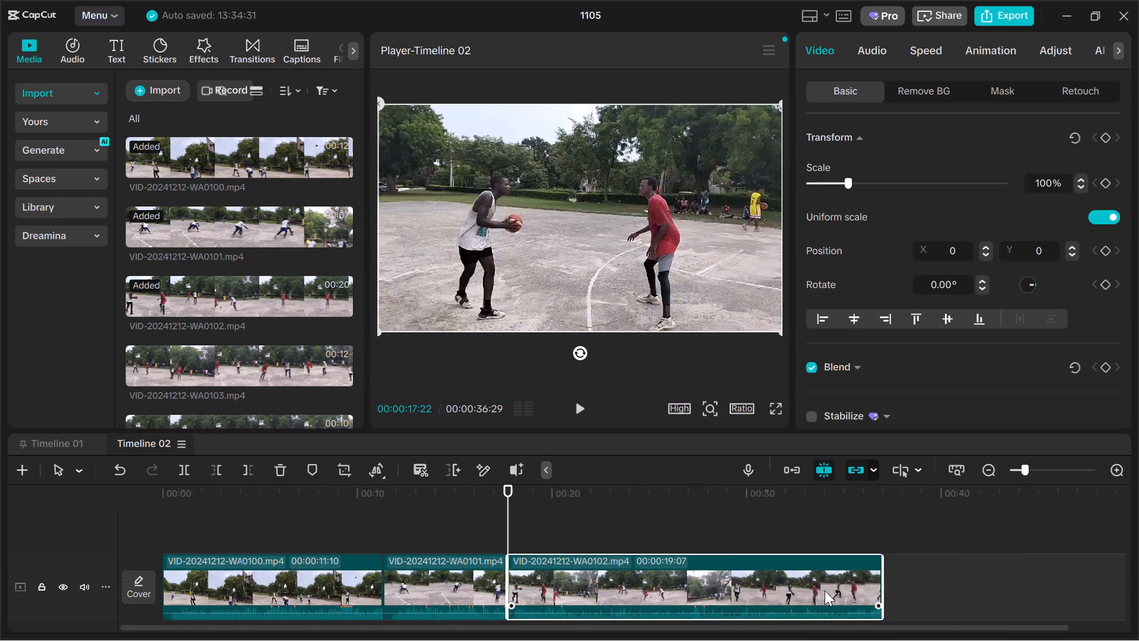
ctrl+scroll(825, 591, down, 4)
click(533, 557)
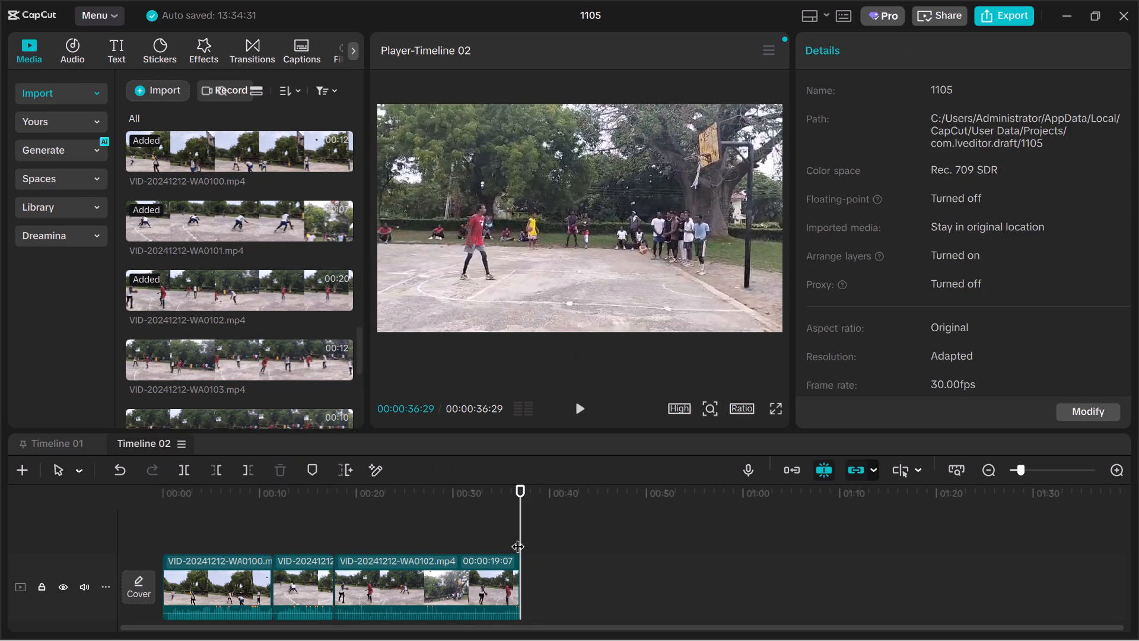
drag(520, 522, 168, 522)
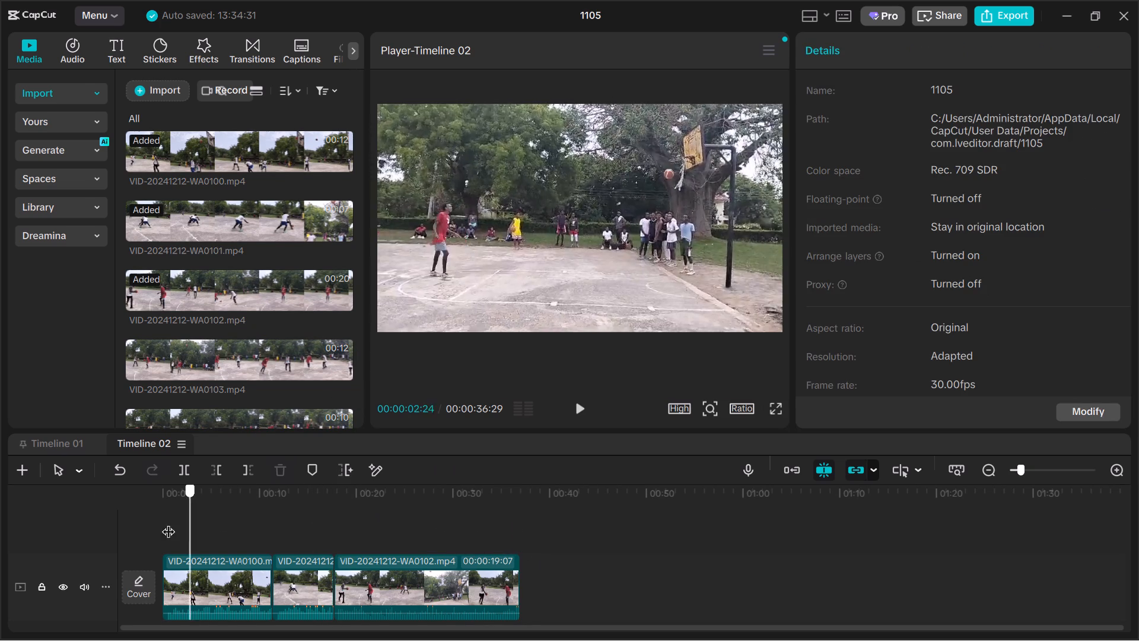
drag(168, 522, 153, 517)
key(space)
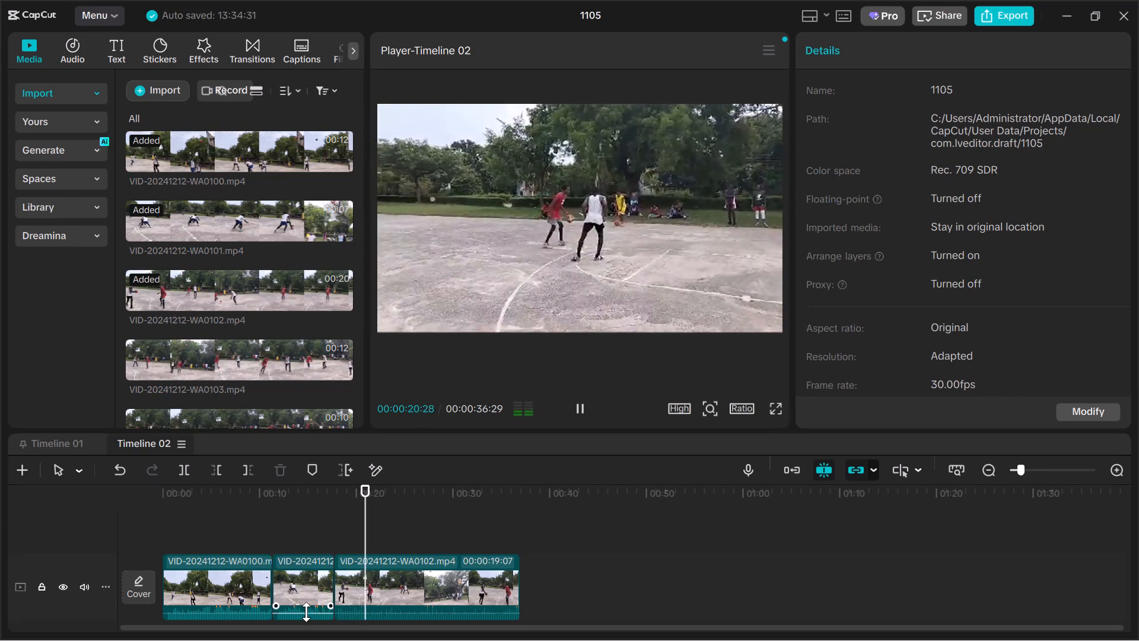
click(291, 580)
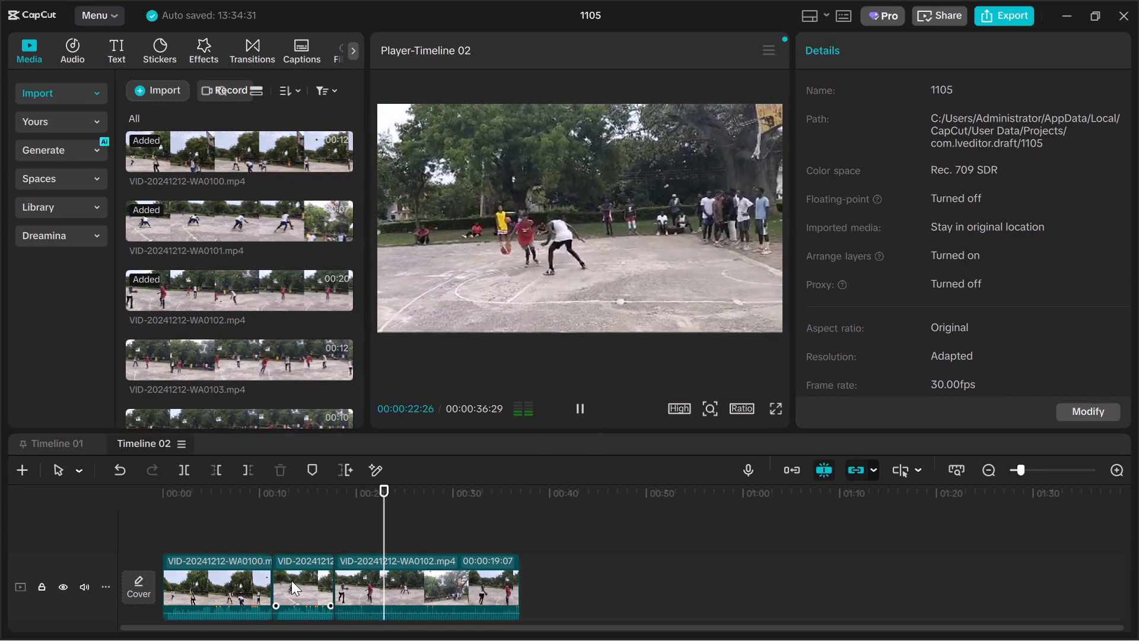
key(space)
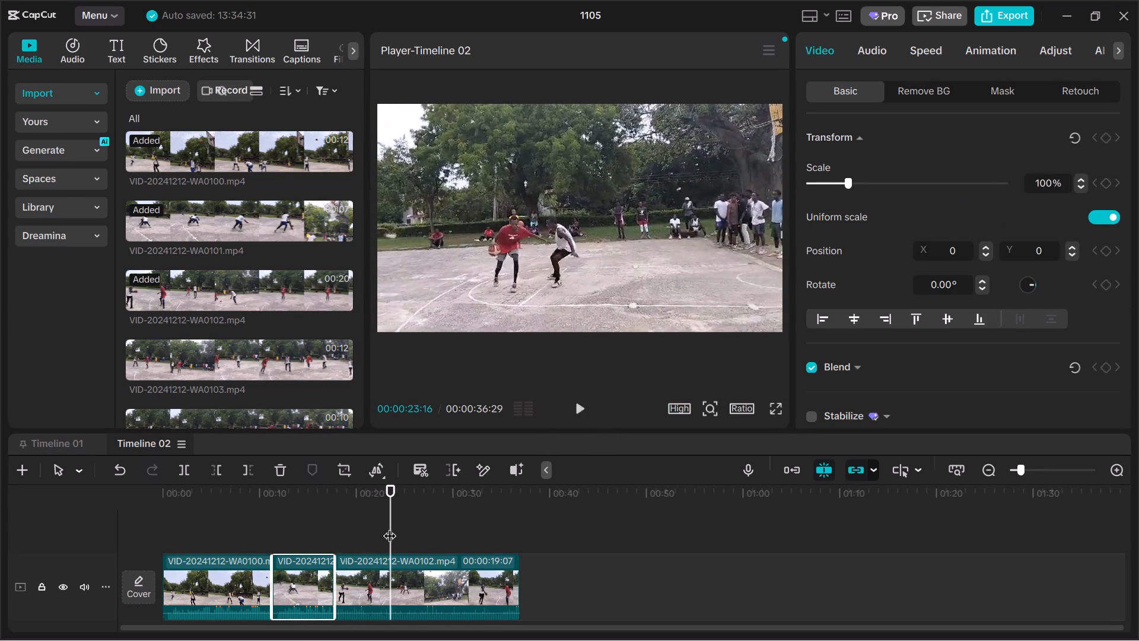
Replay the second clip, VID-20241212-WA0101.mp4, and return to the early part of the first clip.
drag(389, 525, 306, 515)
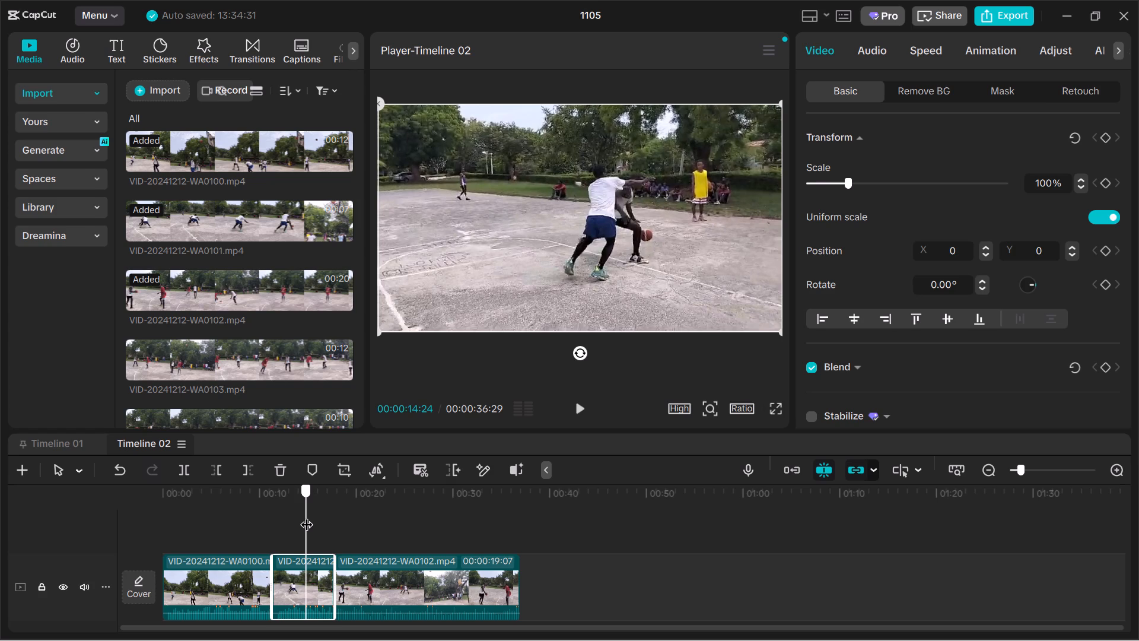
drag(306, 515, 282, 509)
key(space)
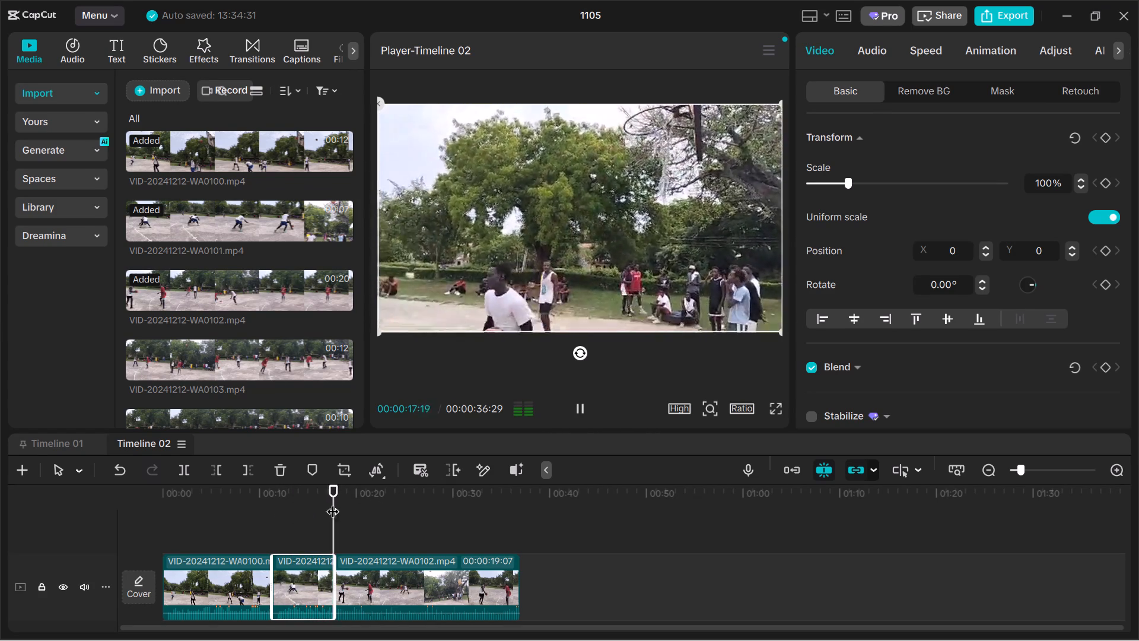
drag(351, 500, 187, 531)
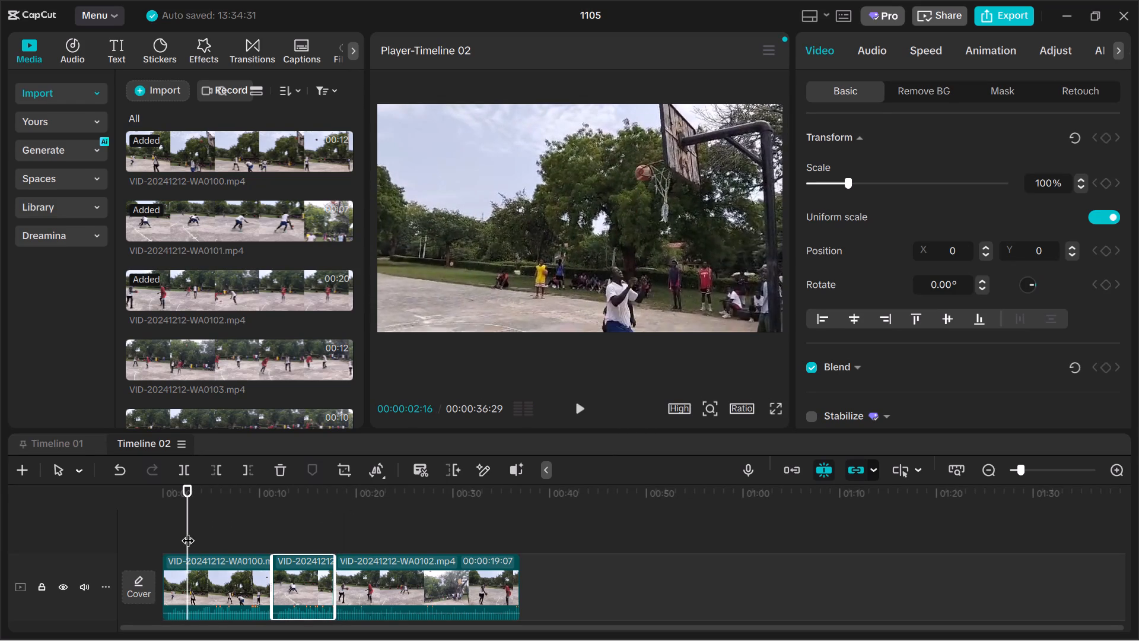
Delete clips VID-20241212-WA0100.mp4 and VID-20241212-WA0101.mp4 from Timeline 02's main track.
click(238, 585)
key(Delete)
key(Delete)
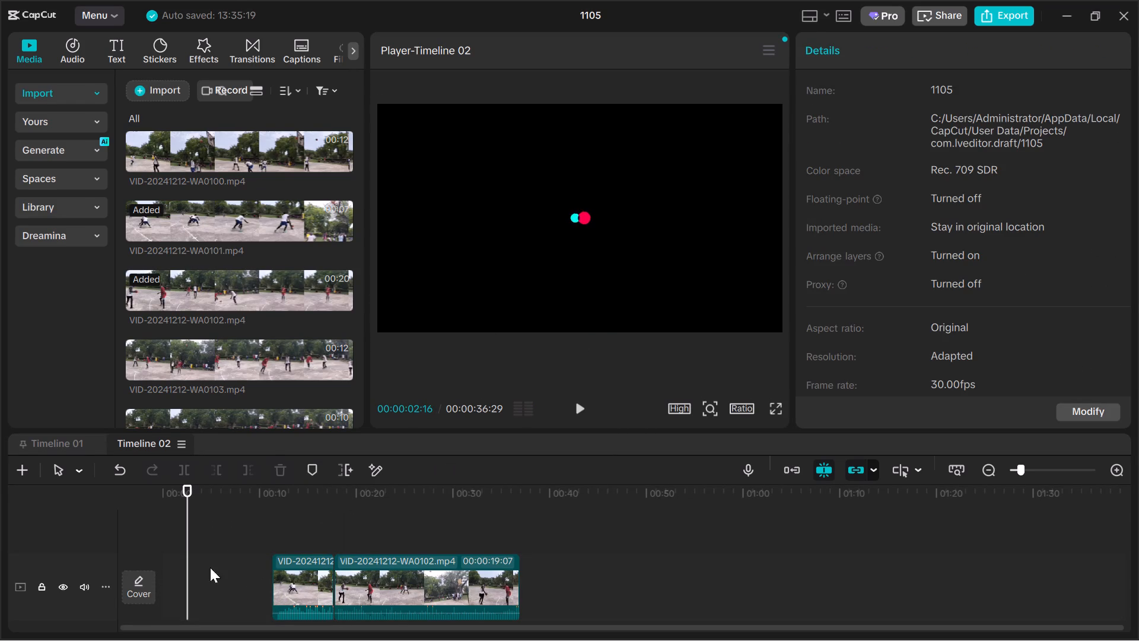
drag(186, 518, 289, 521)
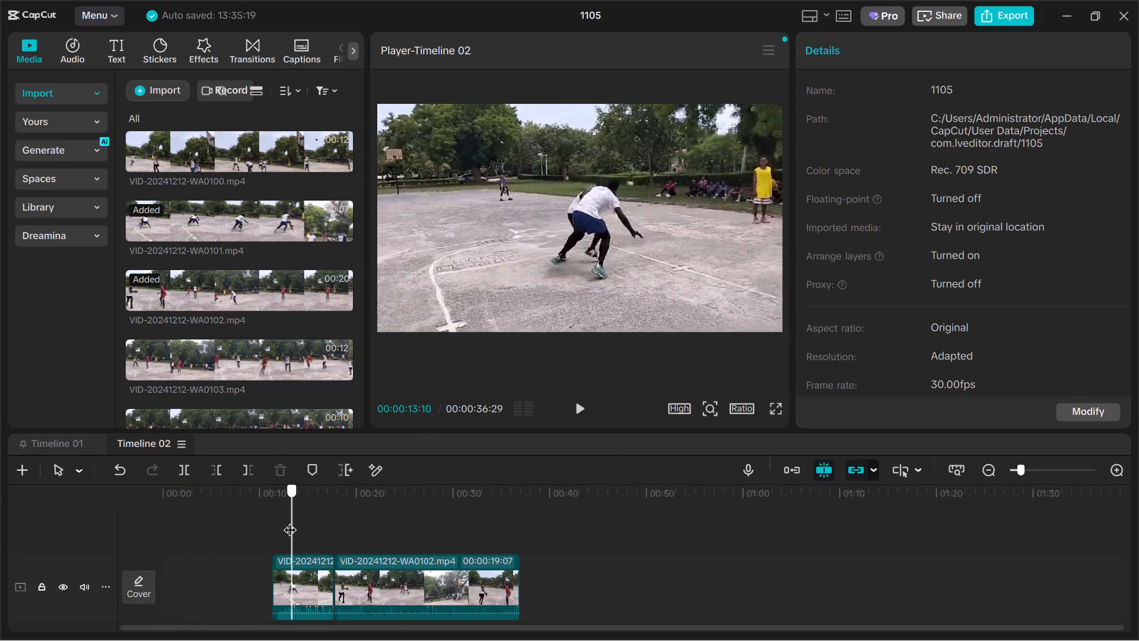
drag(289, 521, 300, 512)
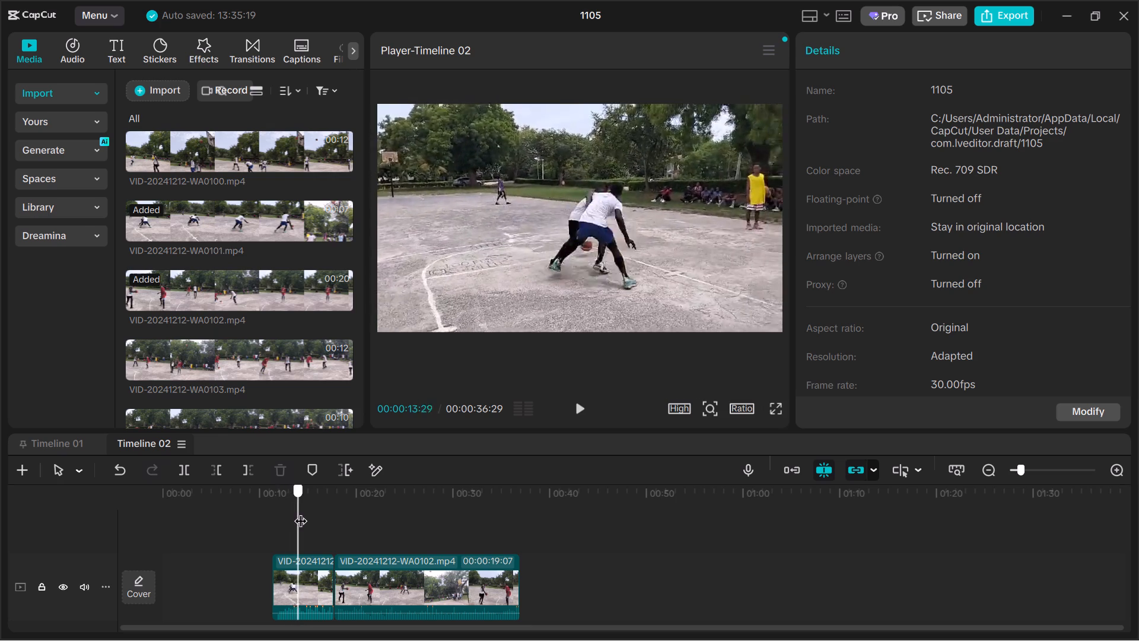
drag(300, 512, 303, 511)
click(312, 572)
key(Delete)
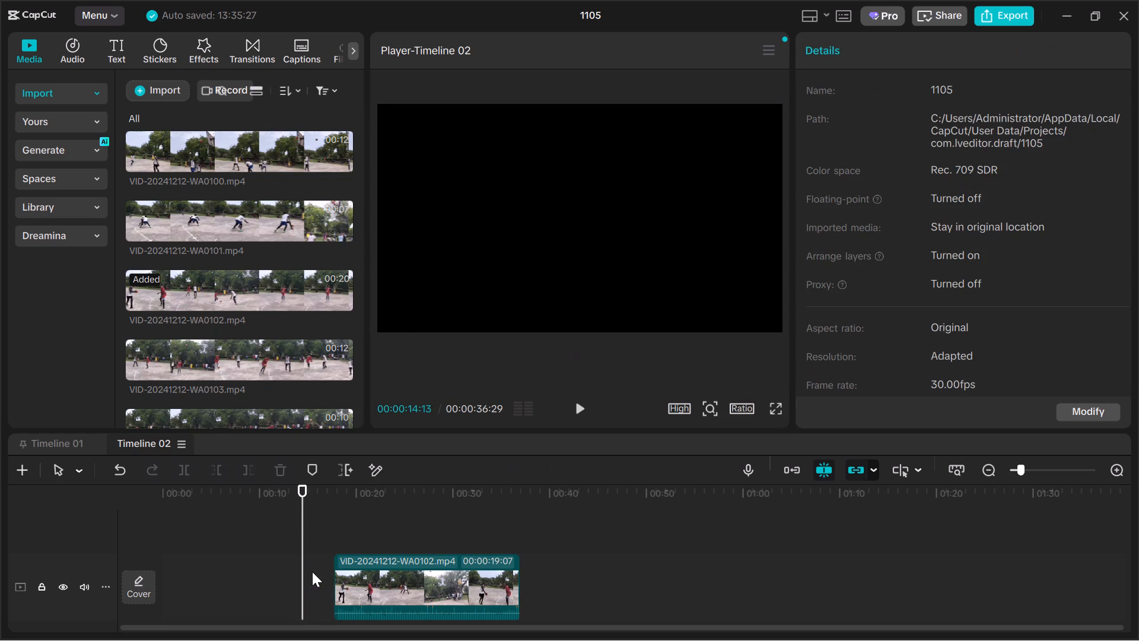
Move the remaining clip VID-20241212-WA0102.mp4 to the very start of the track.
click(402, 580)
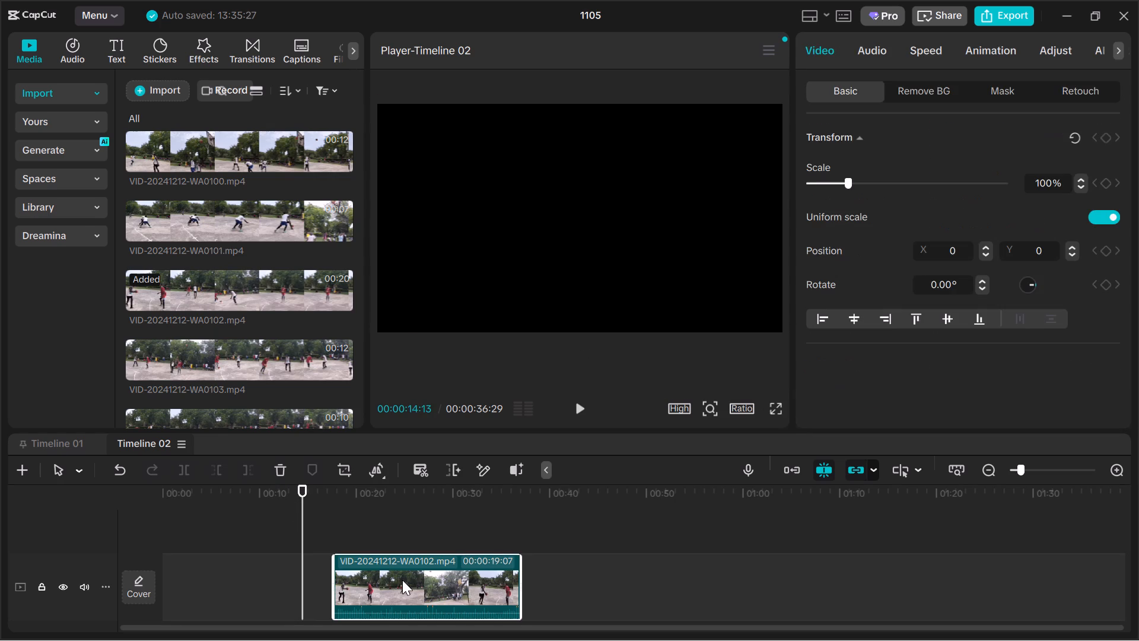
drag(402, 580, 215, 582)
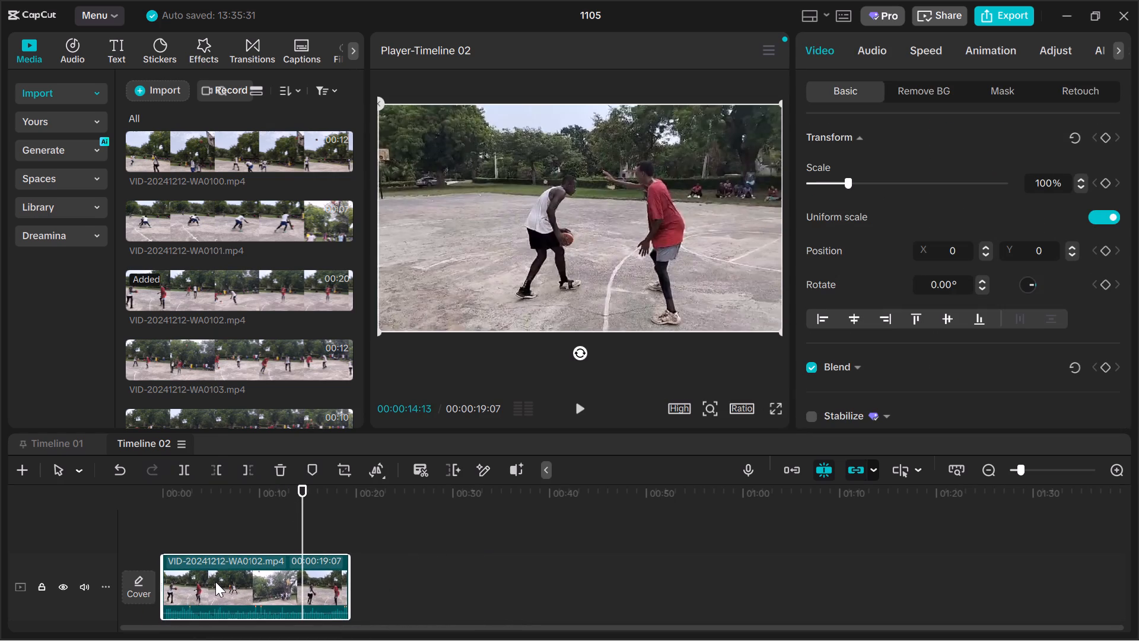
Append clips VID-20241212-WA0103.mp4 and VID-20241212-WA0104.mp4 in that order after VID-20241212-WA0102.mp4.
scroll(204, 356, down, 1)
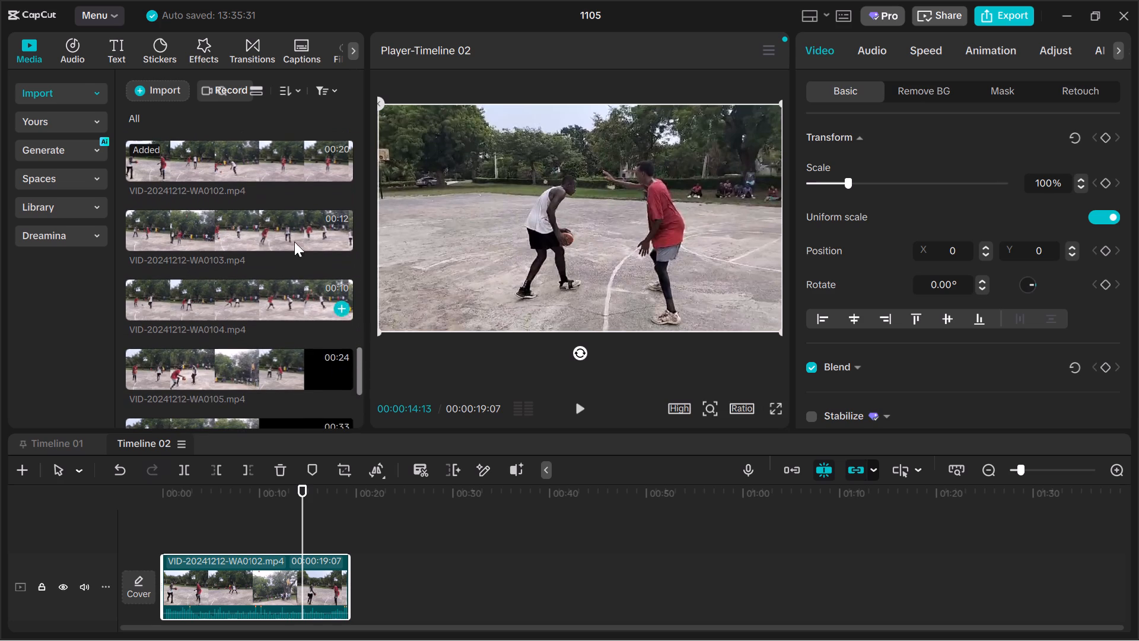
click(384, 571)
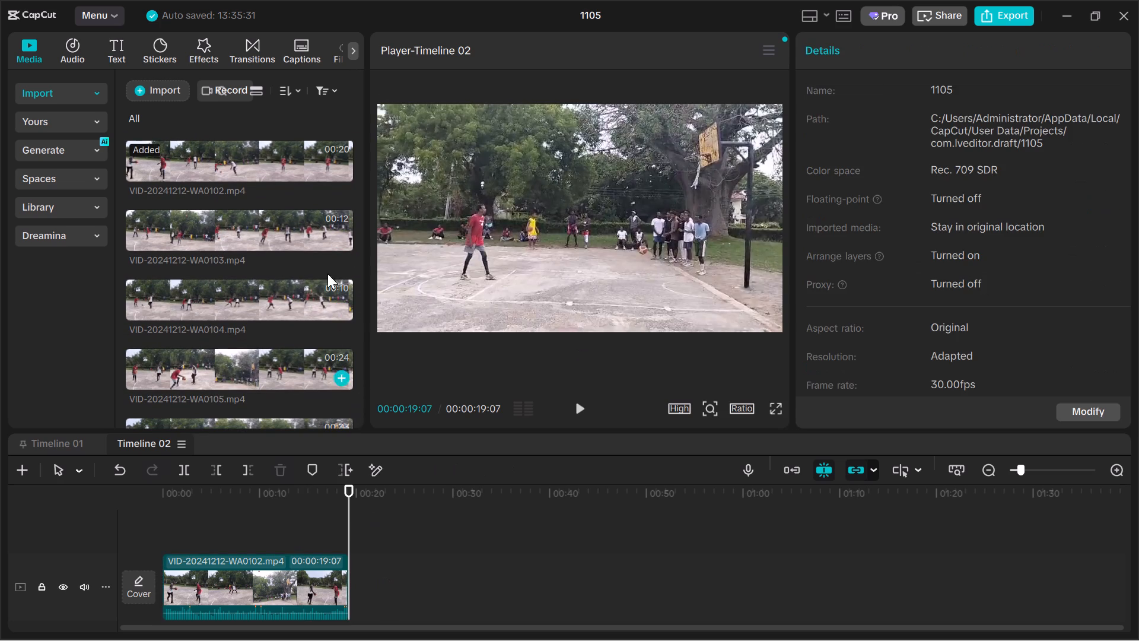
click(342, 237)
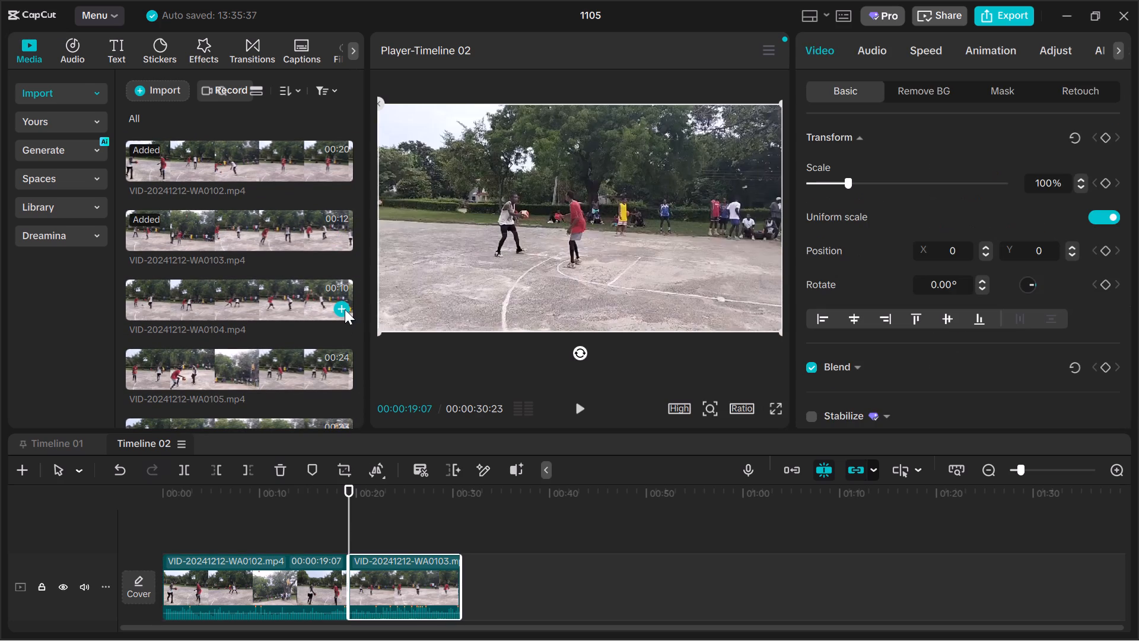
click(498, 583)
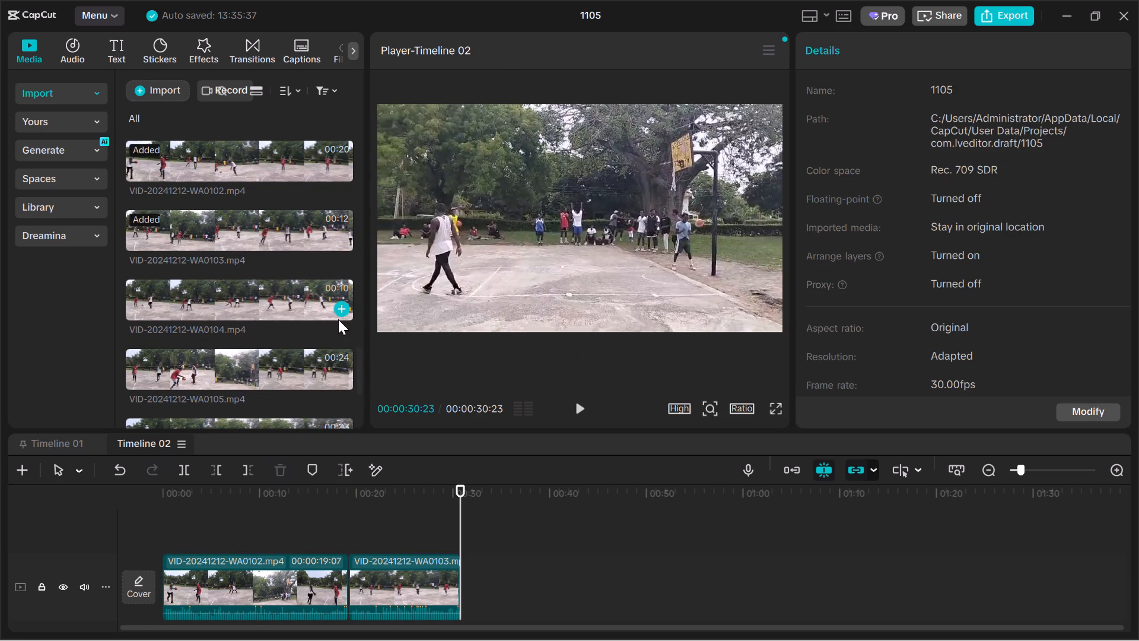
click(343, 304)
Append clips VID-20241212-WA0105.mp4 and VID-20241212-WA0106.mp4 in that order at the end of the track.
scroll(289, 320, down, 1)
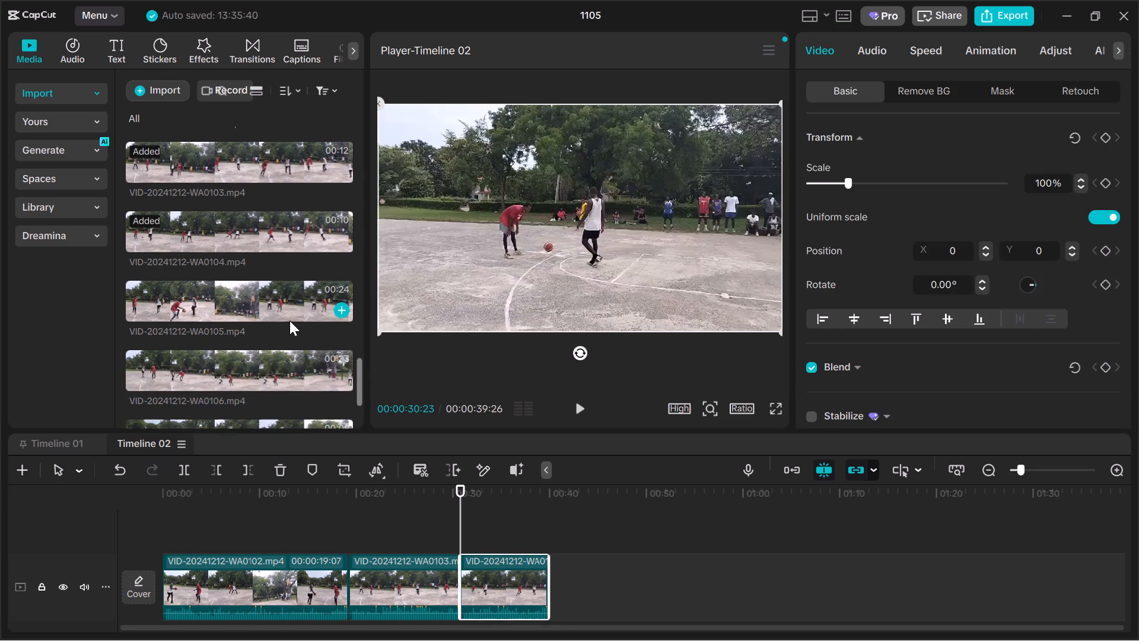
scroll(289, 320, down, 1)
click(625, 579)
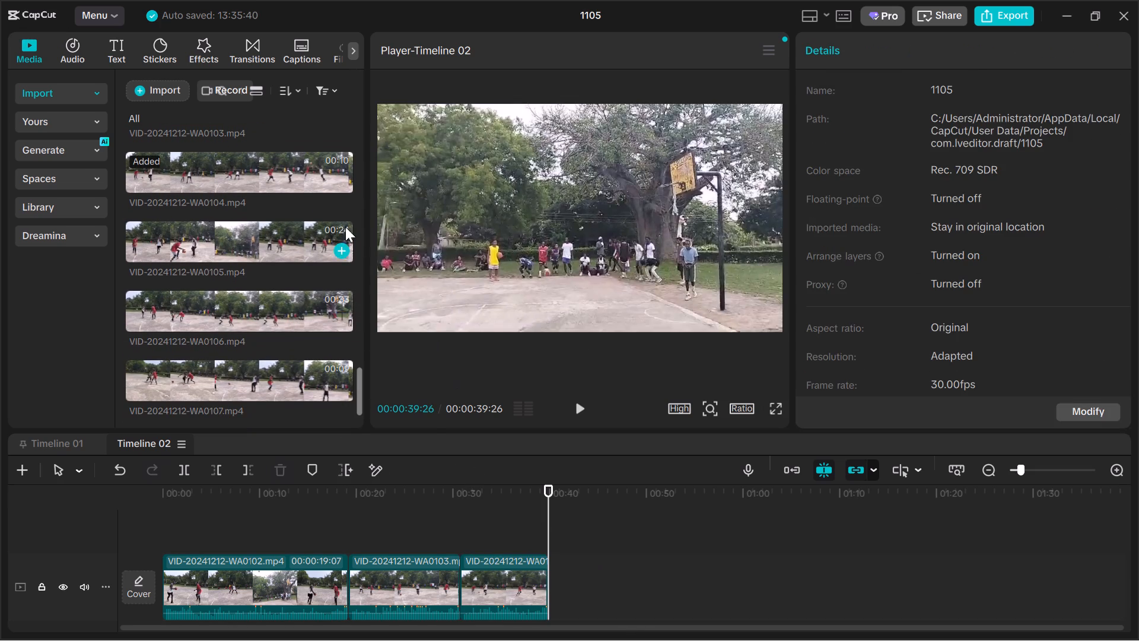
click(339, 246)
scroll(690, 563, left, 1)
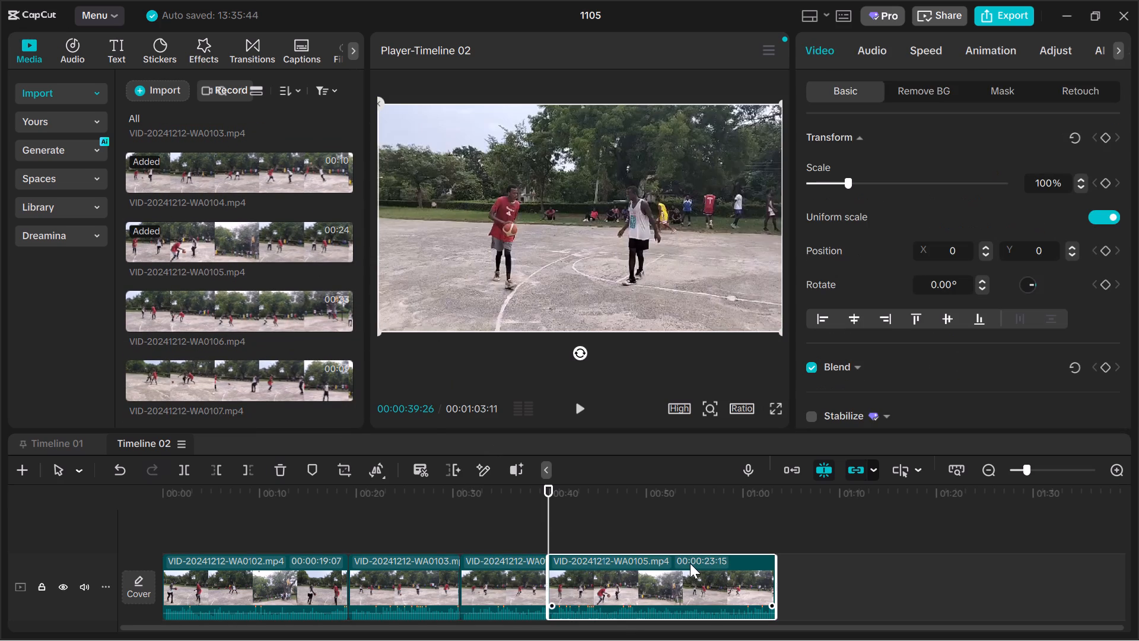
click(827, 561)
click(337, 316)
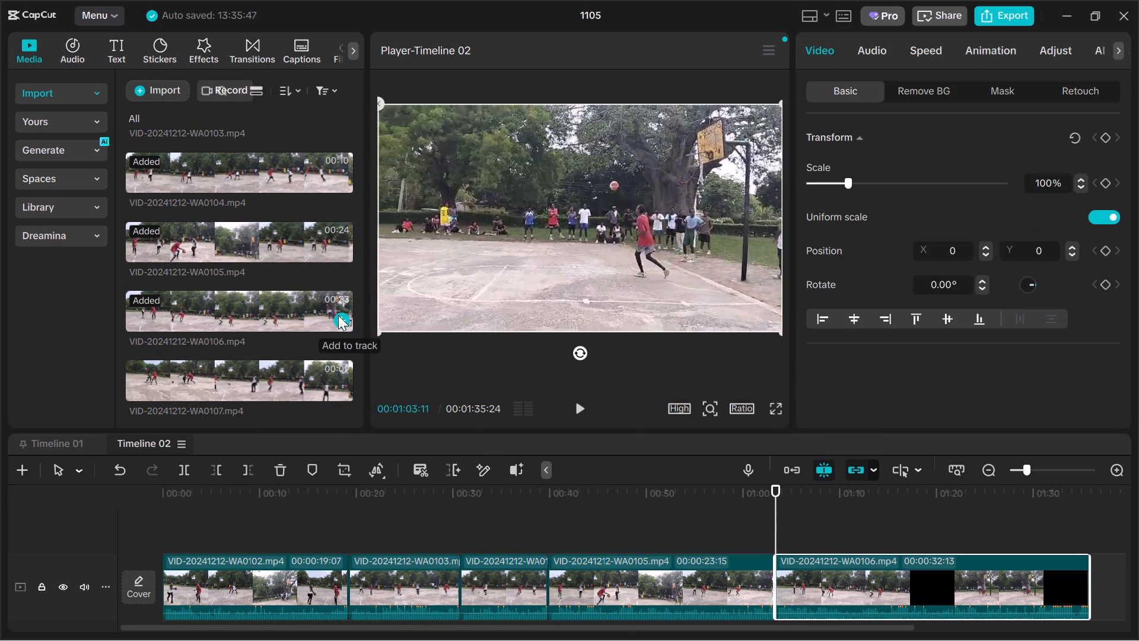
Append clips VID-20241212-WA0107.mp4 and VID-20241212-WA0108.mp4 in that order at the end of the track.
scroll(1008, 615, left, 3)
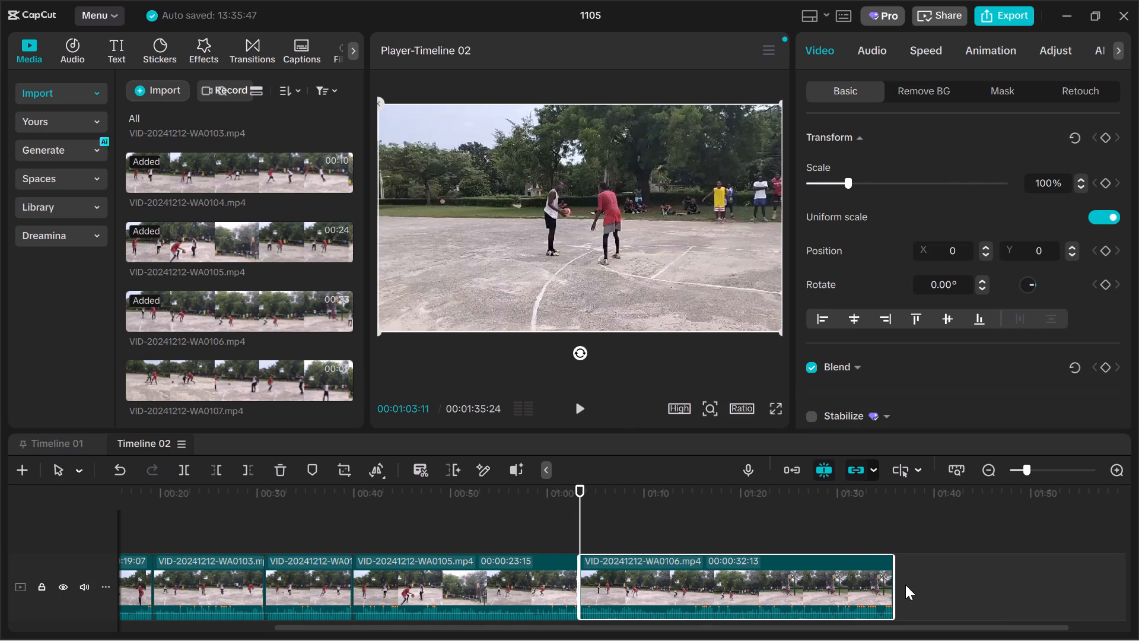
click(862, 551)
scroll(314, 315, down, 1)
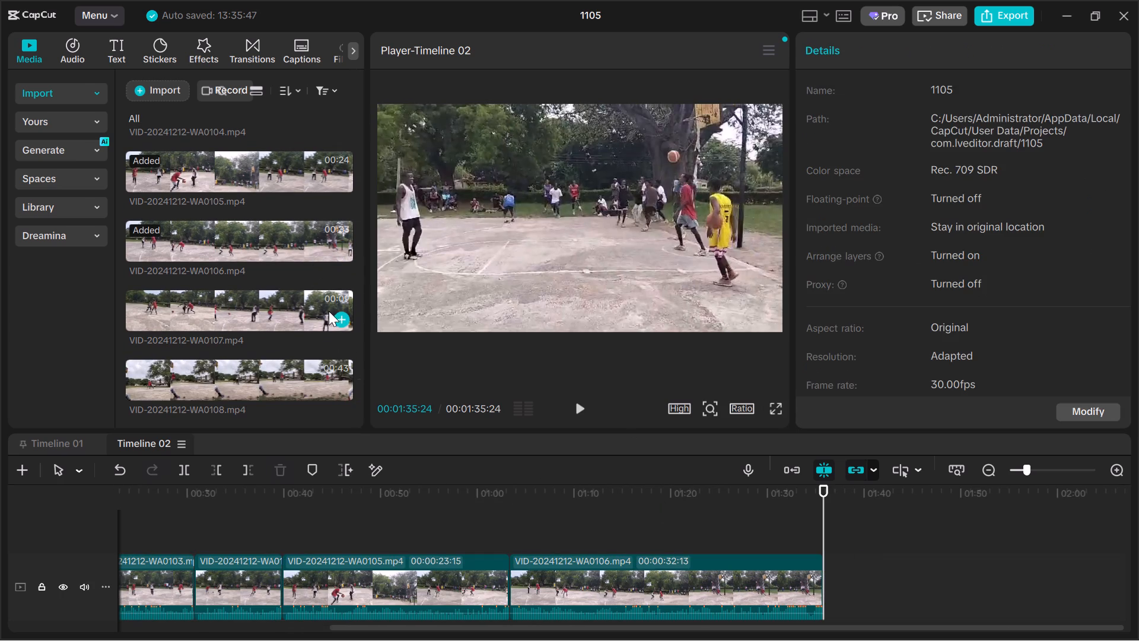
click(343, 318)
scroll(913, 593, left, 1)
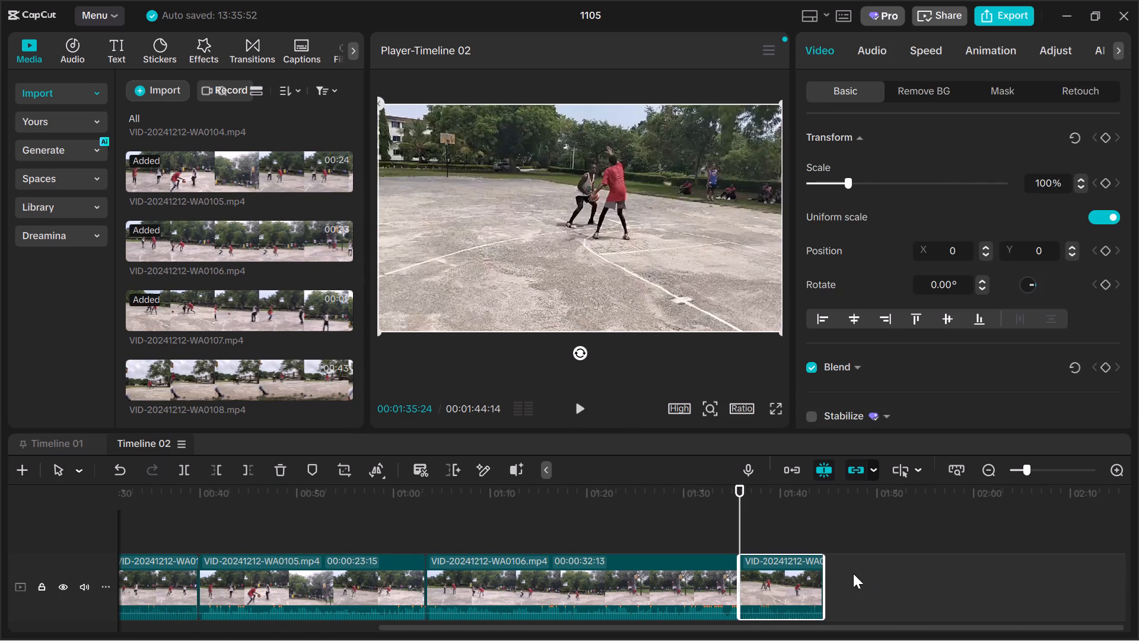
click(847, 572)
click(339, 385)
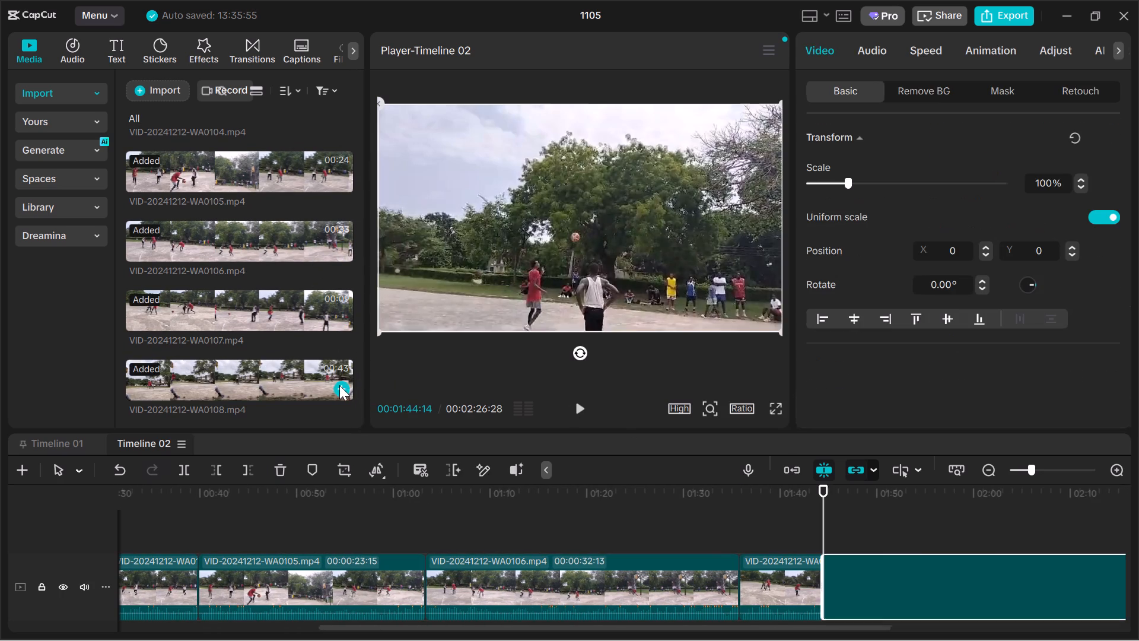
Play Timeline 02 from the beginning in full screen to review the assembled clips.
drag(824, 520, 7, 525)
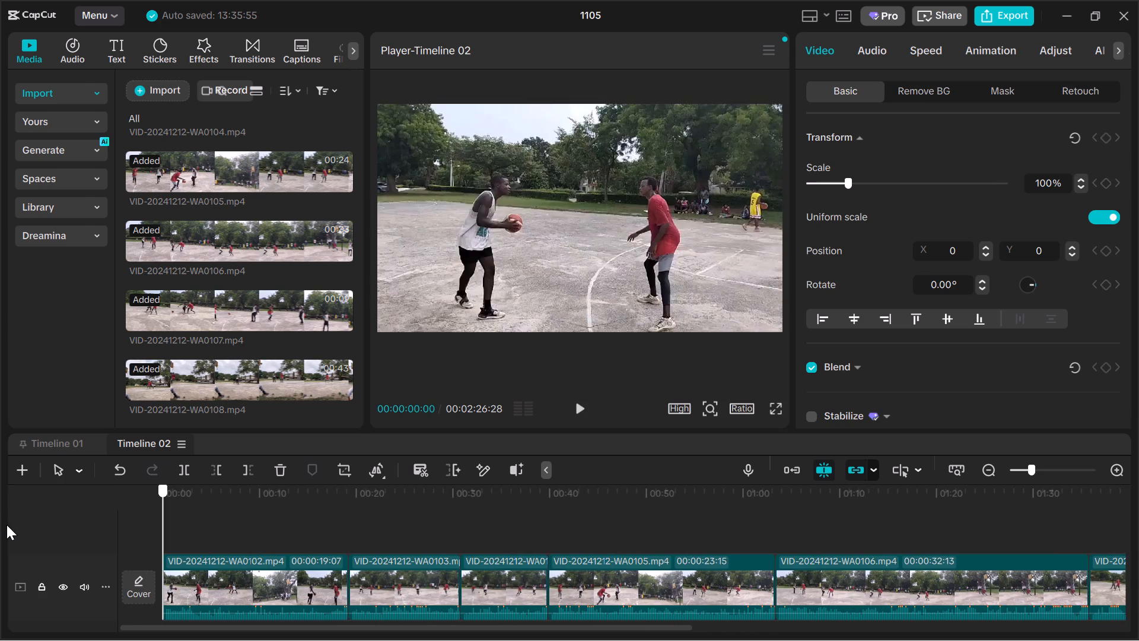
drag(7, 525, 7, 525)
key(space)
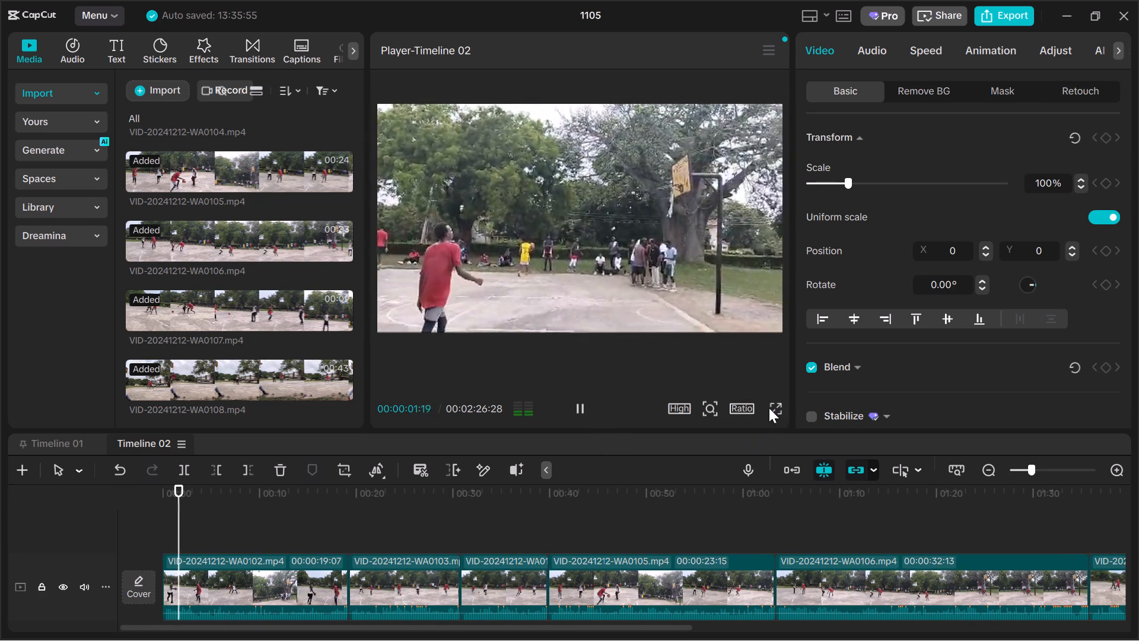
click(772, 407)
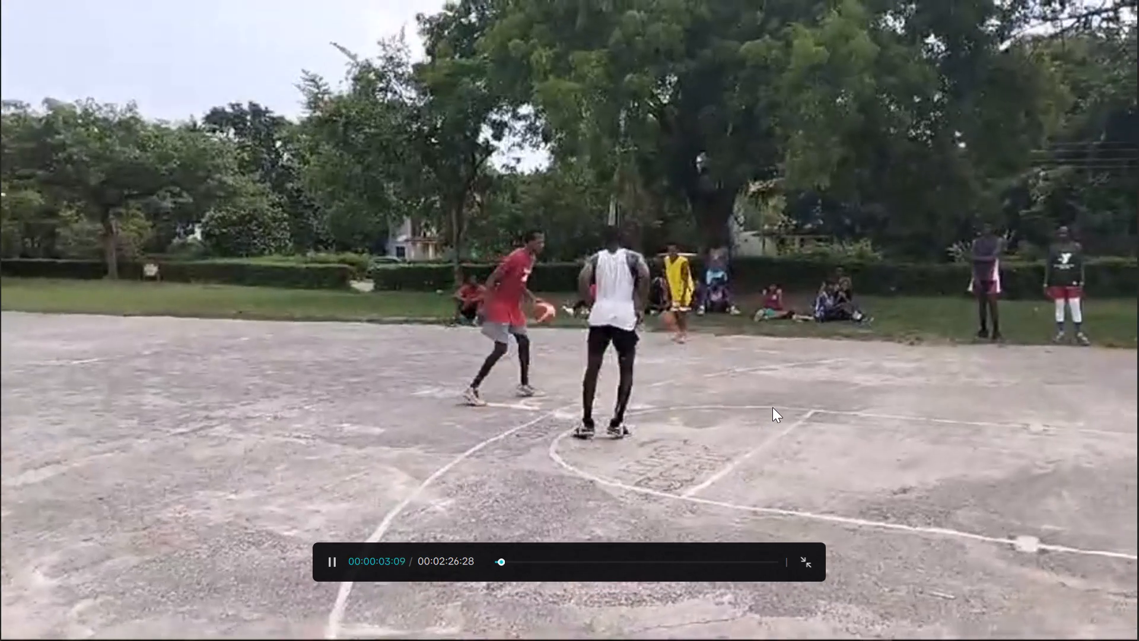
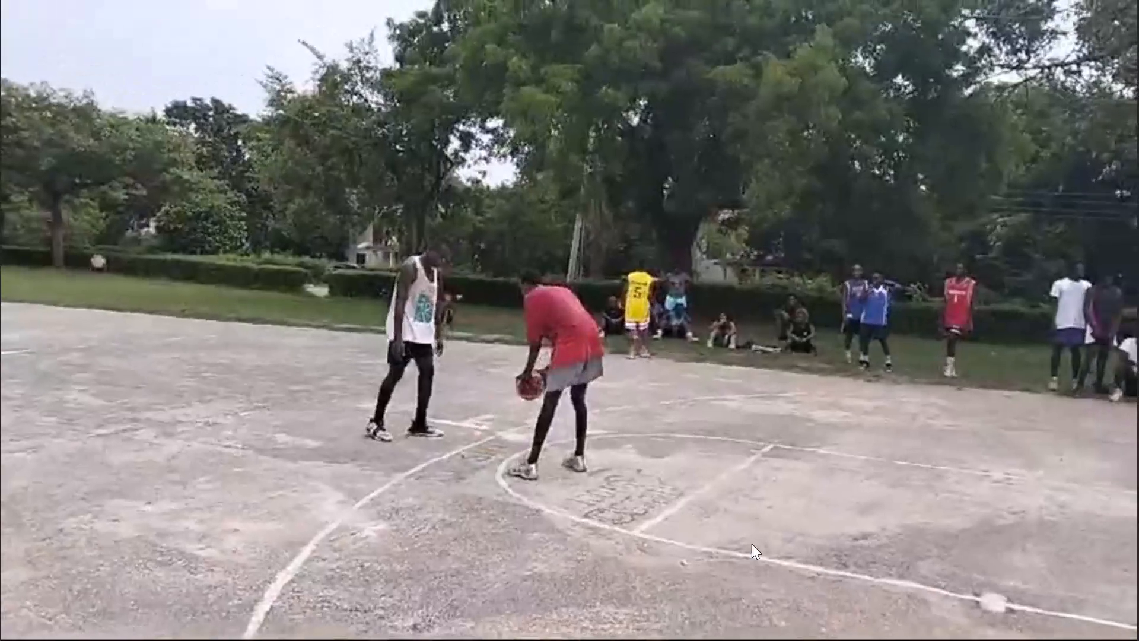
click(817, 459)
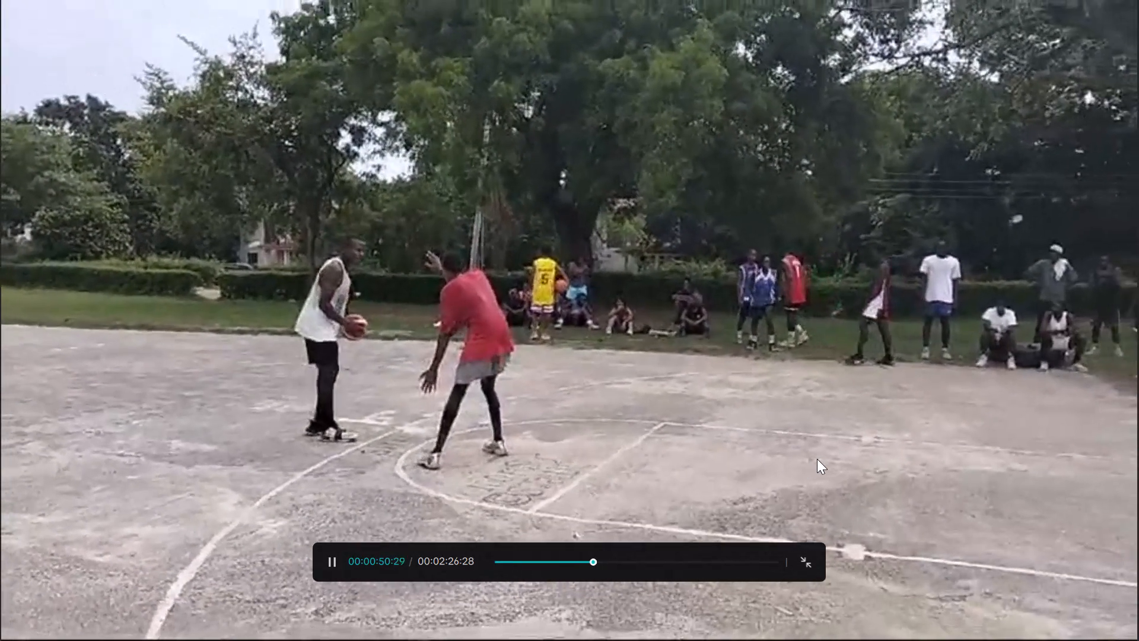
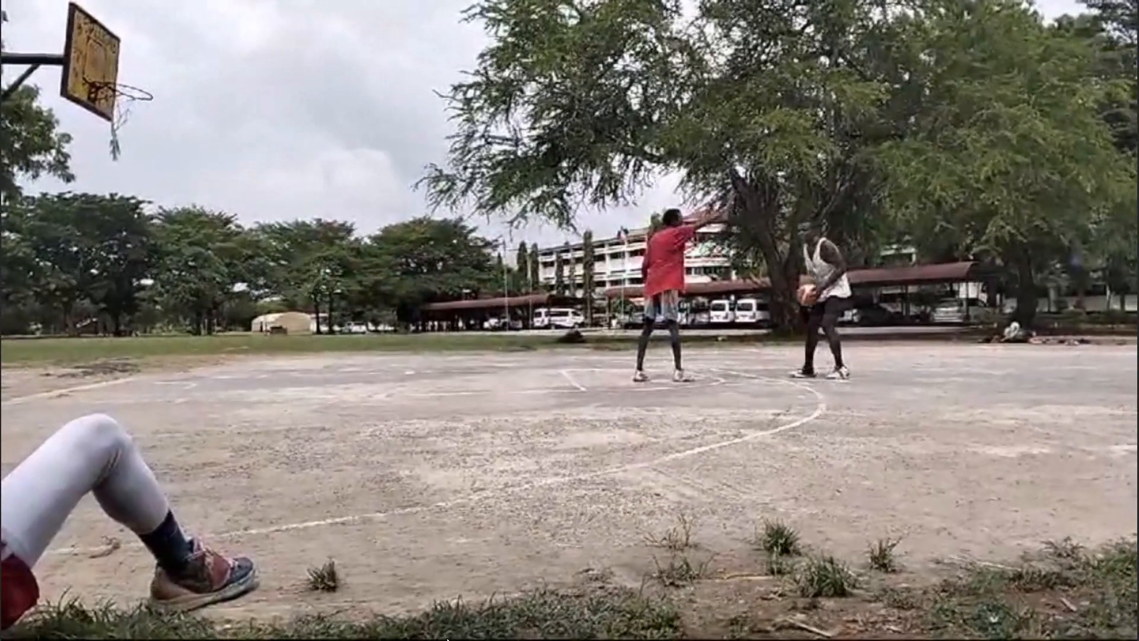
Review the rest of clip WA0108 in the full-screen preview of Timeline 02 and return to the editor.
click(393, 626)
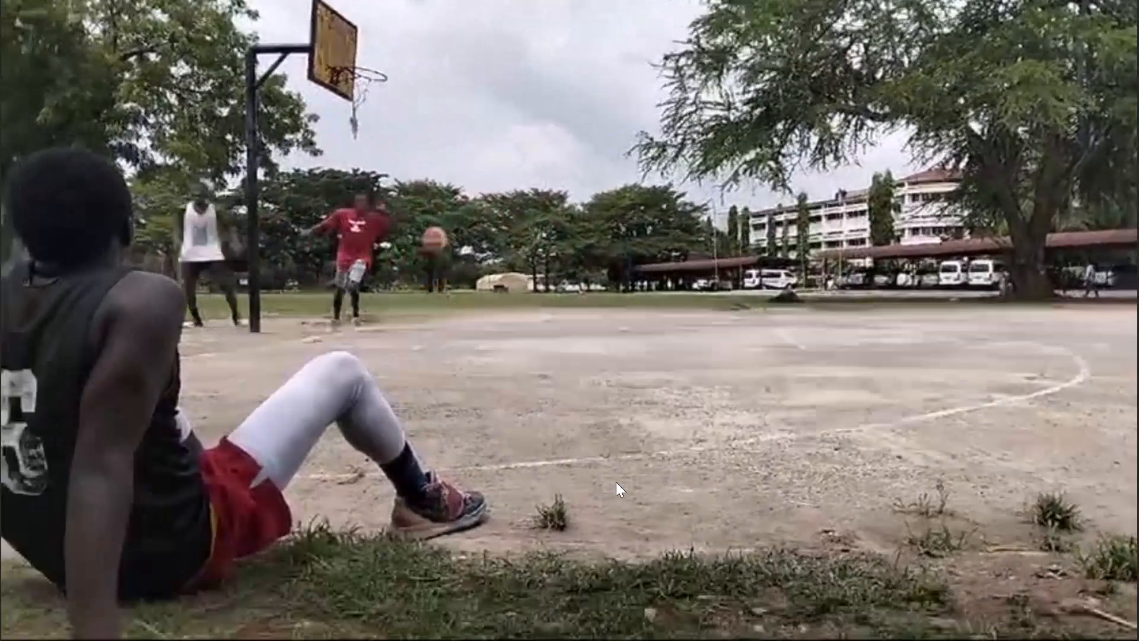
click(814, 507)
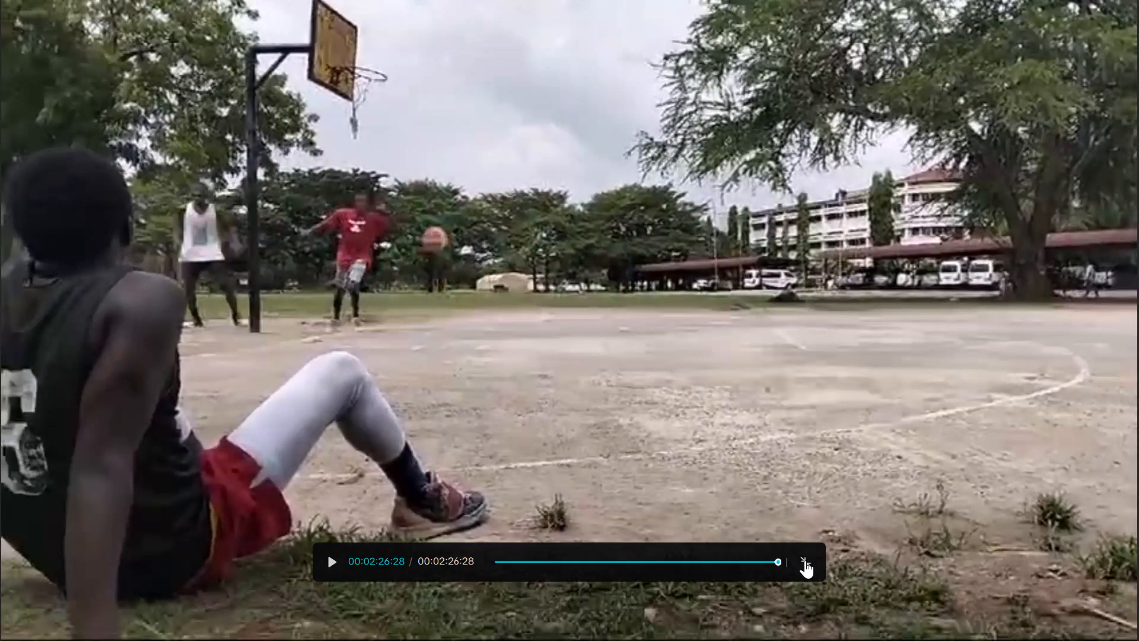
click(805, 560)
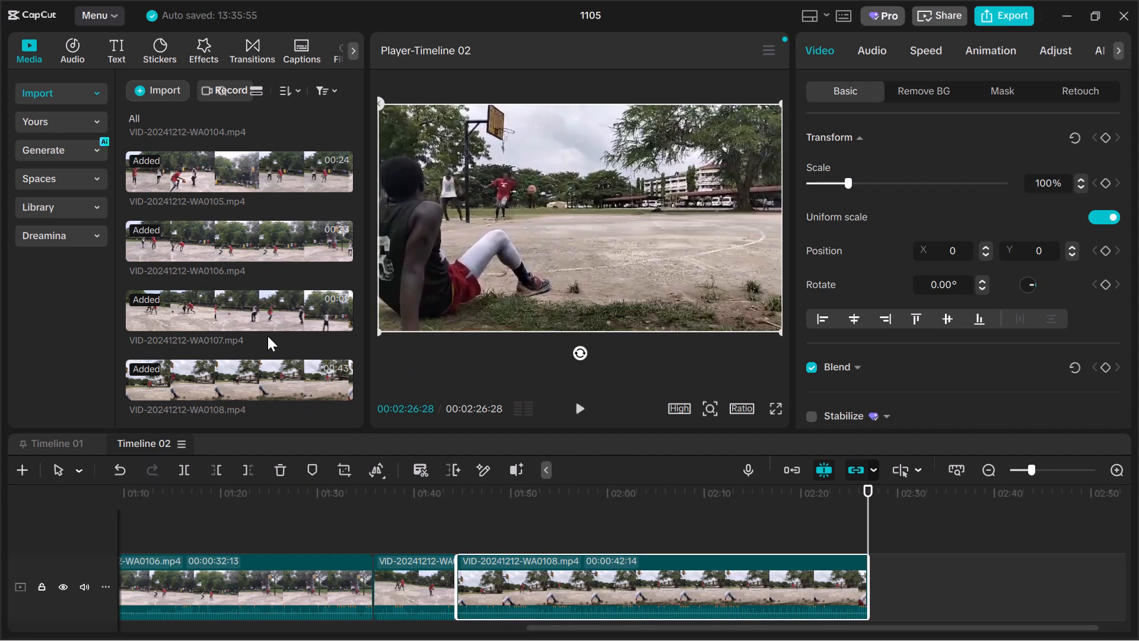
scroll(268, 336, down, 2)
Scrub backwards through clip WA0108 in Timeline 02 to recheck its footage, and return the playhead to the timeline's end.
drag(867, 512, 800, 516)
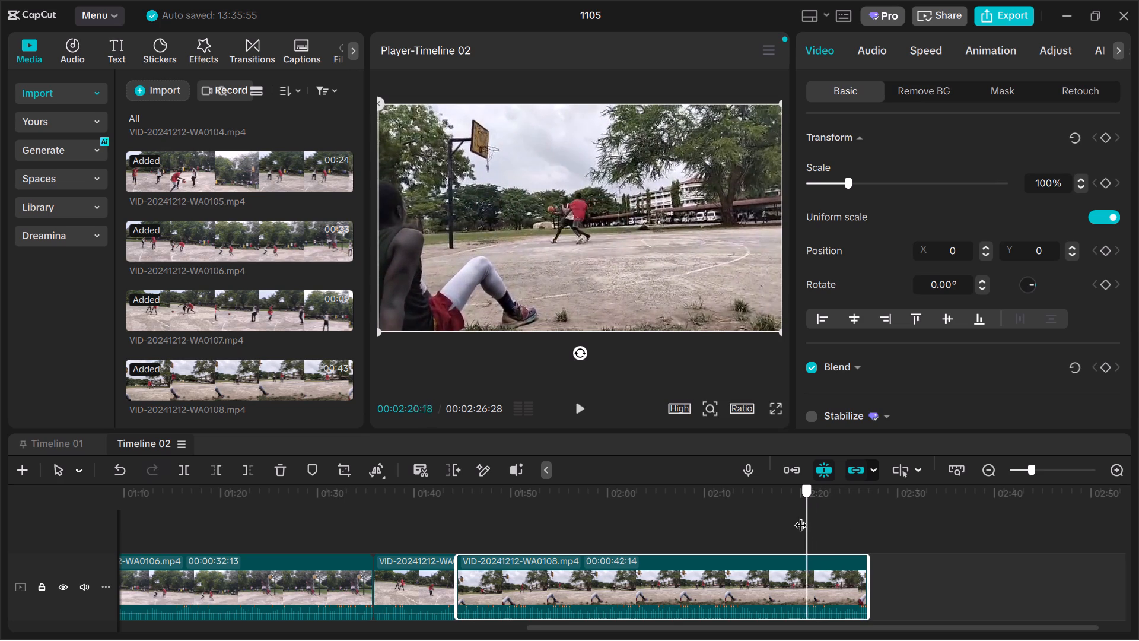
drag(800, 516, 732, 514)
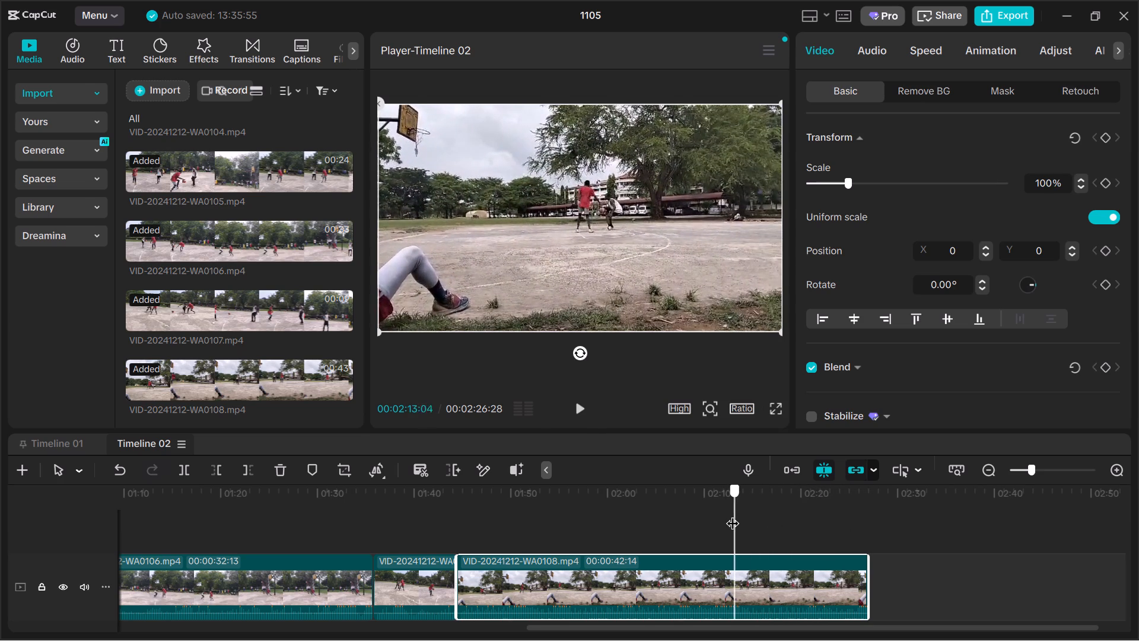
scroll(731, 514, left, 1)
drag(732, 514, 648, 515)
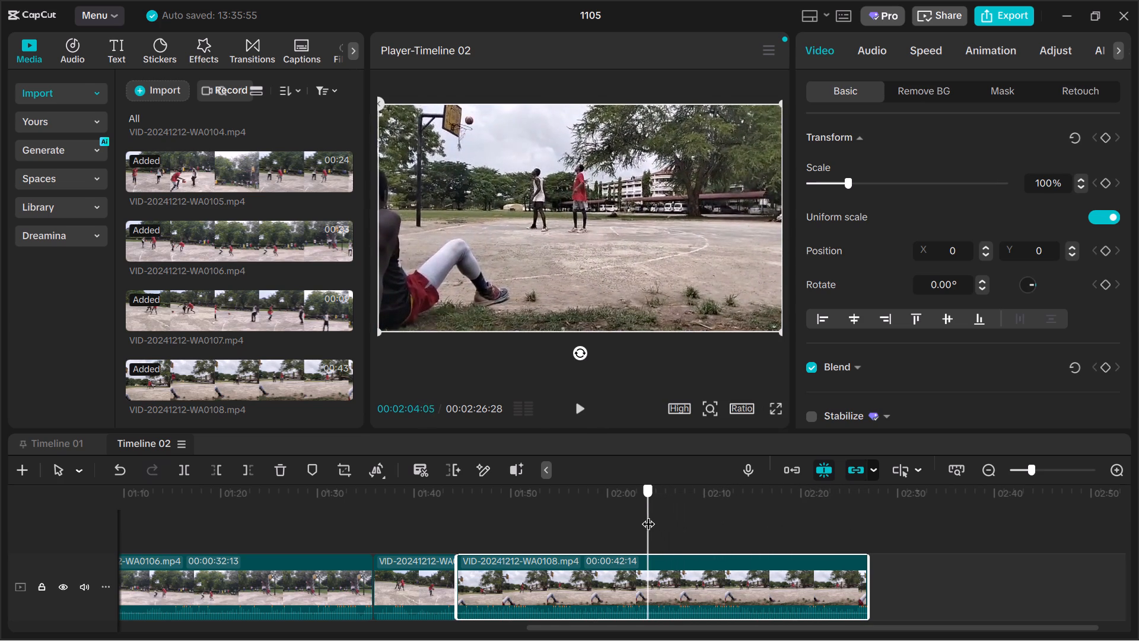
scroll(648, 515, left, 1)
drag(648, 515, 599, 512)
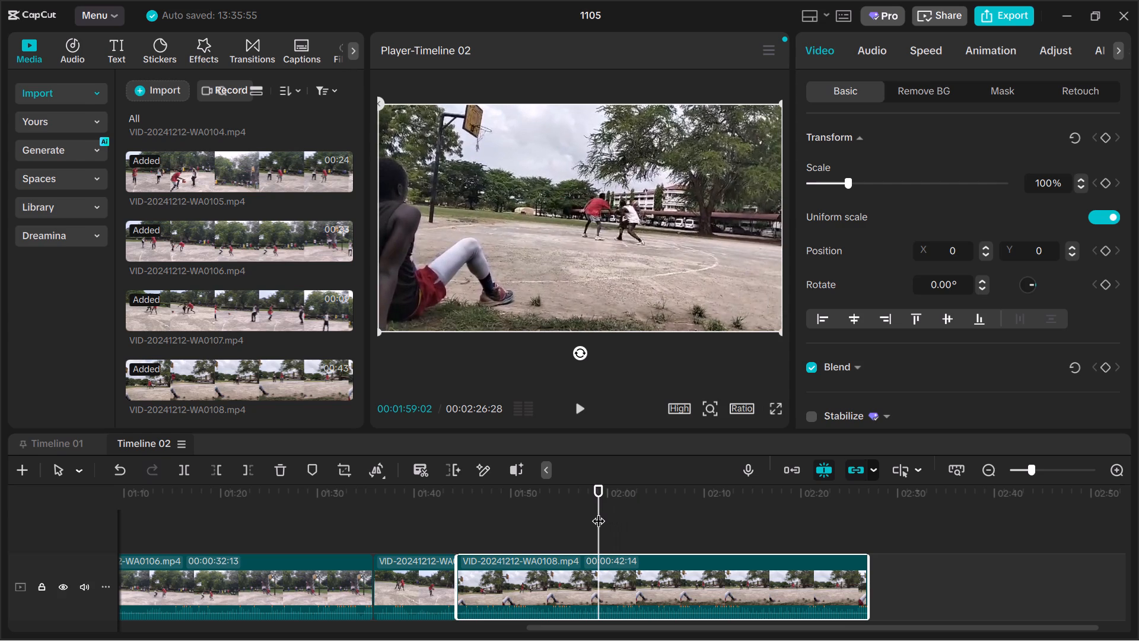
click(931, 551)
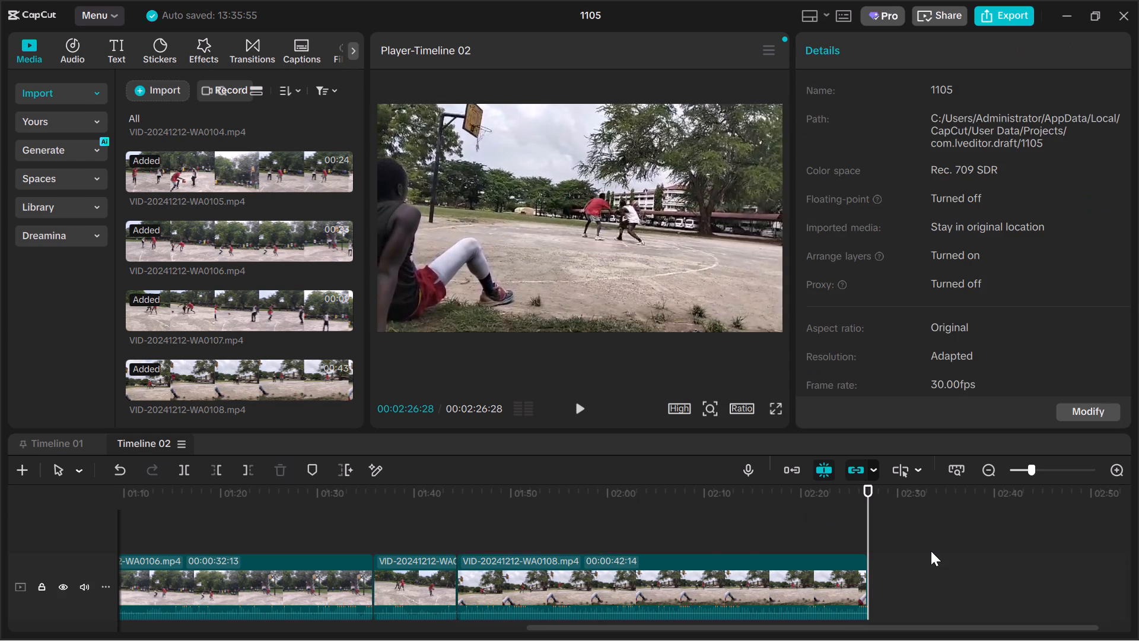
Open cover selection for Timeline 02 and look through the video's frames for a suitable basketball action shot.
scroll(175, 544, right, 4)
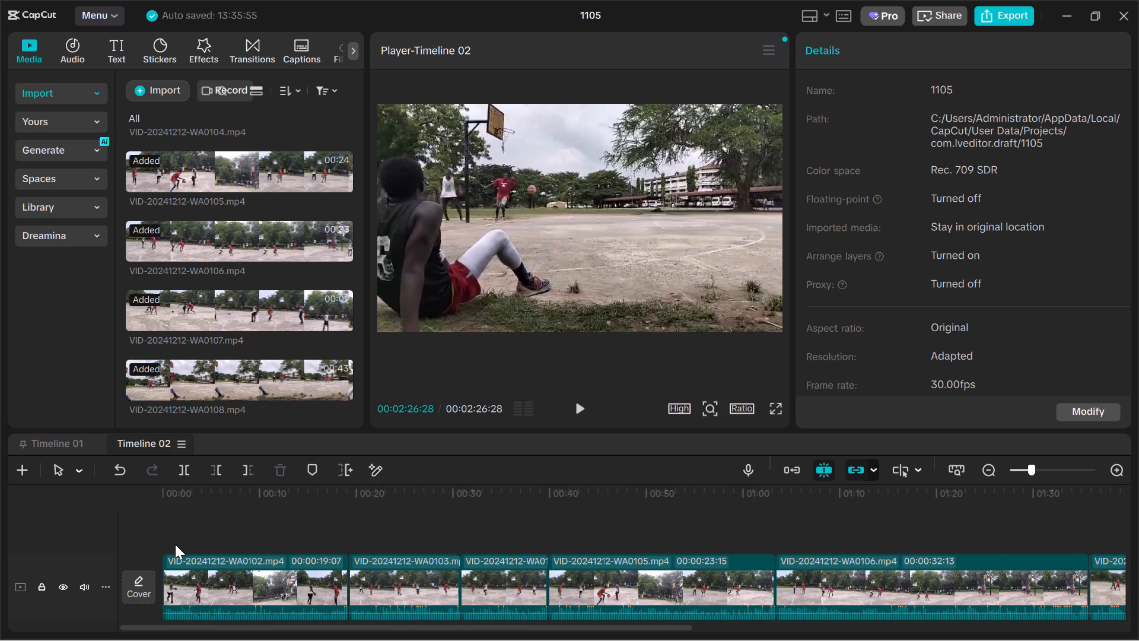
scroll(175, 544, right, 2)
click(133, 602)
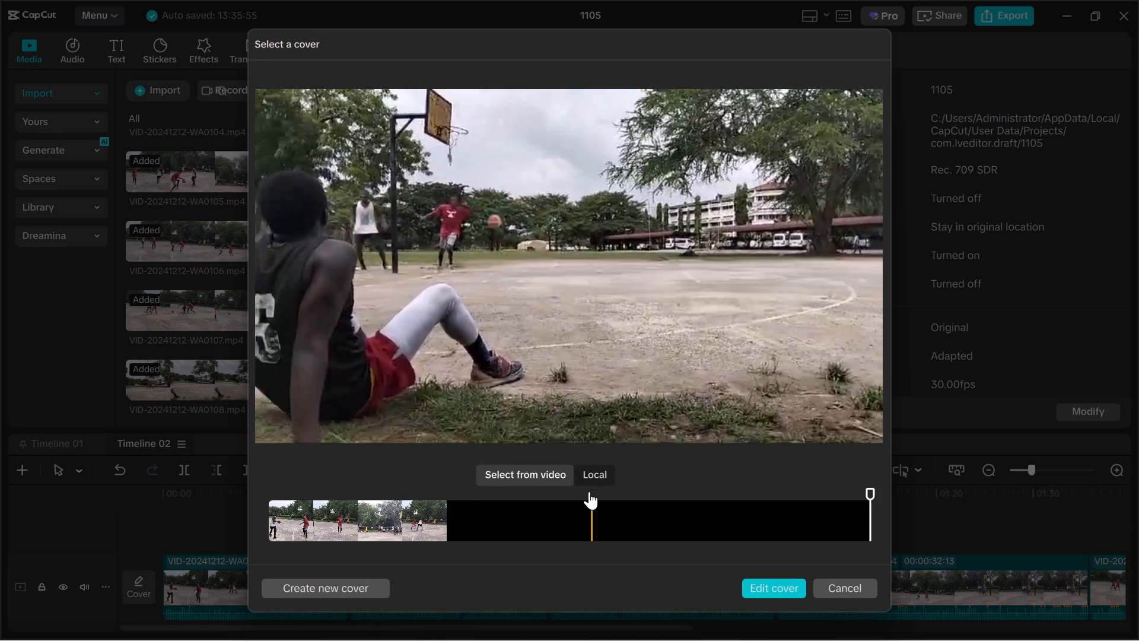
click(387, 522)
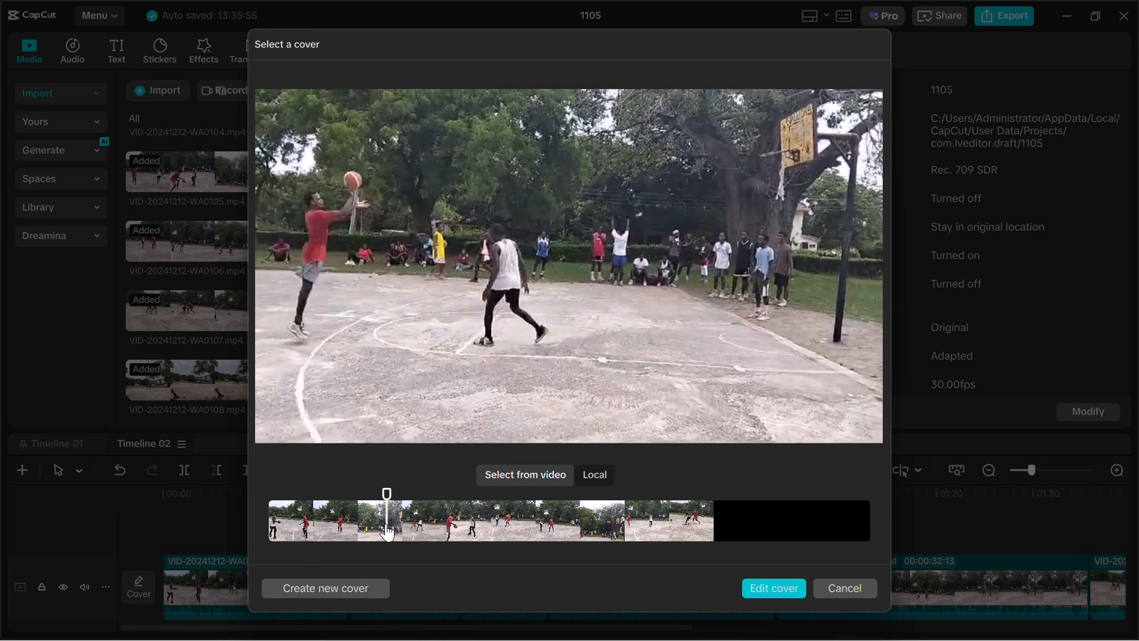
drag(383, 522, 402, 516)
scroll(357, 522, right, 1)
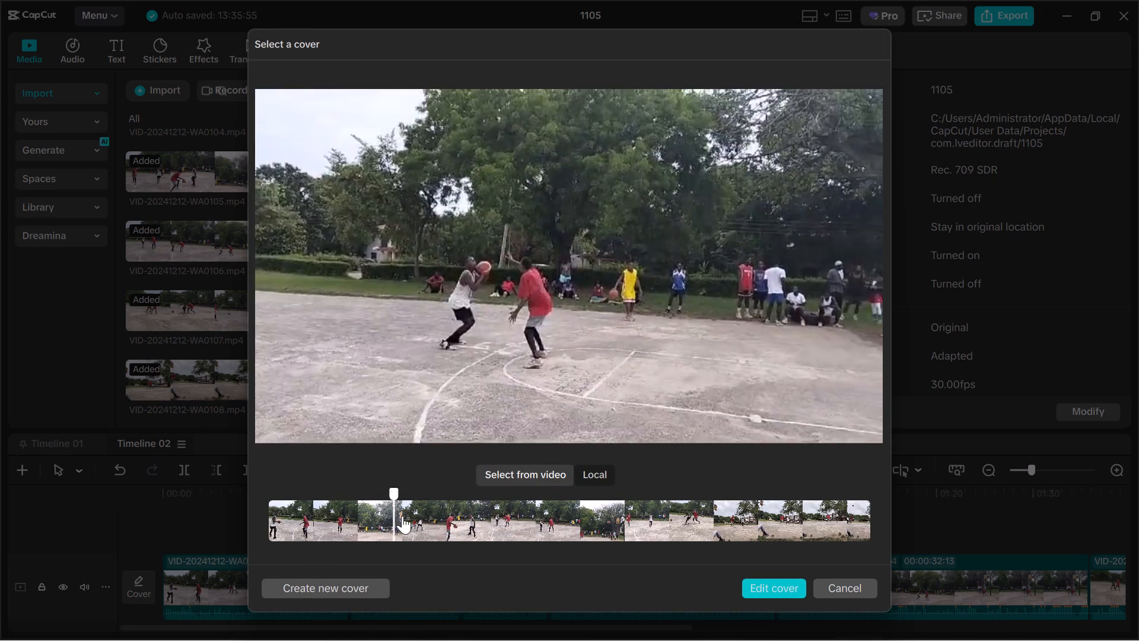
drag(402, 516, 479, 501)
scroll(402, 516, right, 1)
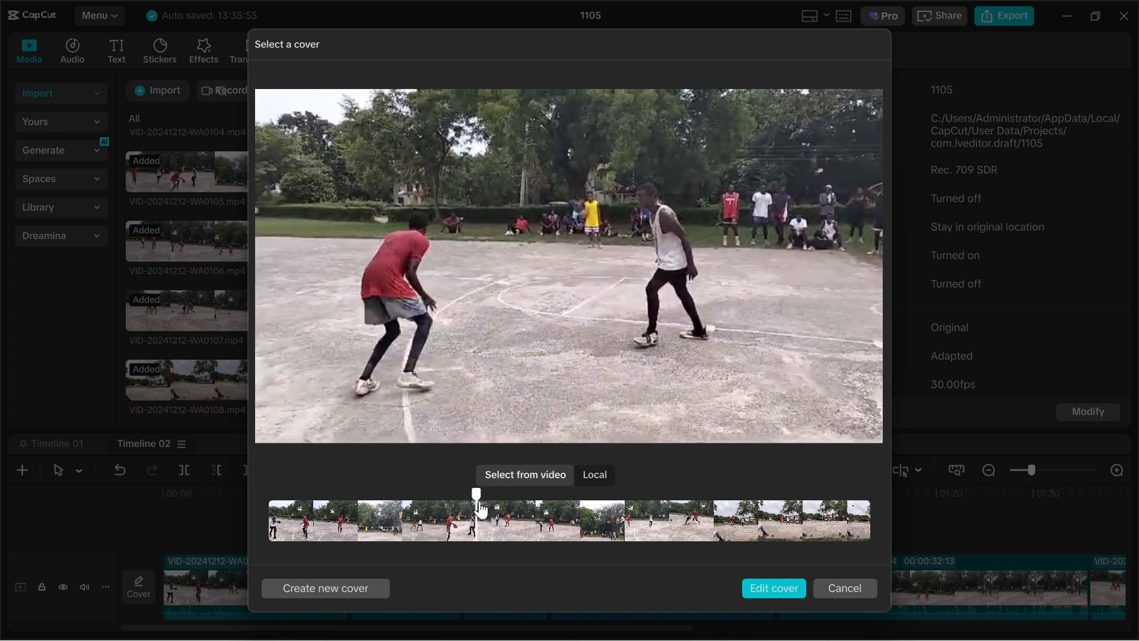
drag(479, 501, 546, 491)
scroll(479, 501, right, 1)
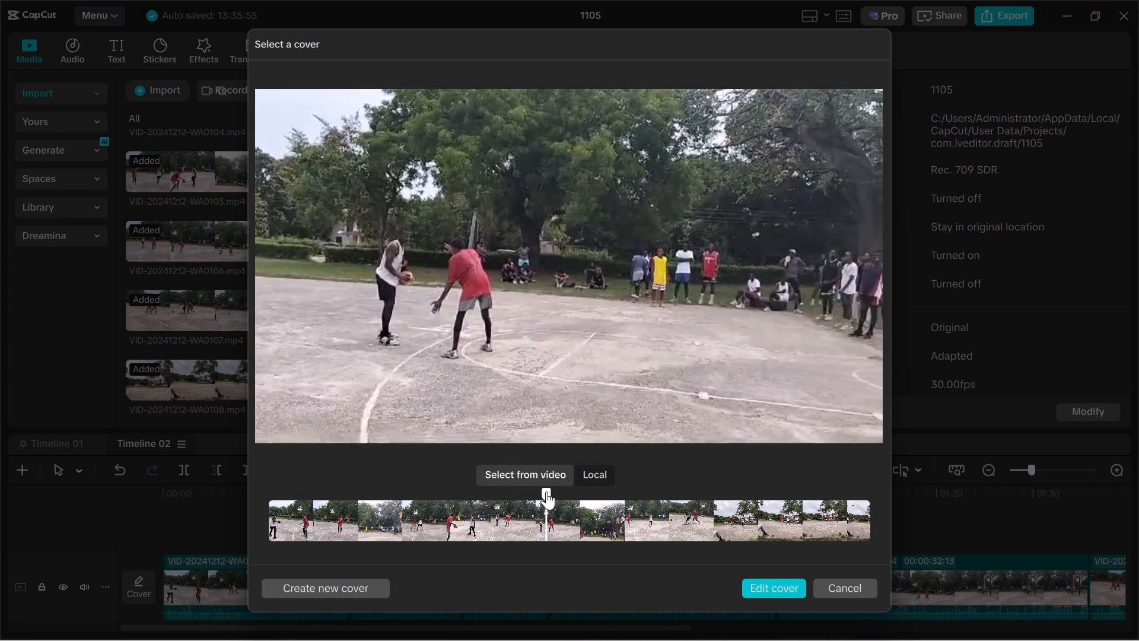
drag(546, 491, 610, 484)
scroll(567, 490, right, 1)
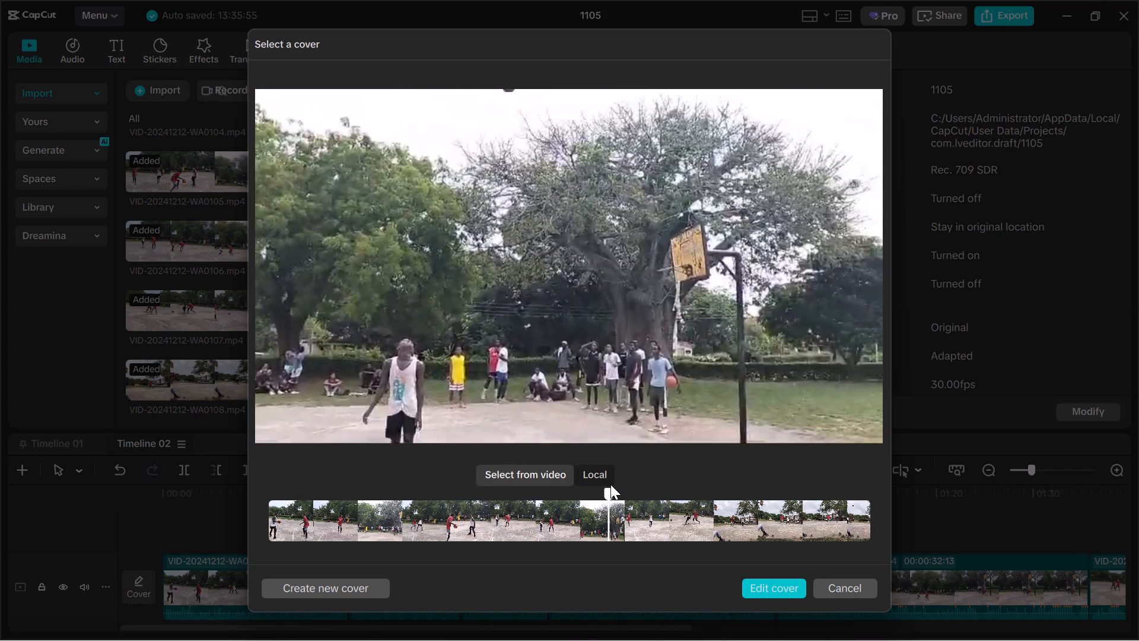
Pick the frame where the red-shirted player has just released a jump shot and save it as Timeline 02's cover without a template.
drag(610, 484, 591, 487)
scroll(610, 484, right, 1)
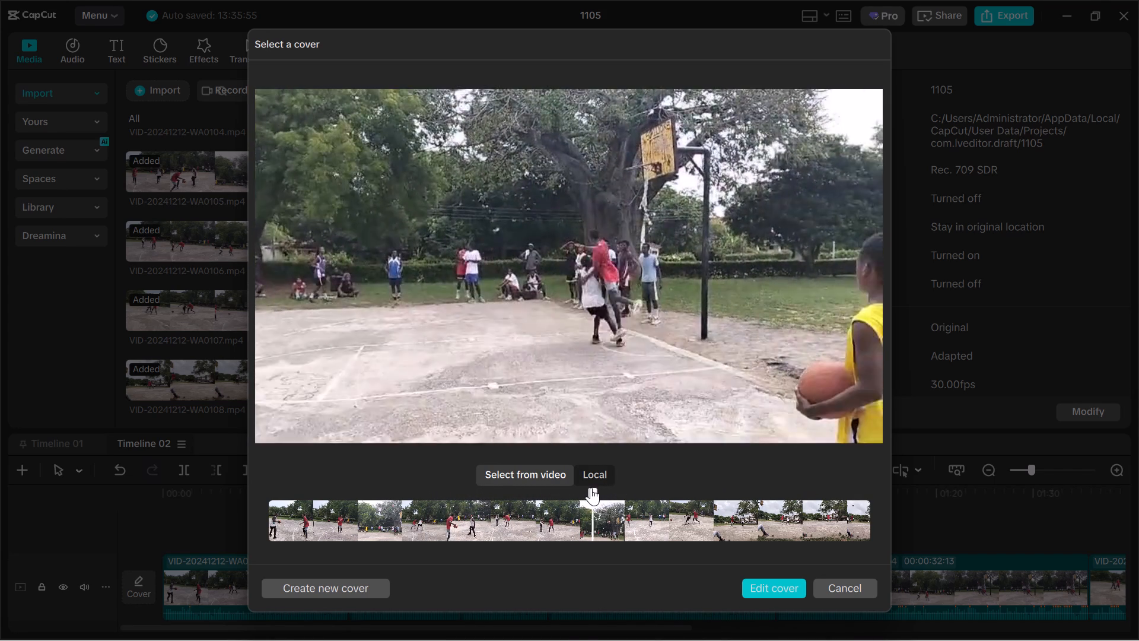
drag(591, 487, 599, 488)
scroll(591, 487, right, 1)
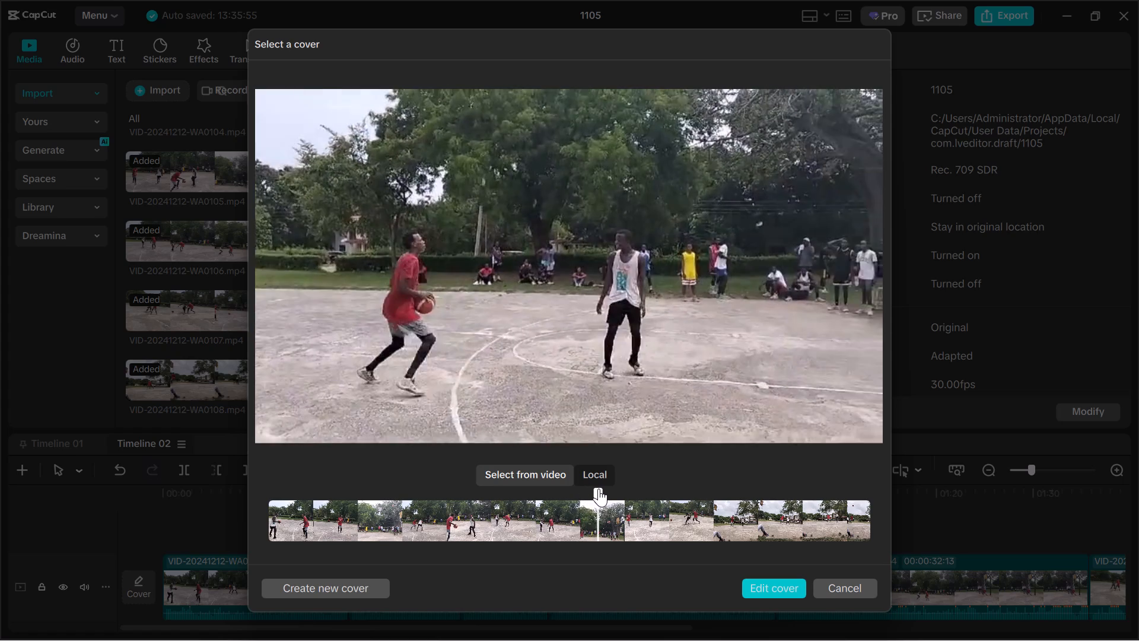
drag(599, 488, 613, 487)
scroll(599, 488, right, 1)
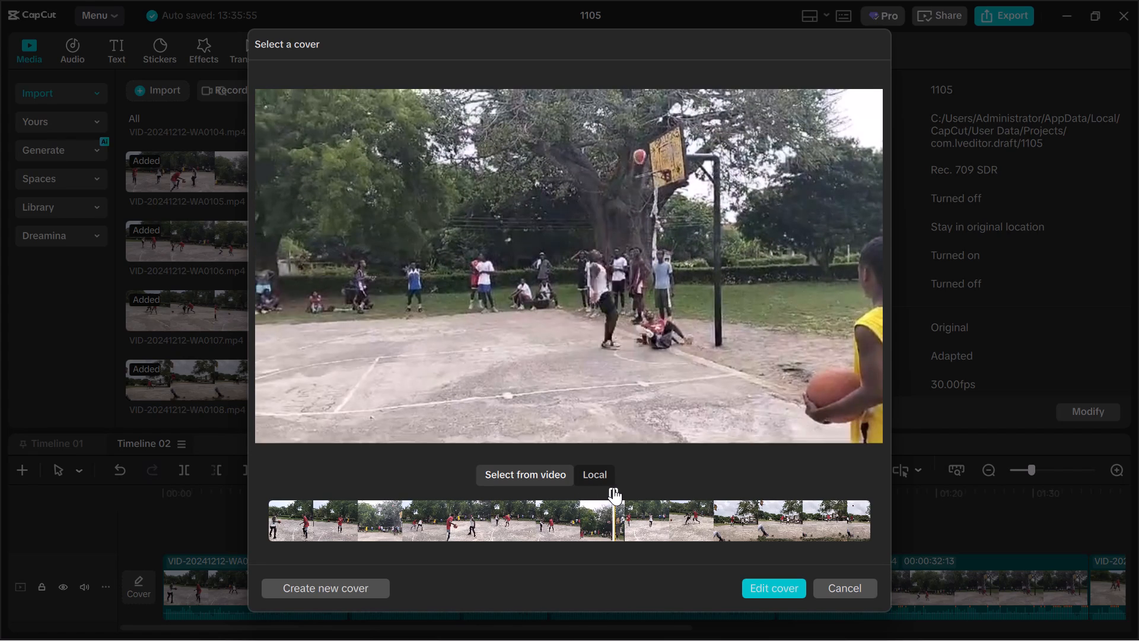
click(613, 487)
drag(615, 506, 595, 506)
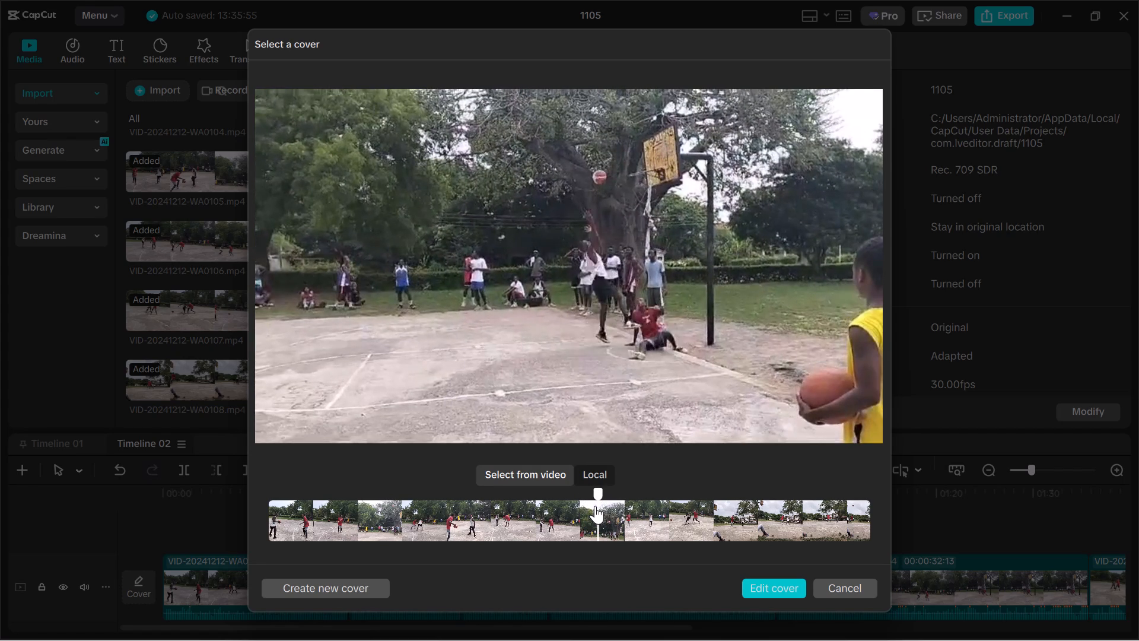
drag(595, 506, 587, 506)
drag(587, 506, 596, 506)
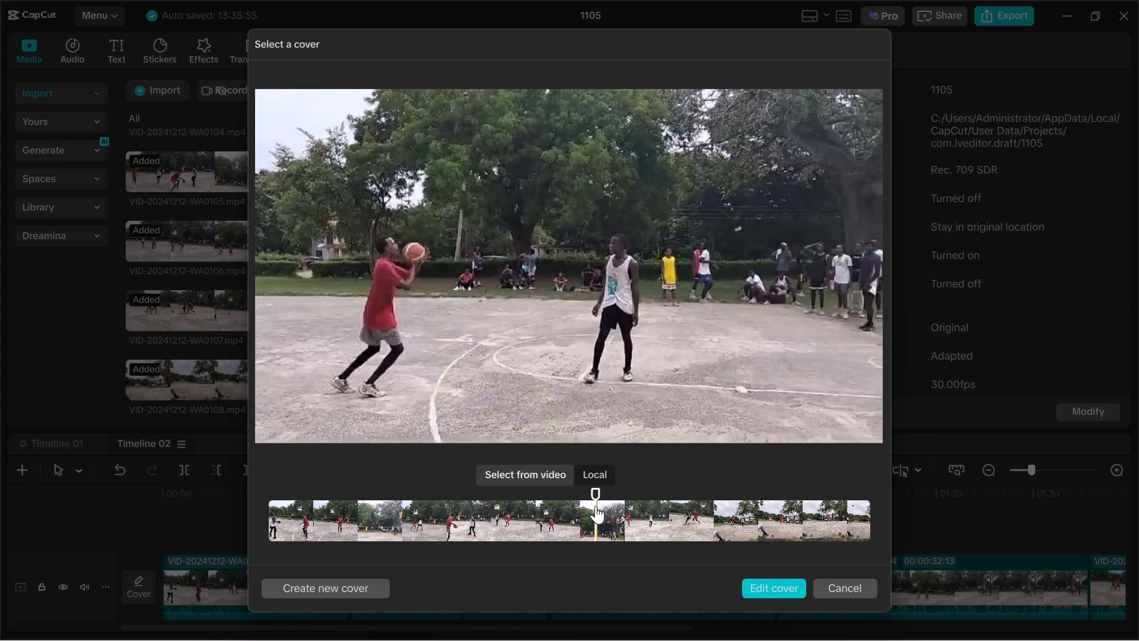
click(596, 506)
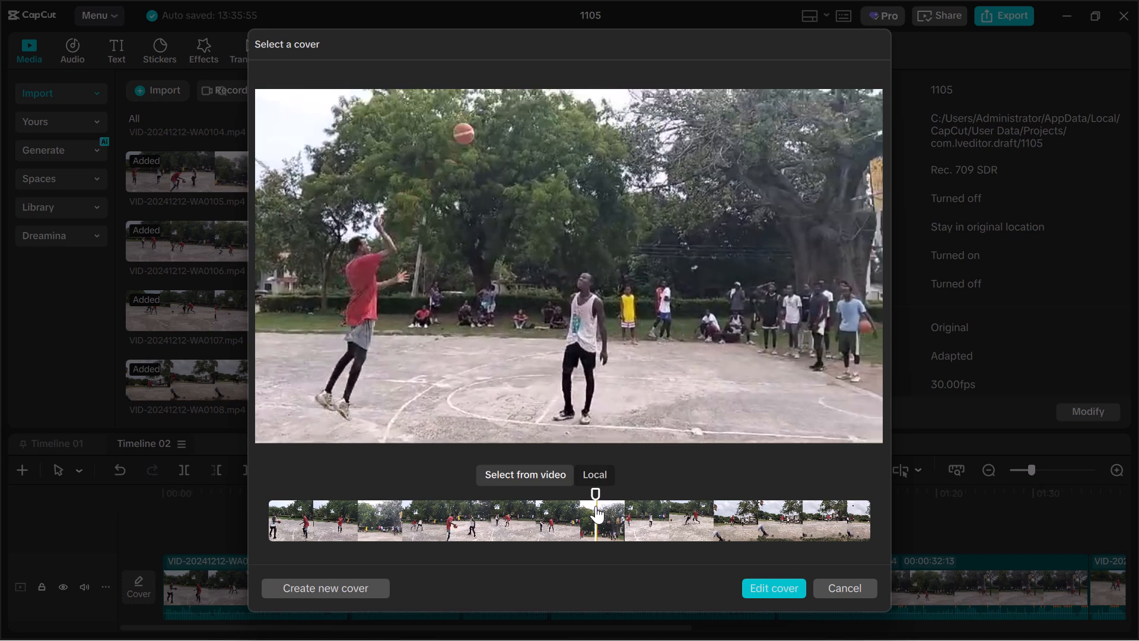
click(771, 589)
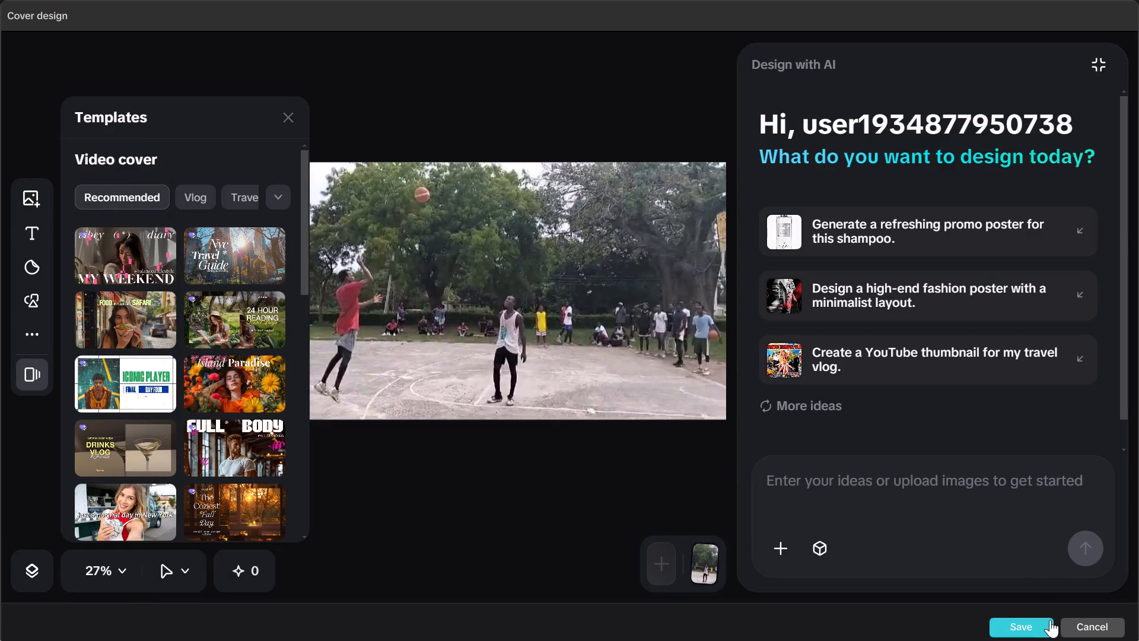
click(1040, 622)
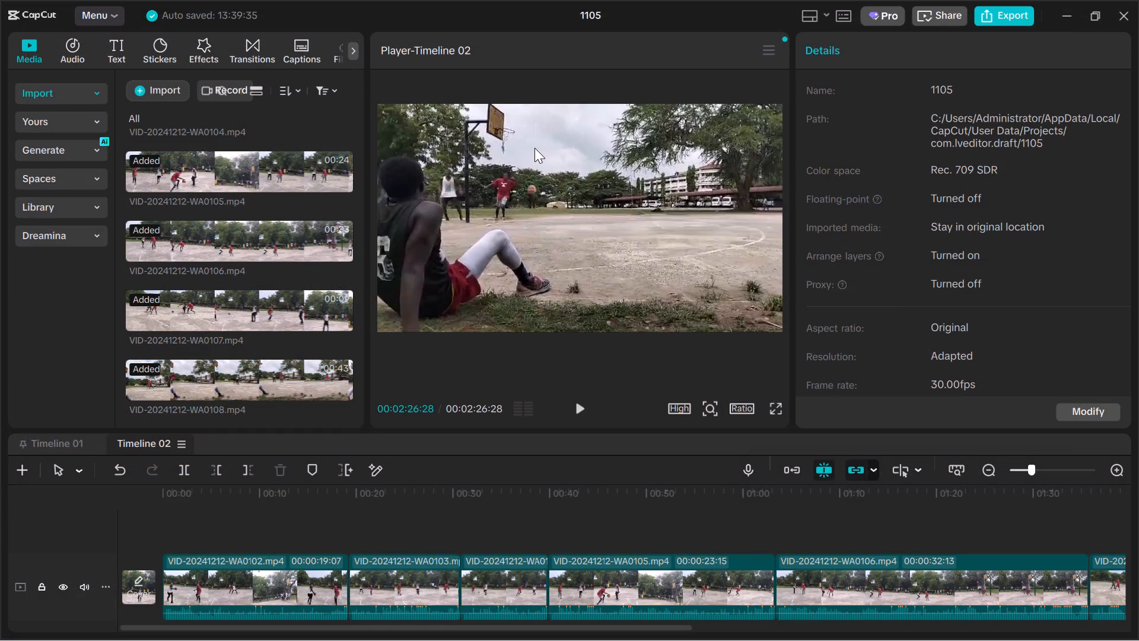
Switch to Timeline 01 and move its playhead back to the start of clip WA0082.
scroll(326, 488, down, 1)
click(65, 445)
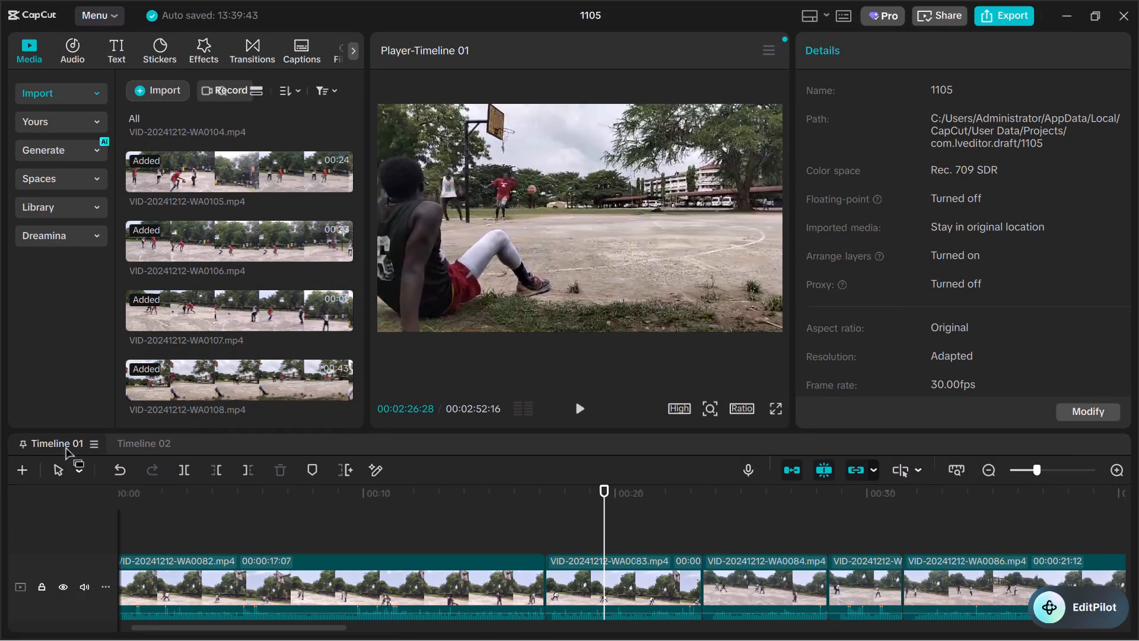
scroll(242, 572, right, 4)
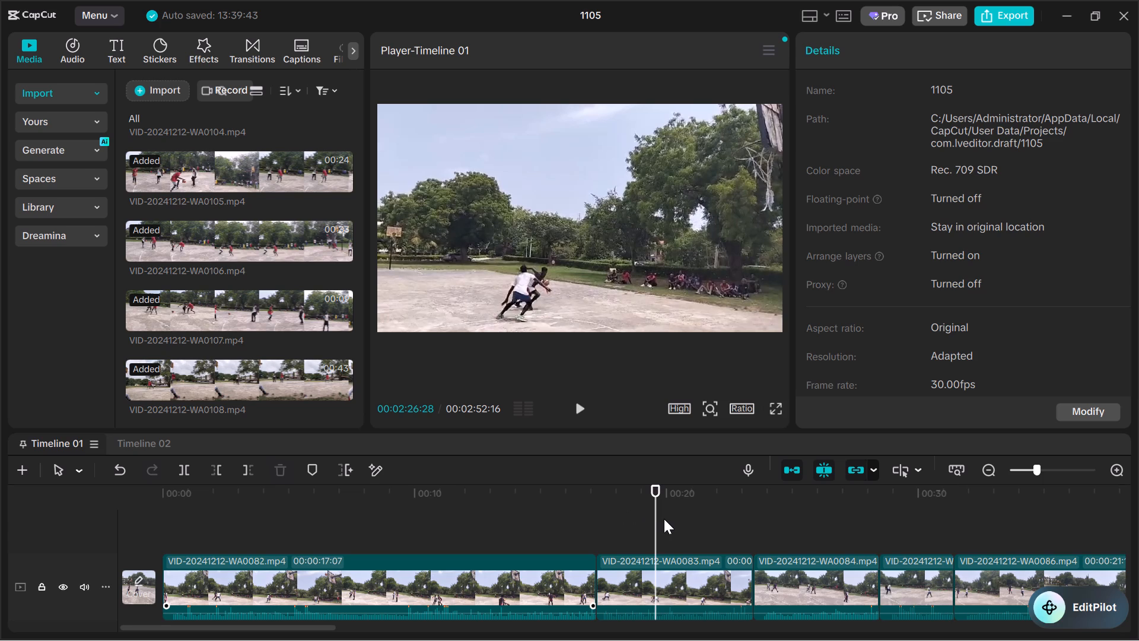
drag(657, 520, 139, 540)
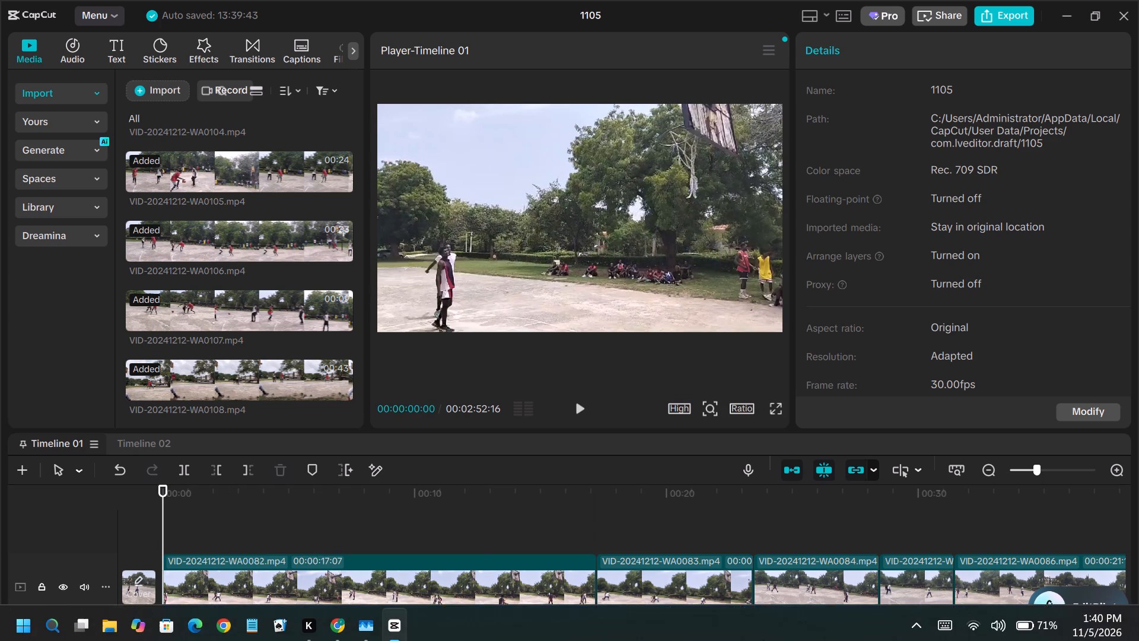
Examine the last clips at the end of Timeline 01, around WA0097 and WA0098.
scroll(760, 528, left, 6)
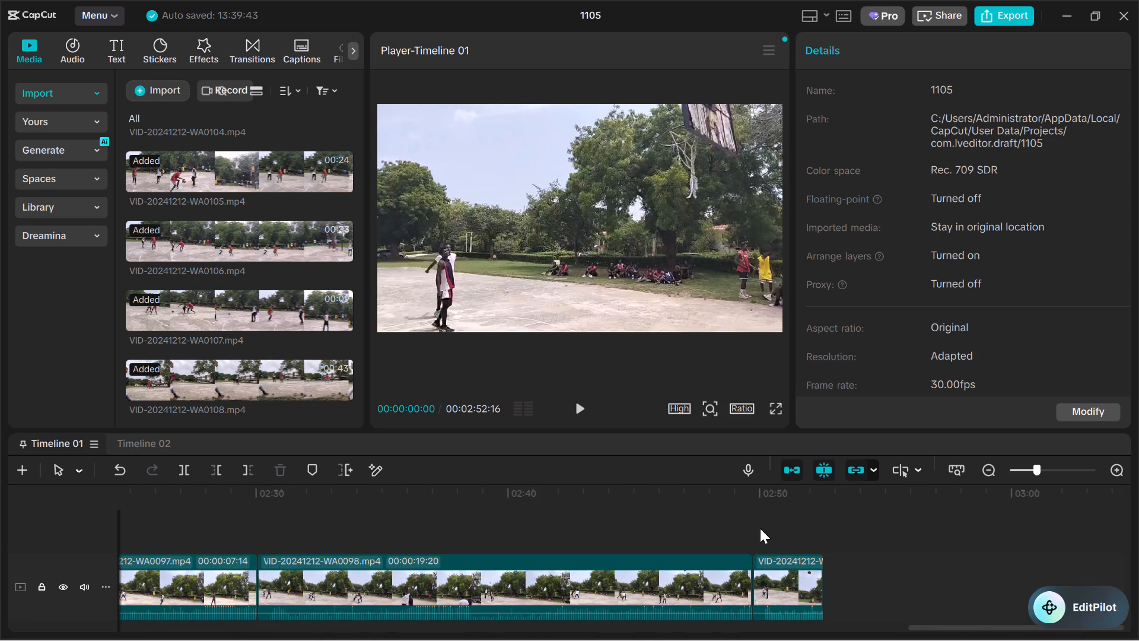
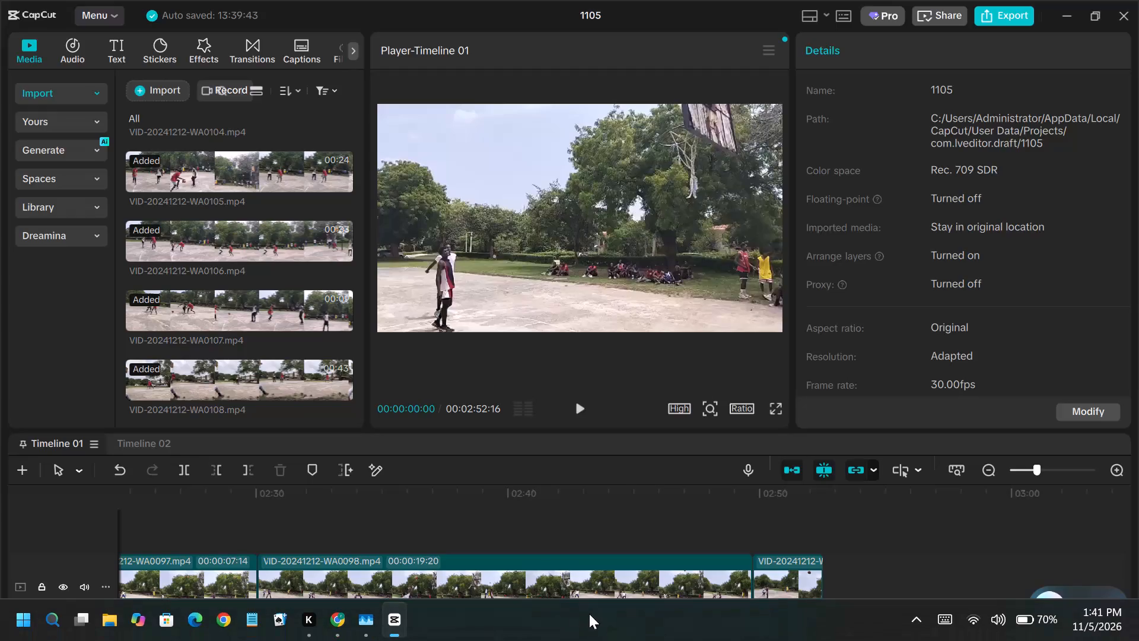
Switch to Chrome and pause the DJ Phaphane Amapiano mix playing on YouTube.
click(332, 623)
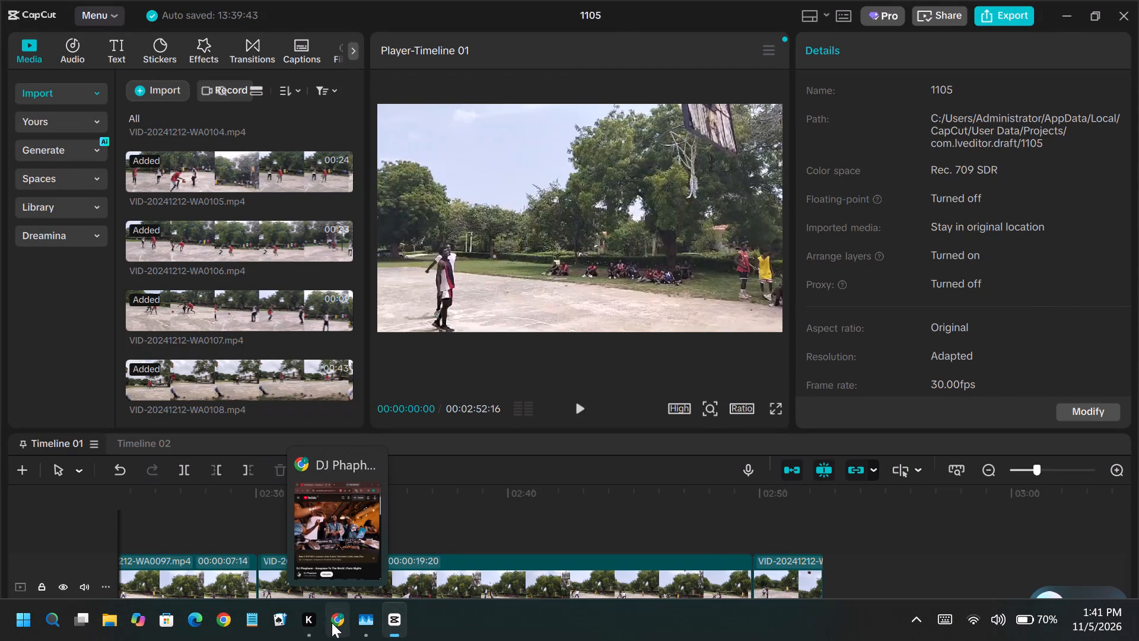
key(space)
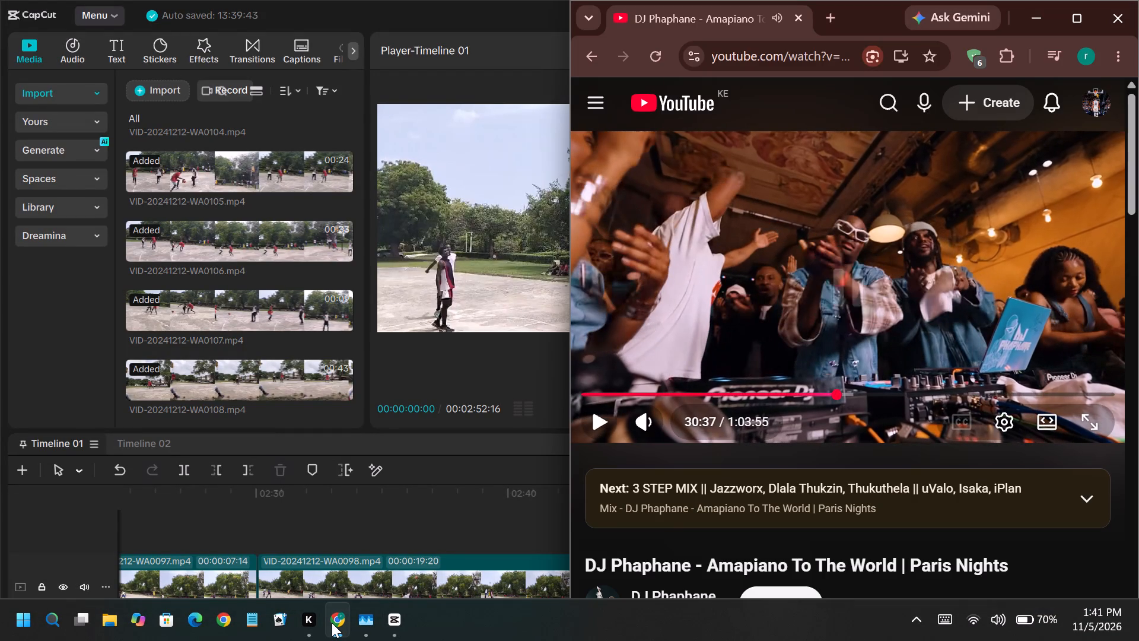
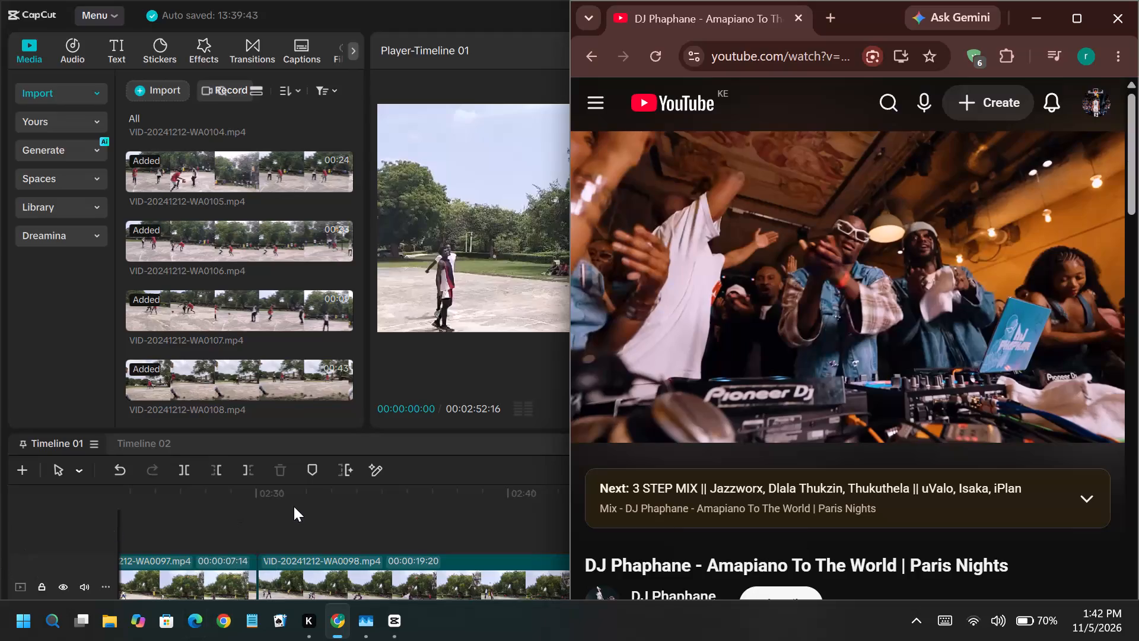
Switch back to CapCut and return the playhead to the very start of Timeline 01.
click(286, 509)
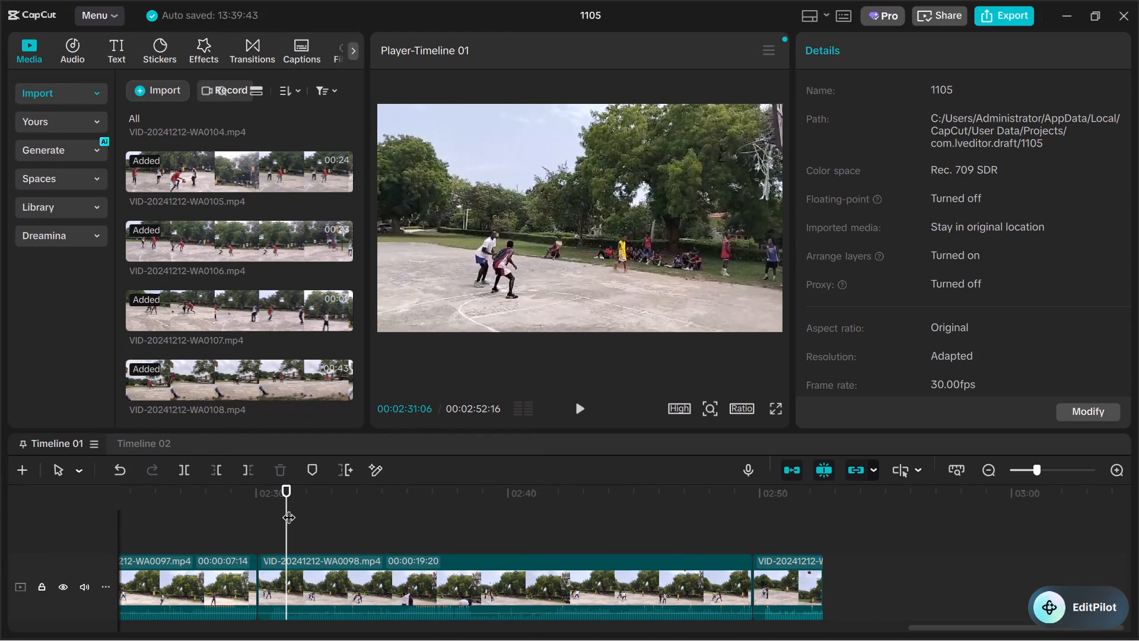
drag(288, 508, 0, 482)
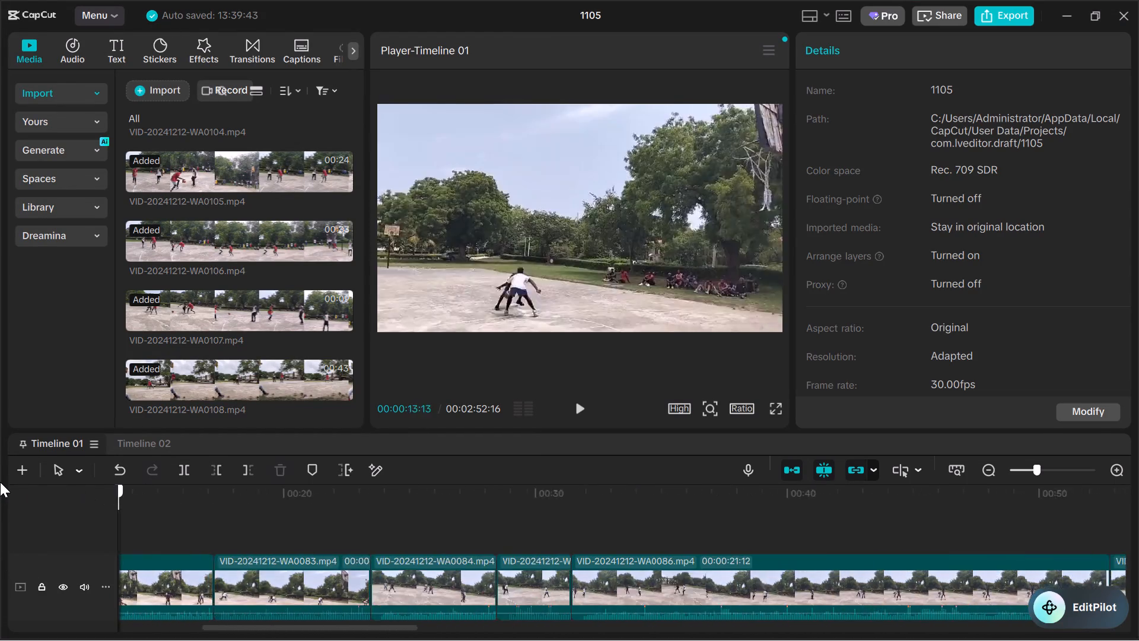
drag(0, 482, 0, 486)
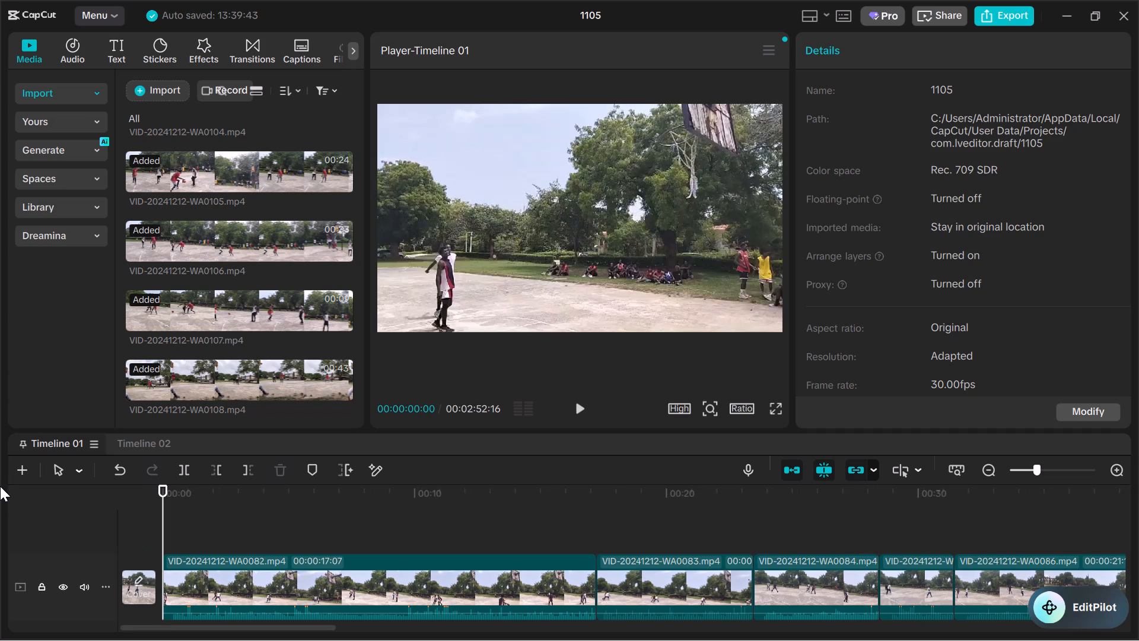
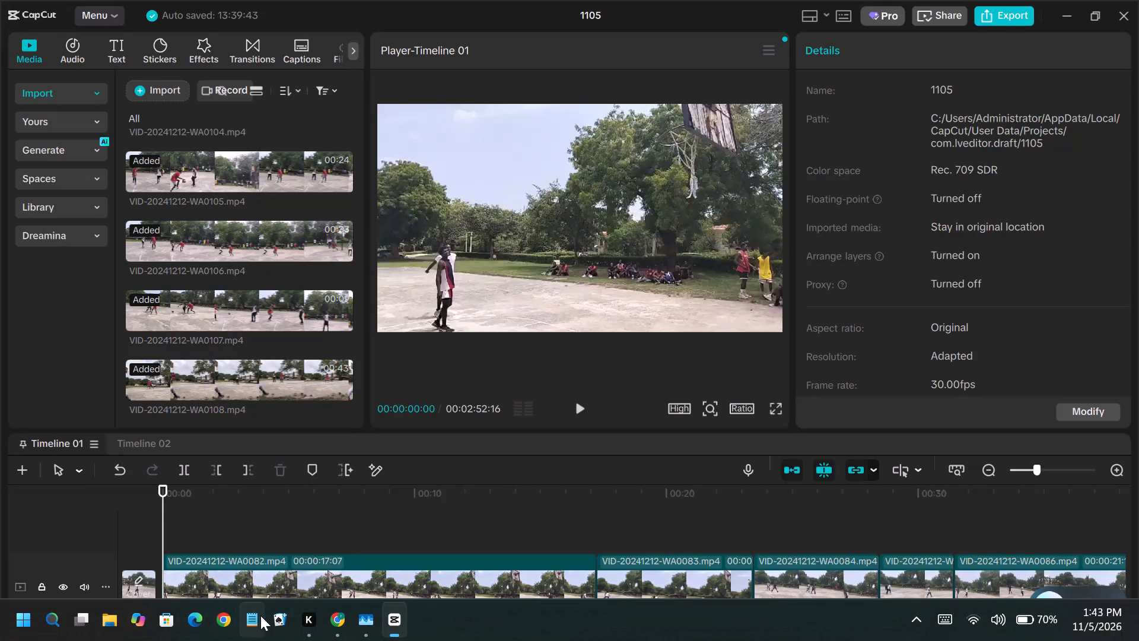
Switch to Chrome and start playback of the DJ Phaphane YouTube video.
click(340, 625)
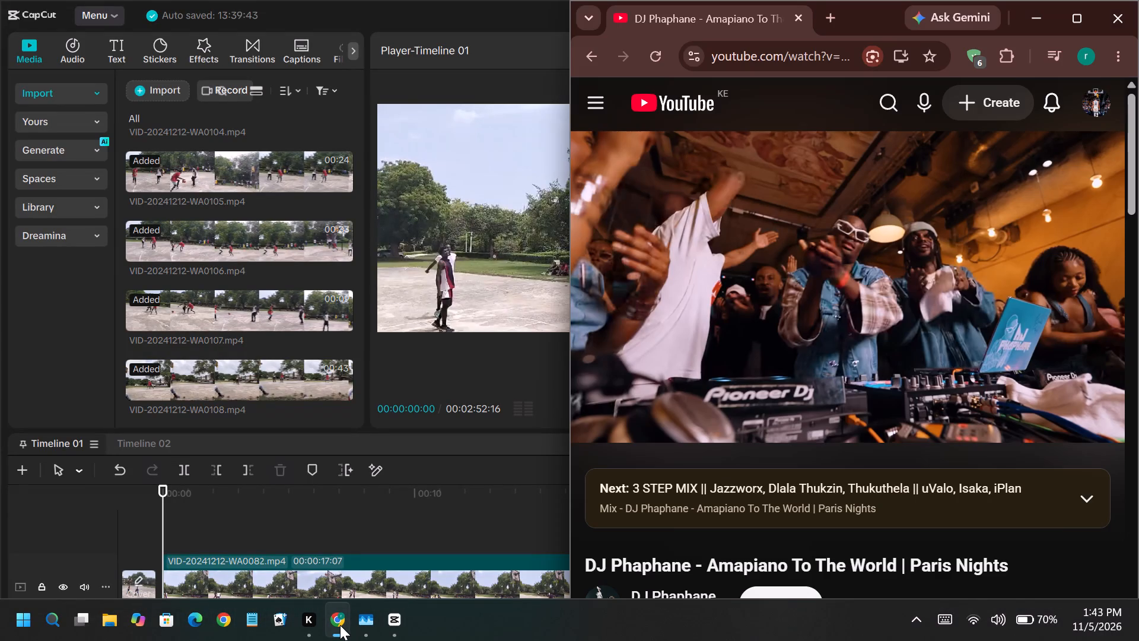
key(space)
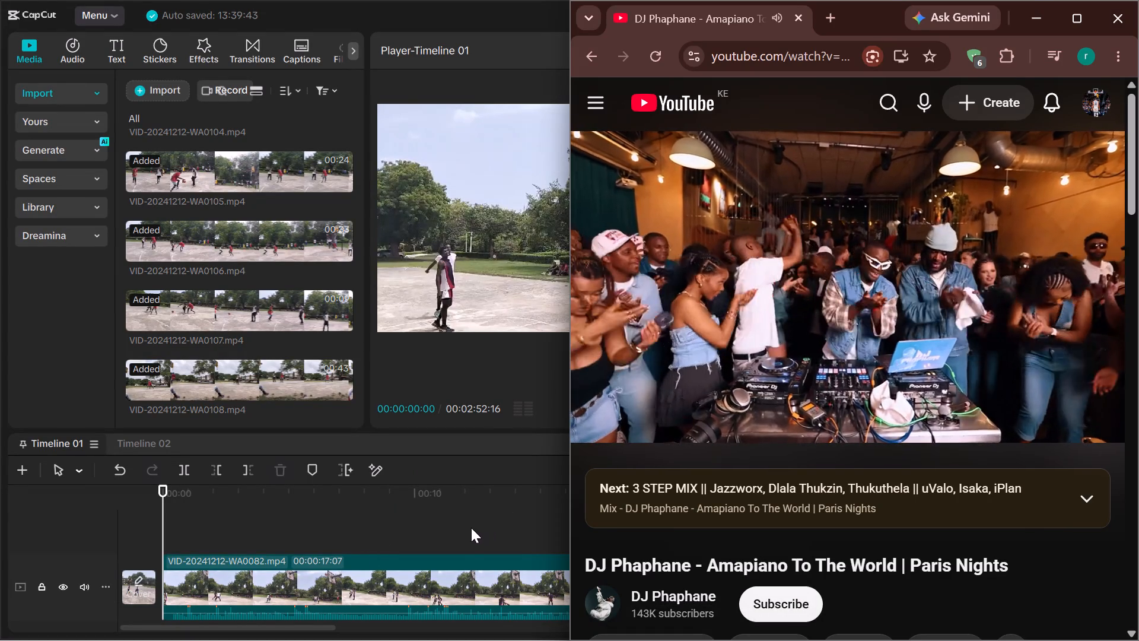
Switch back to CapCut, return the playhead to the very start of Timeline 01, and play the sequence.
click(471, 528)
drag(470, 514, 196, 505)
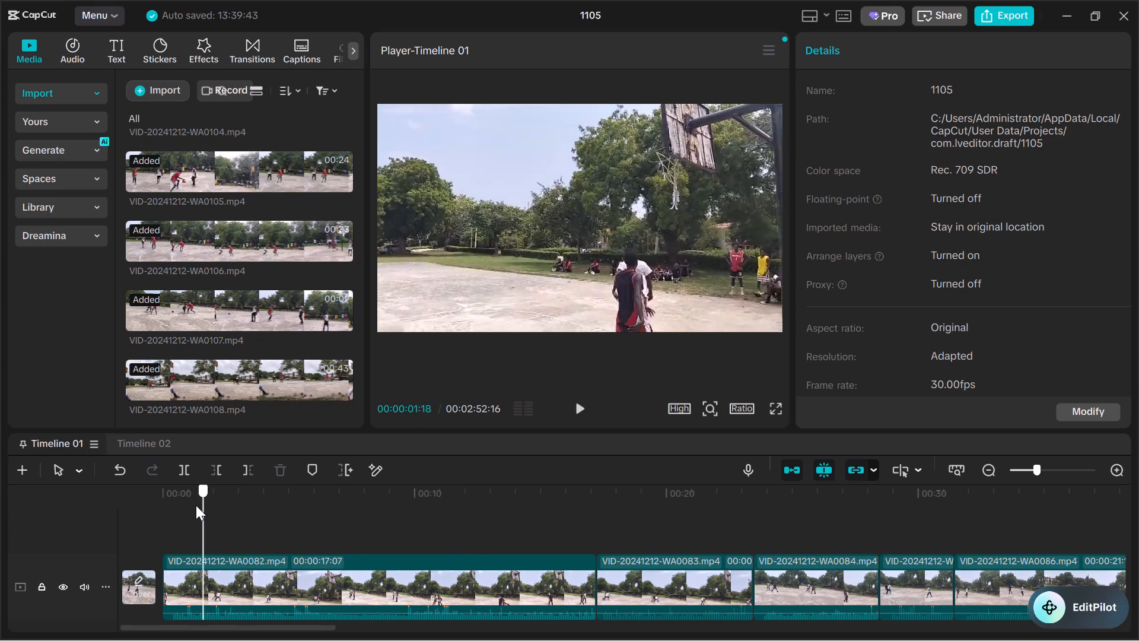
drag(196, 505, 139, 499)
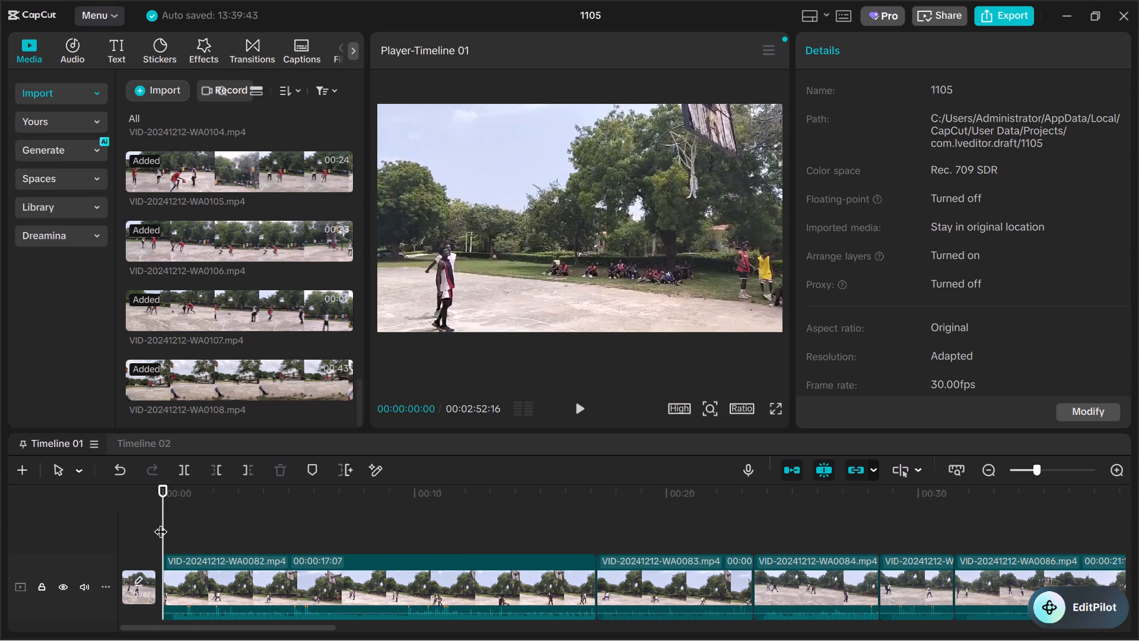
key(space)
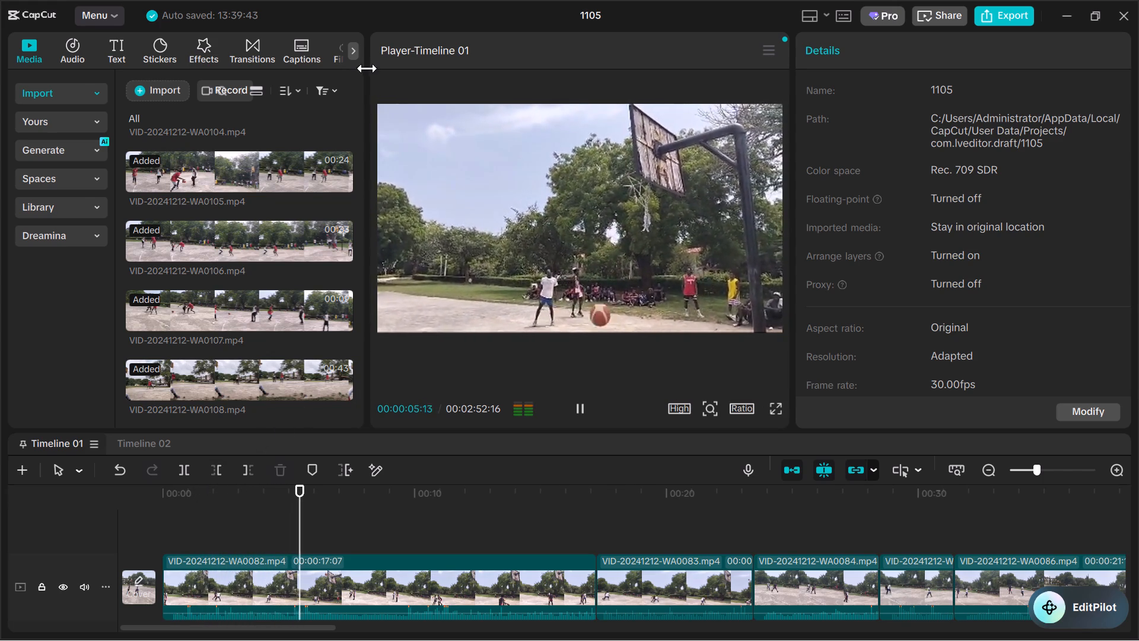
Enlarge the player preview to full screen while Timeline 01 keeps playing.
drag(368, 73, 318, 82)
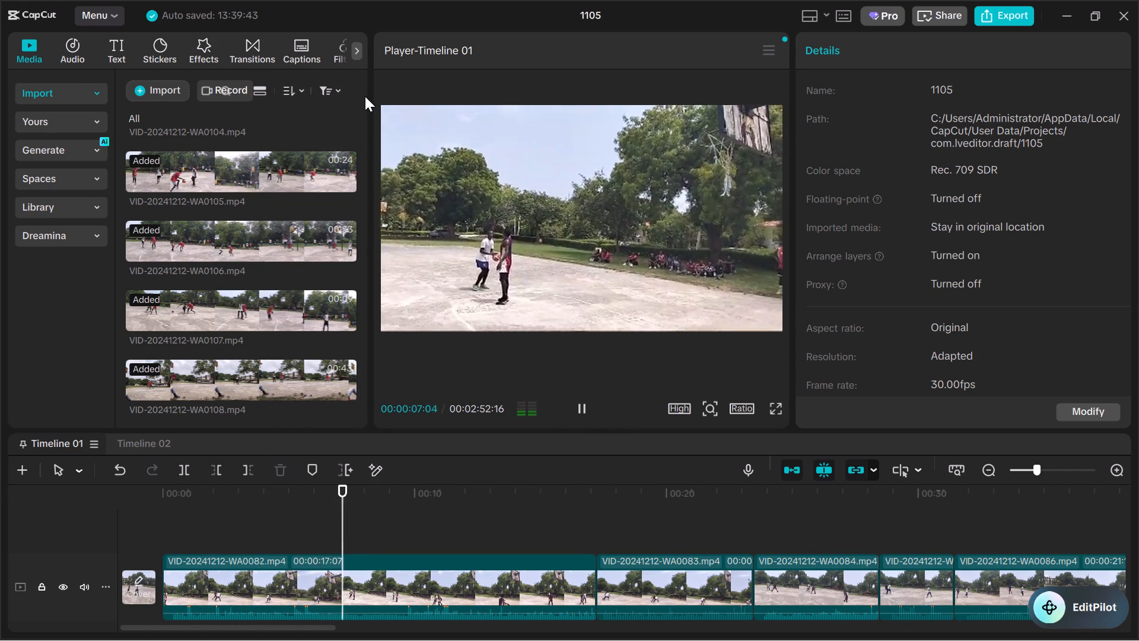
drag(366, 96, 355, 94)
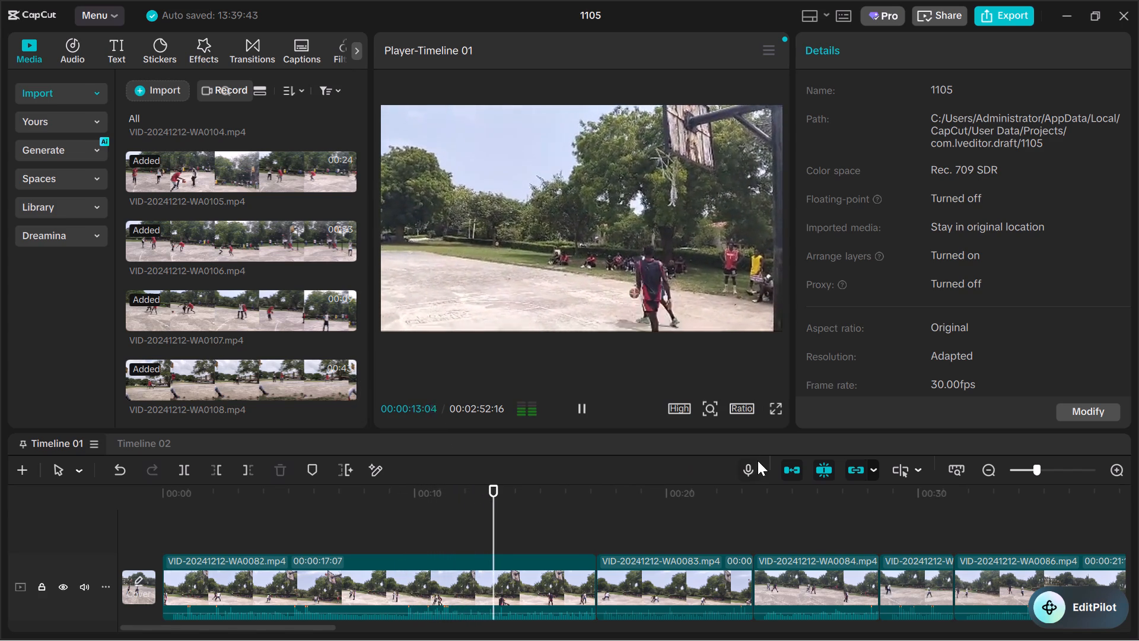
click(770, 408)
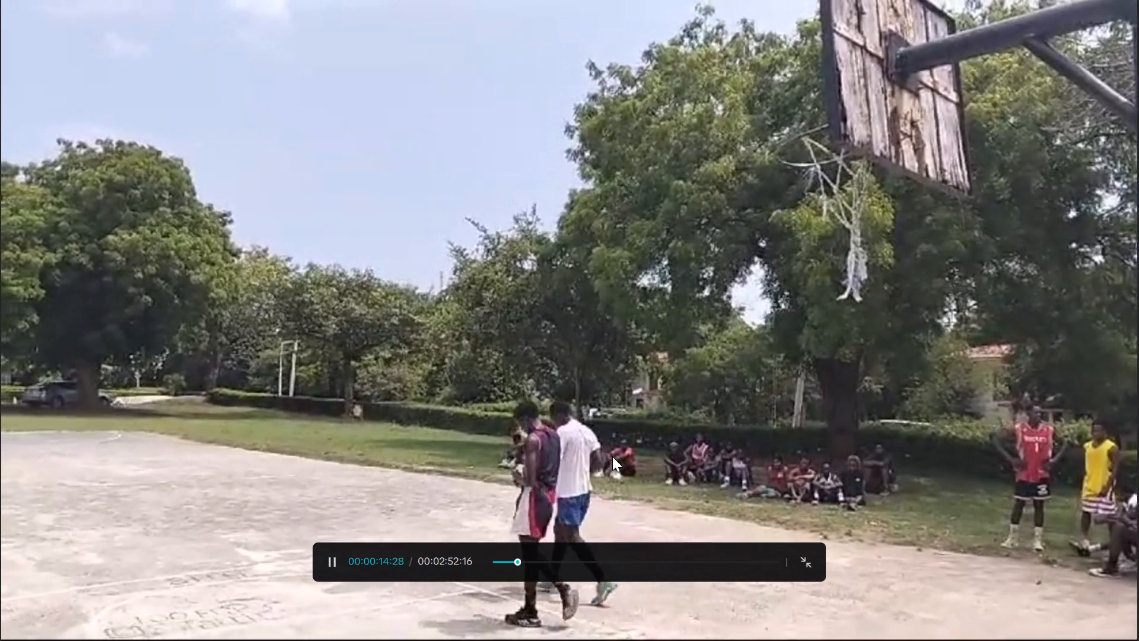
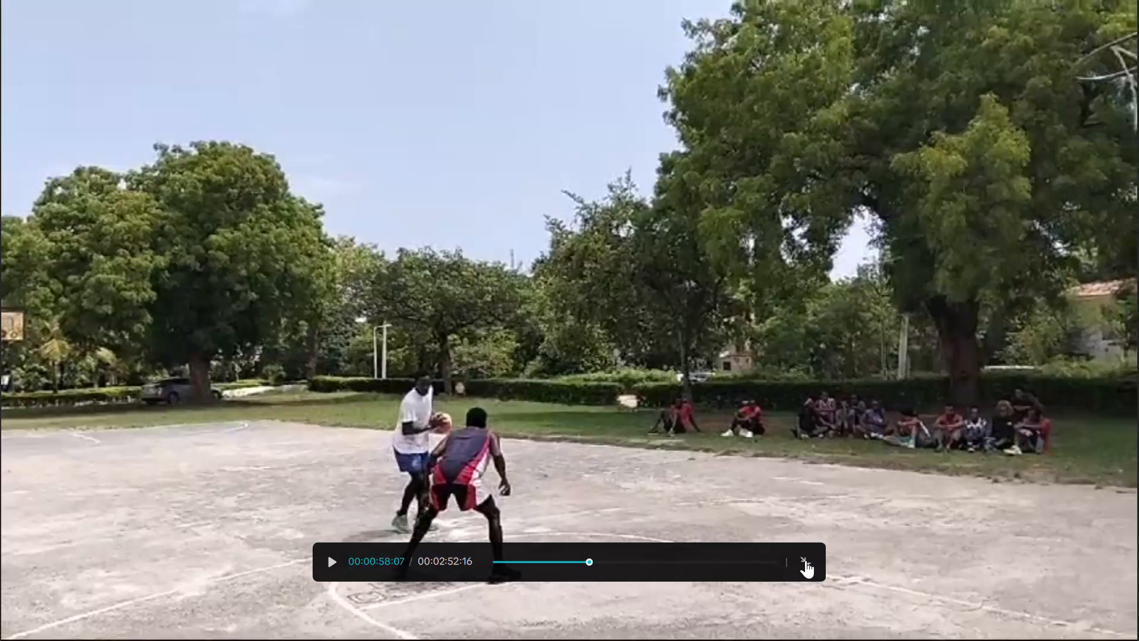
Rewind the full-screen preview of Timeline 01 to about 00:00:52, replay that passage, and leave full screen.
key(Left)
key(Left)
key(Left)
key(Left)
key(Left)
key(Left)
key(Left)
key(Left)
key(Left)
key(Left)
key(Left)
key(Left)
key(Left)
key(Left)
key(Left)
key(Left)
key(Left)
key(Left)
key(Left)
key(Left)
key(Left)
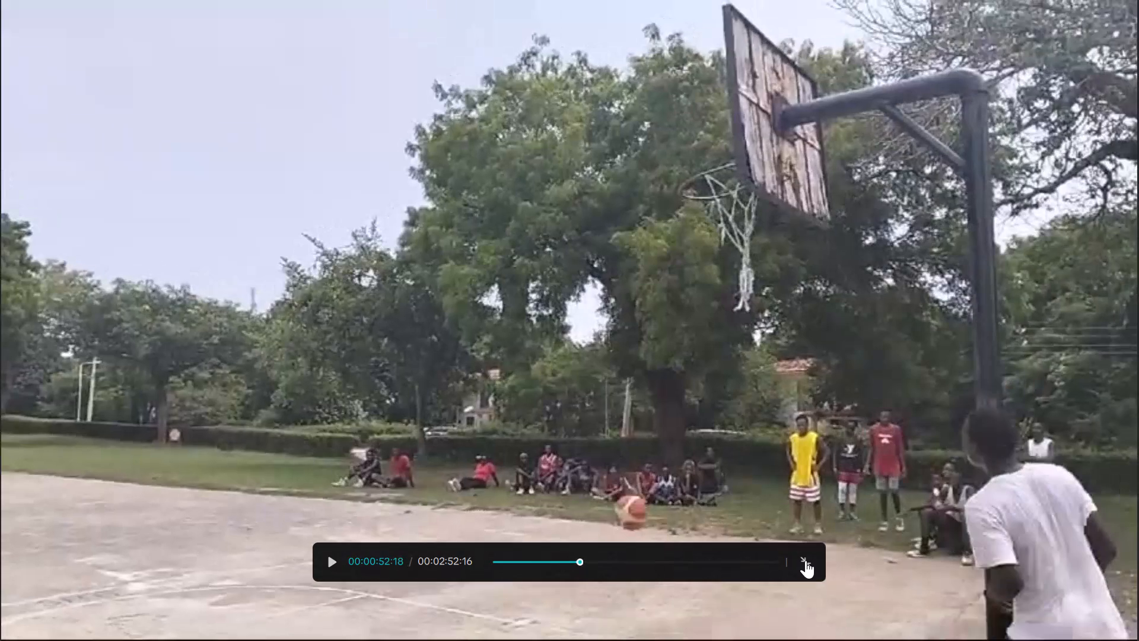
key(space)
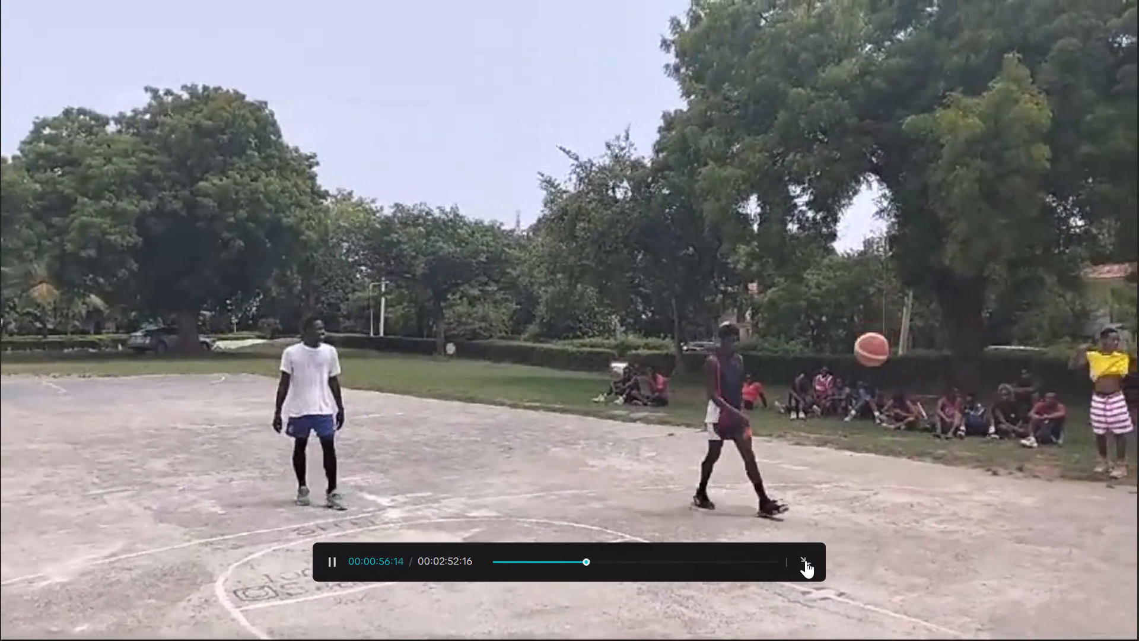
key(space)
click(803, 566)
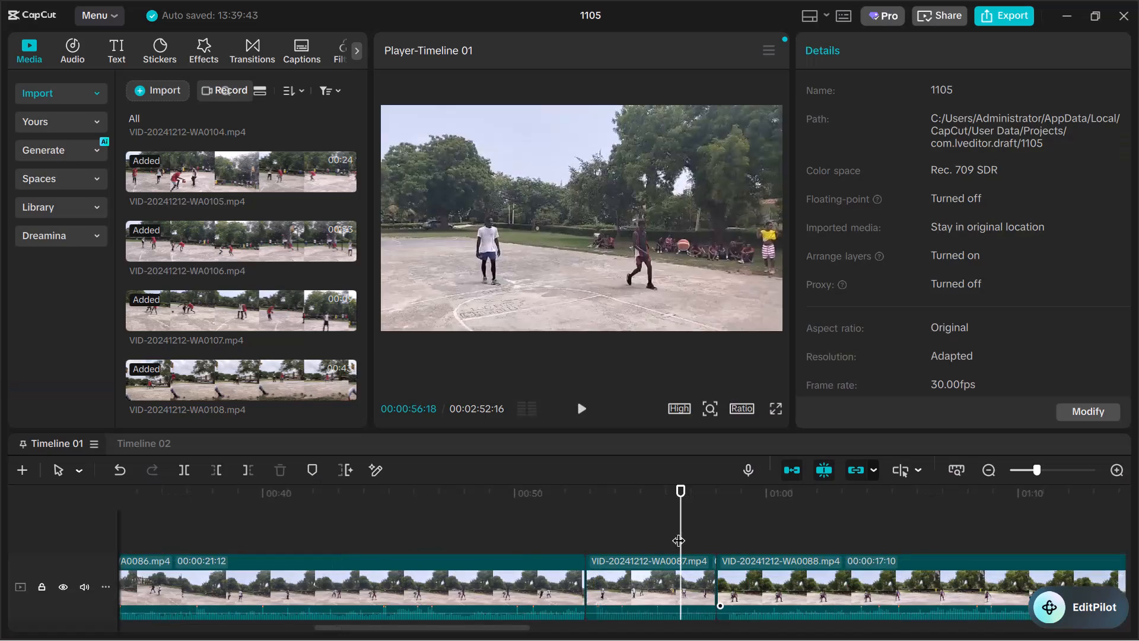
Step back to the start of clip VID-20241212-WA0087 in Timeline 01 and play it with pauses, continuing into the following clip.
key(Left)
key(Left)
key(Left)
key(Left)
key(Left)
key(Left)
key(Left)
key(Left)
key(Left)
key(Left)
key(Left)
key(Left)
key(Left)
key(Left)
key(Left)
key(Left)
key(Left)
key(Left)
key(Left)
key(Left)
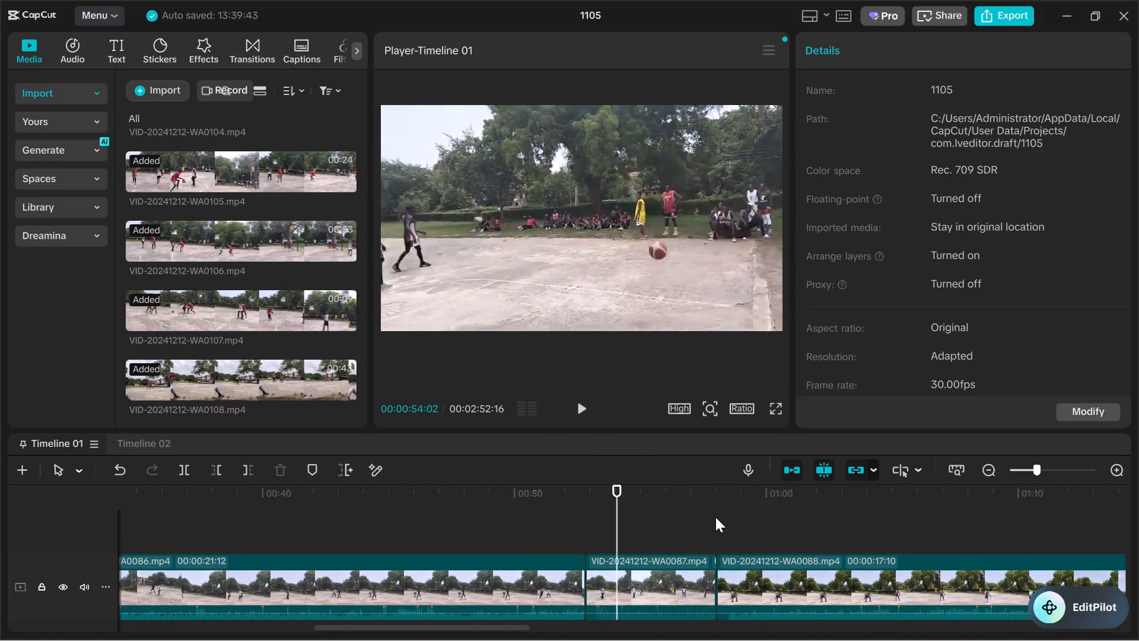
key(Left)
key(Left)
key(Left)
key(Left)
key(Left)
key(Left)
key(Left)
key(Left)
key(Left)
key(Left)
key(Left)
key(Left)
key(Left)
key(Left)
key(Left)
key(Left)
key(Left)
key(Left)
key(Left)
key(Left)
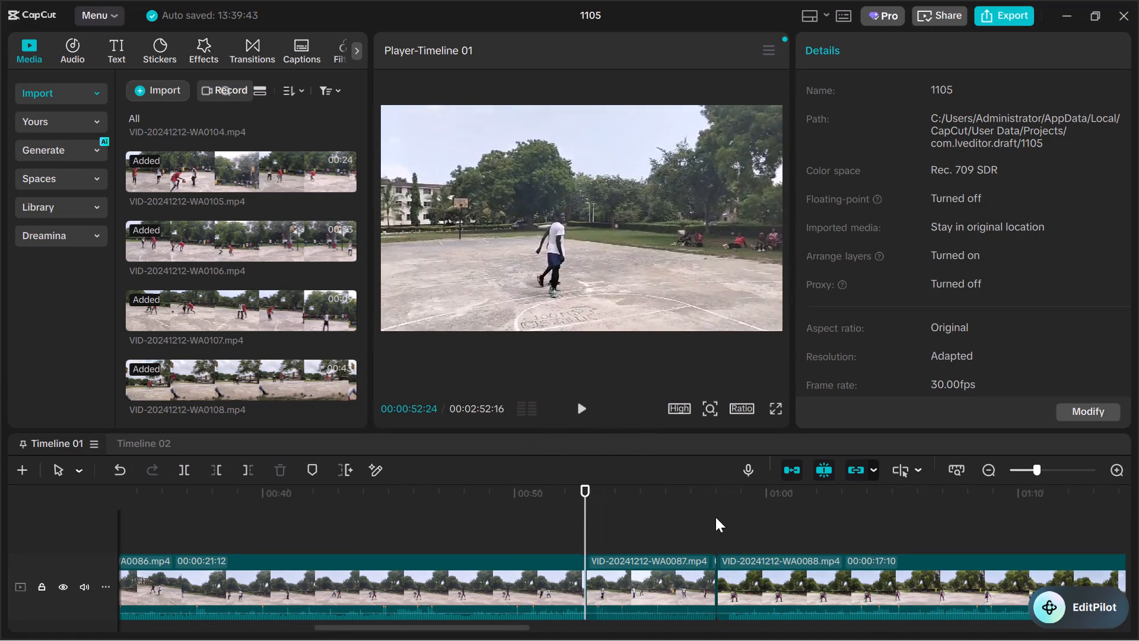
key(space)
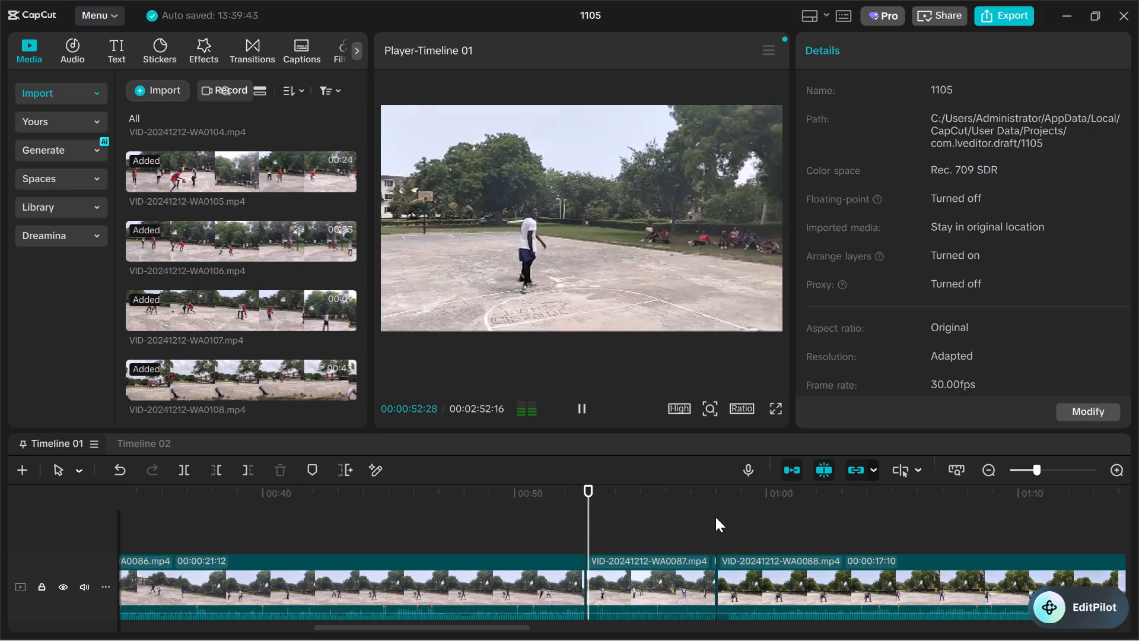
key(space)
key(space)
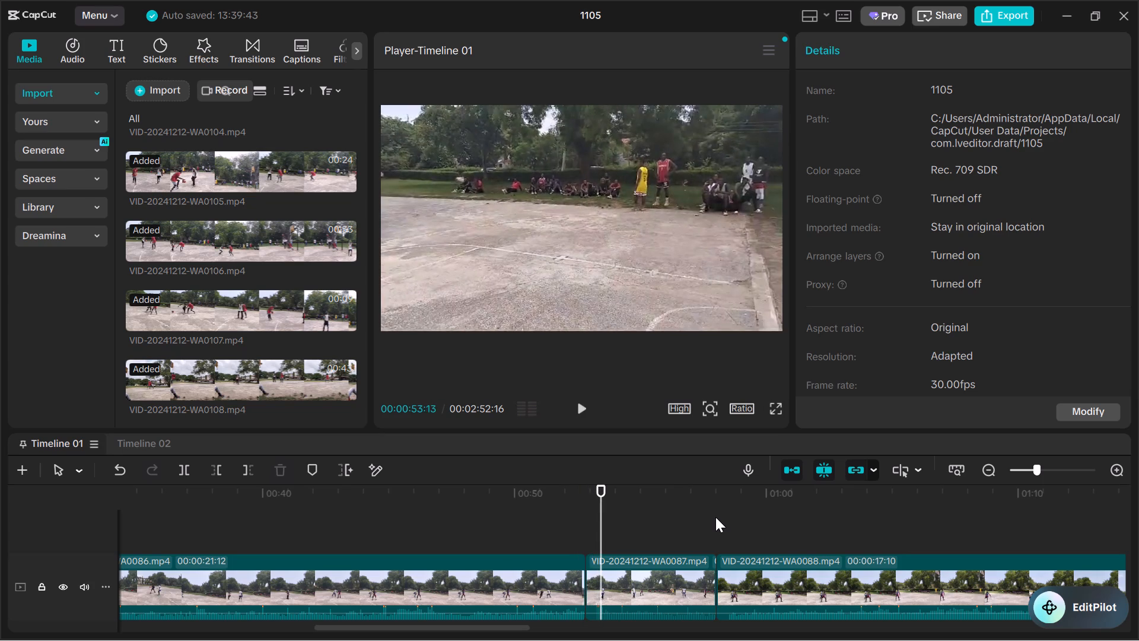
key(space)
key(space)
key(space)
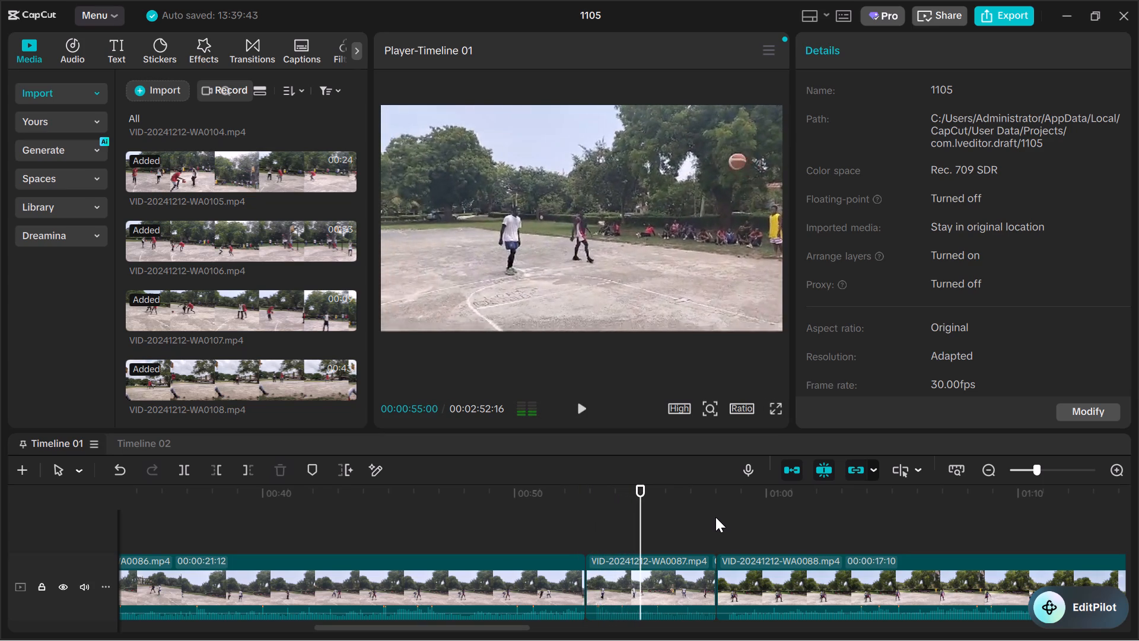
key(space)
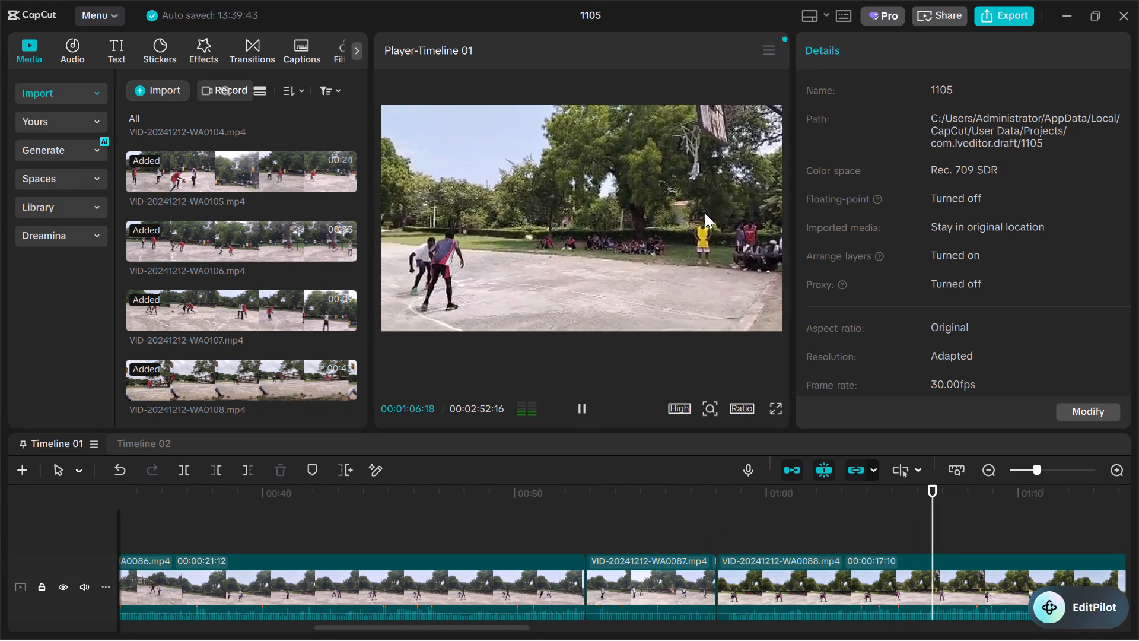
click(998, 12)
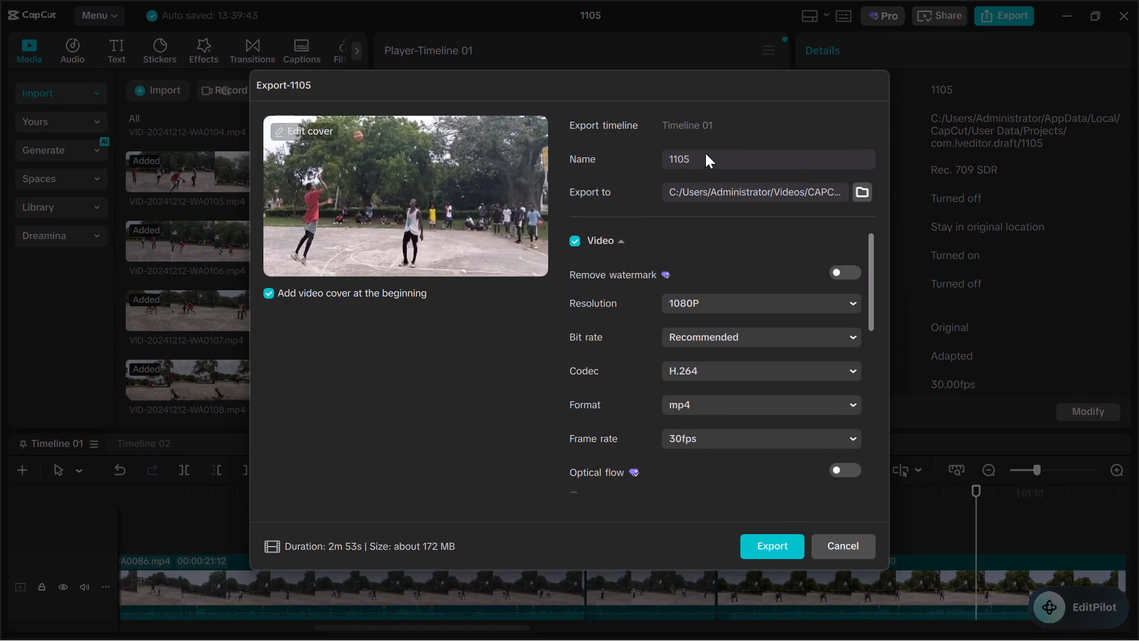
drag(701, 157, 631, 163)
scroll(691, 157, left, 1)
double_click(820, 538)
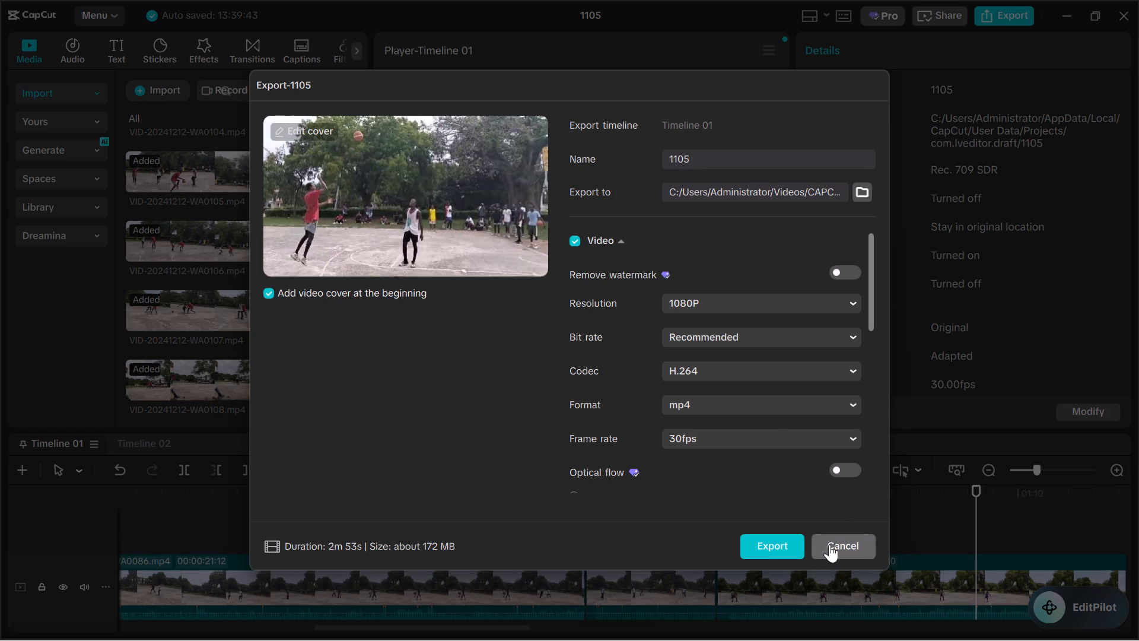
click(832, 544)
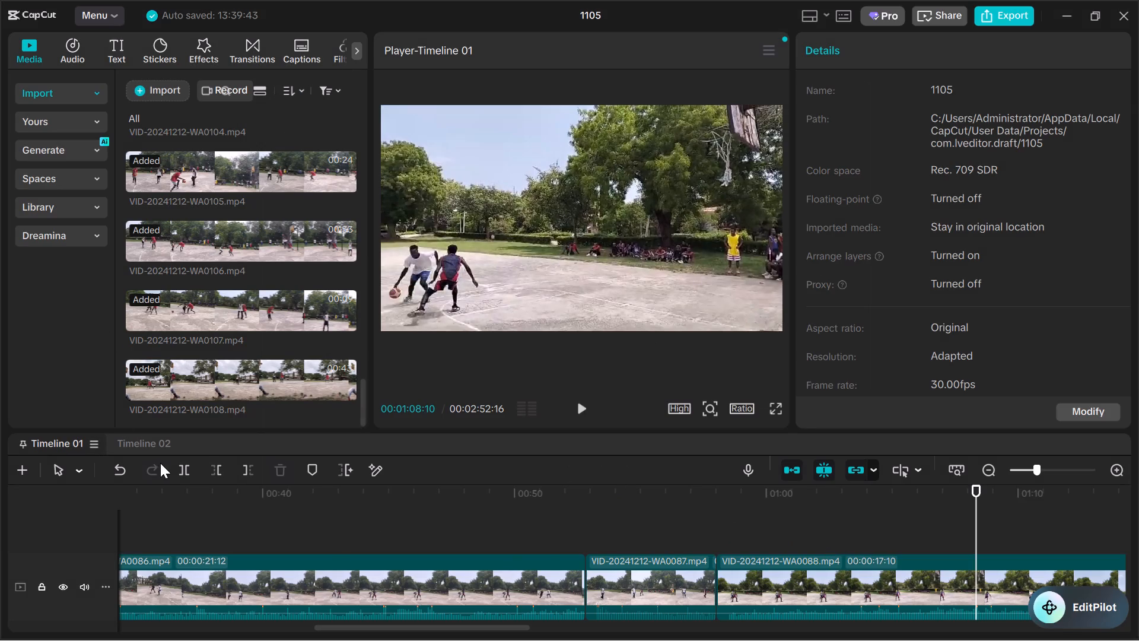
Switch to Timeline 02 and check its export settings and cover, closing them without exporting.
click(155, 445)
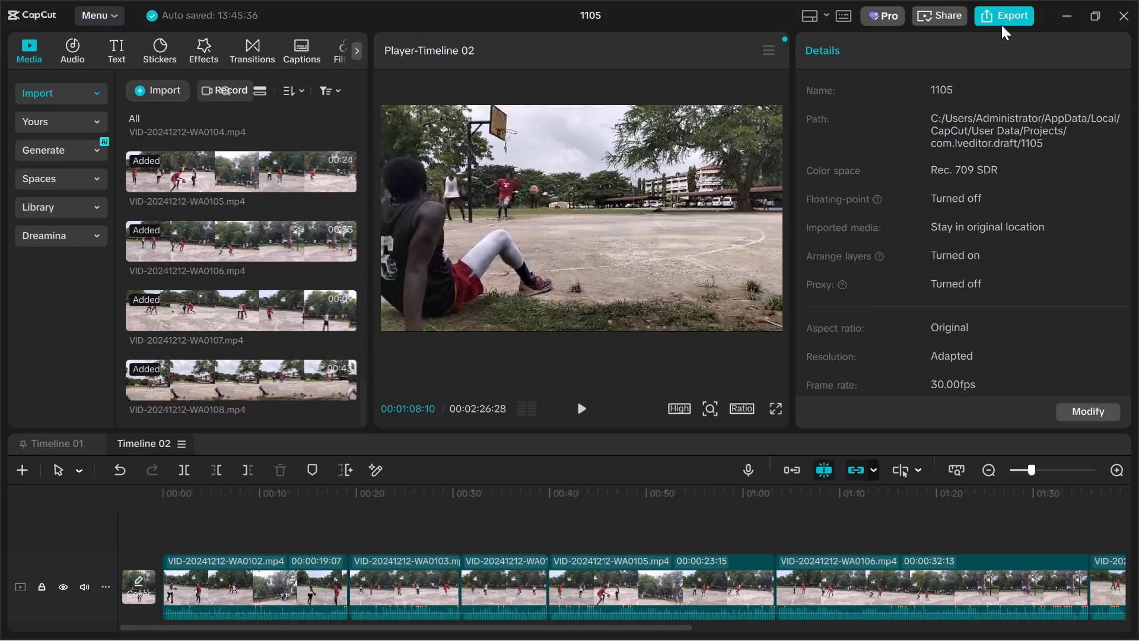
double_click(1000, 25)
click(1000, 7)
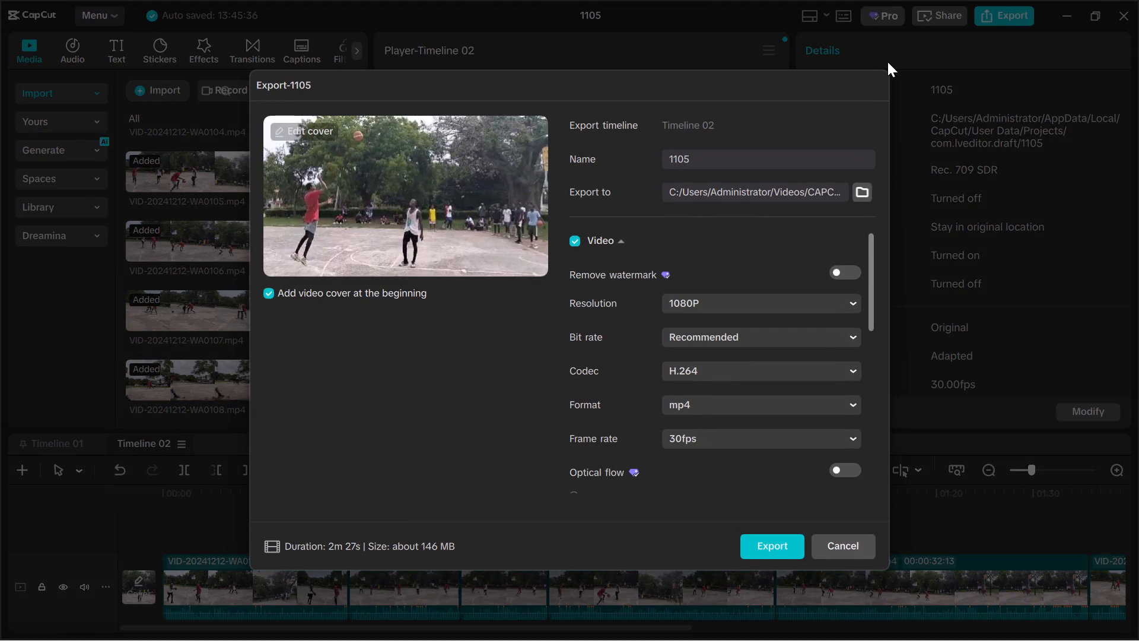
click(857, 542)
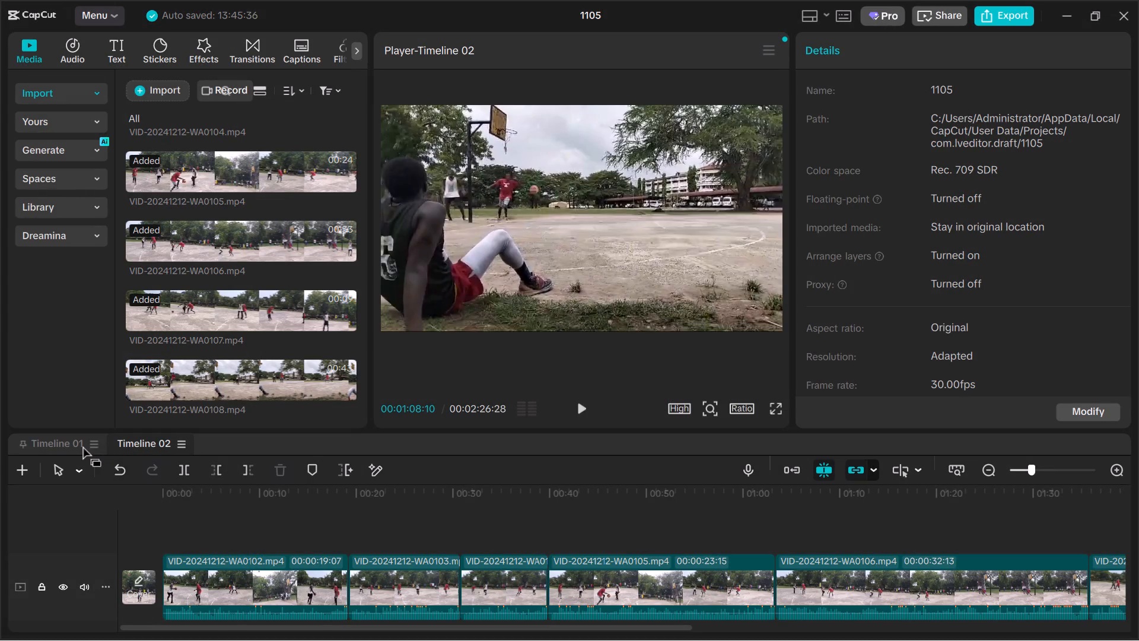
Open Timeline 02's cover in the cover design editor and exit without saving.
click(136, 596)
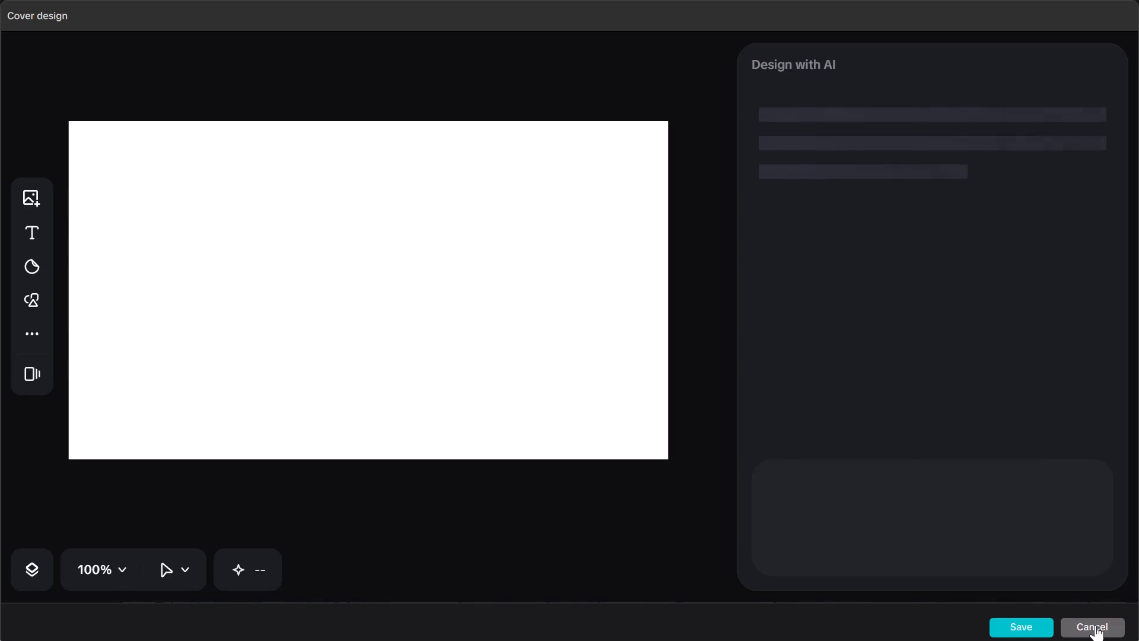
double_click(1095, 625)
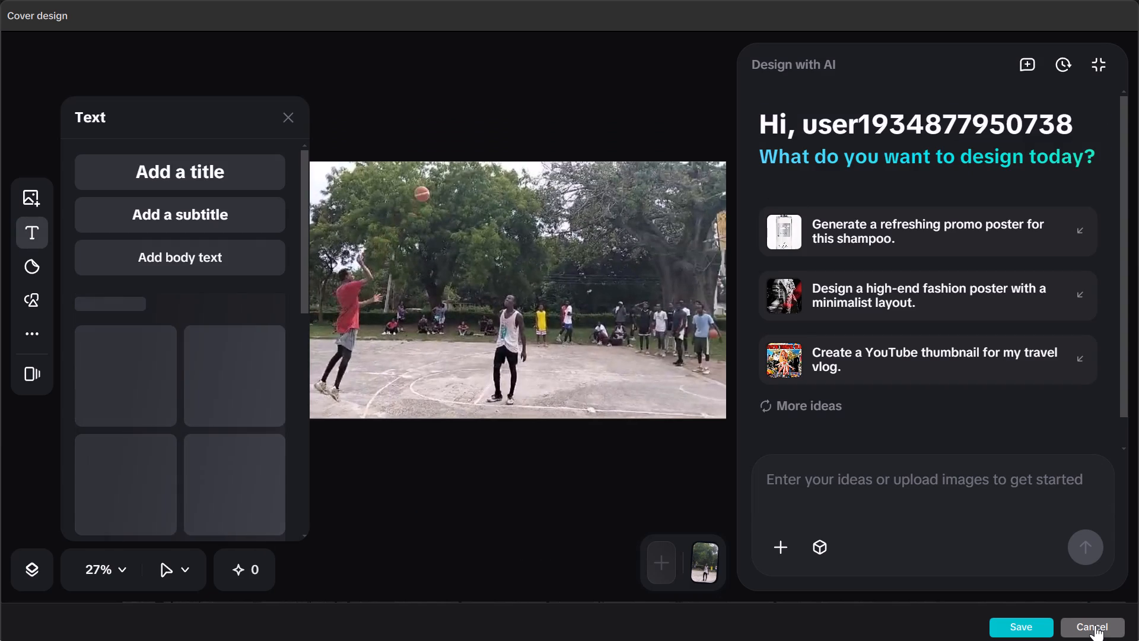
click(1099, 626)
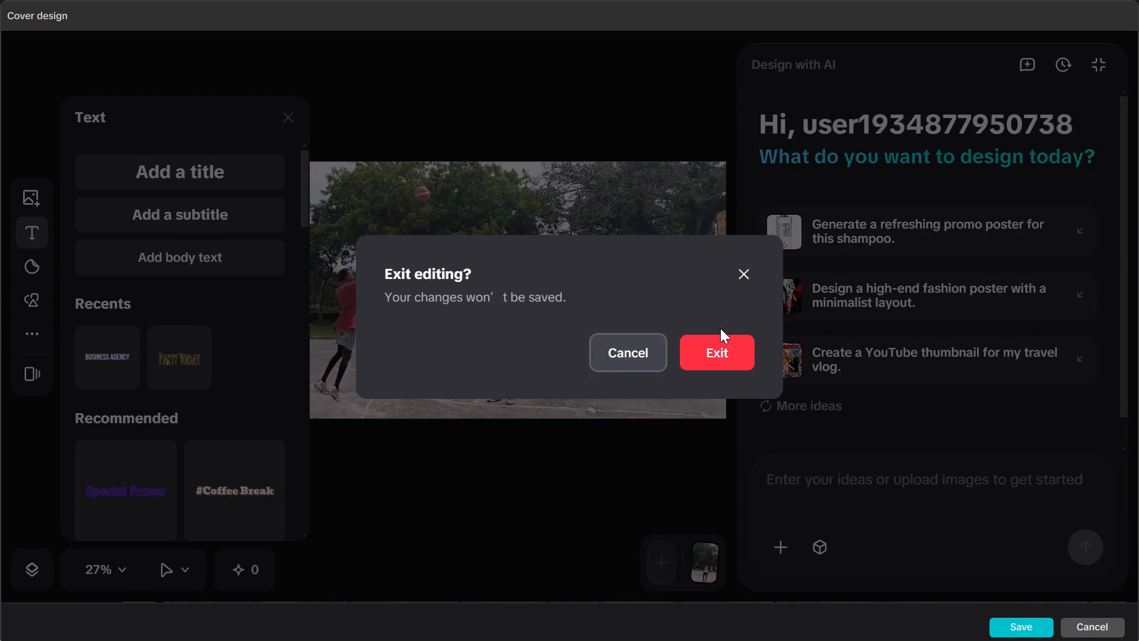
click(730, 347)
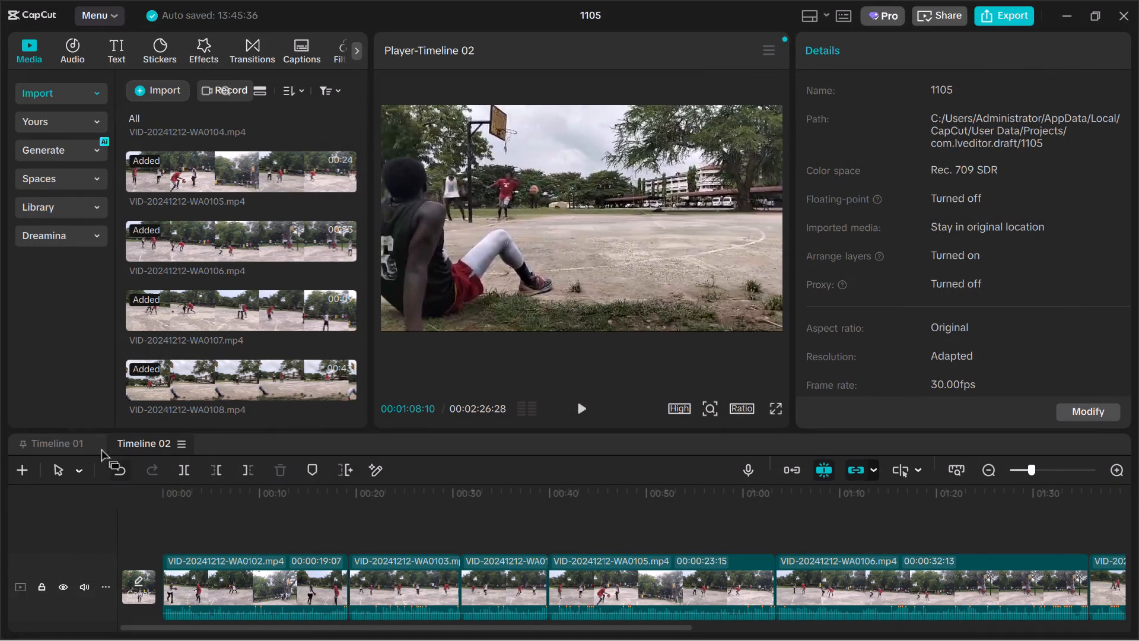
Switch back to Timeline 01 and open its cover, located before the first clip, in the cover design editor.
click(69, 437)
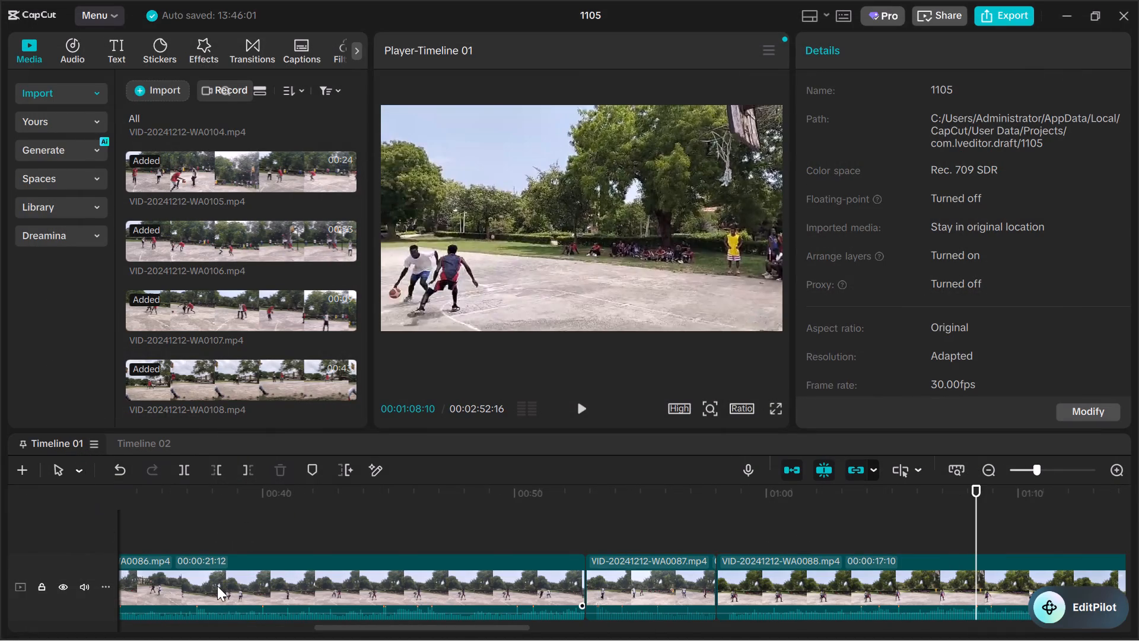
scroll(217, 586, right, 12)
click(144, 591)
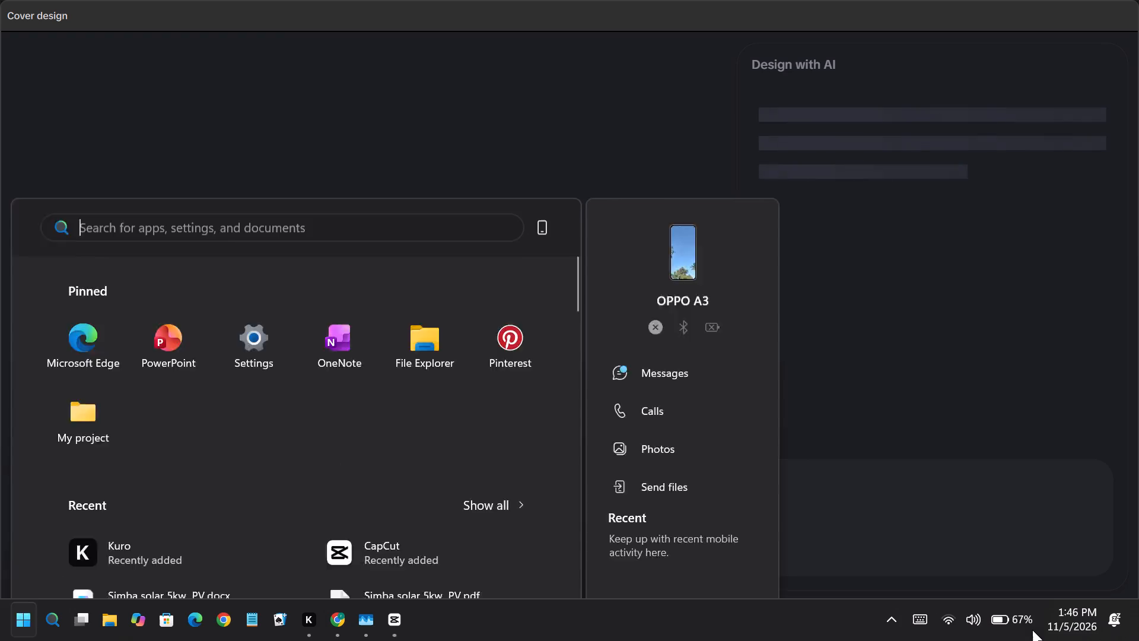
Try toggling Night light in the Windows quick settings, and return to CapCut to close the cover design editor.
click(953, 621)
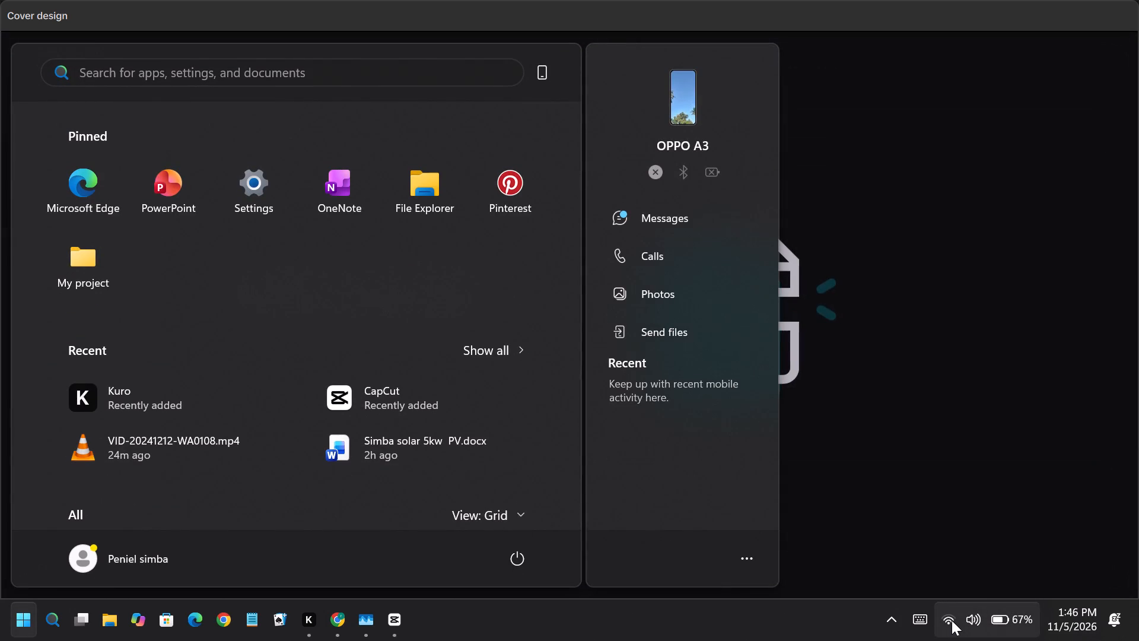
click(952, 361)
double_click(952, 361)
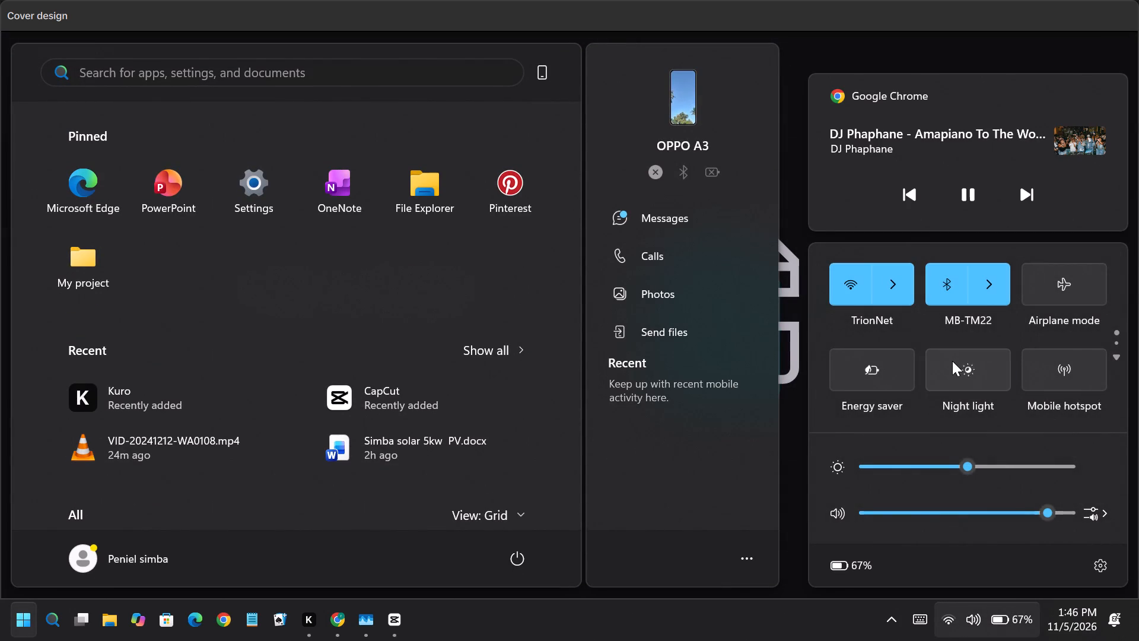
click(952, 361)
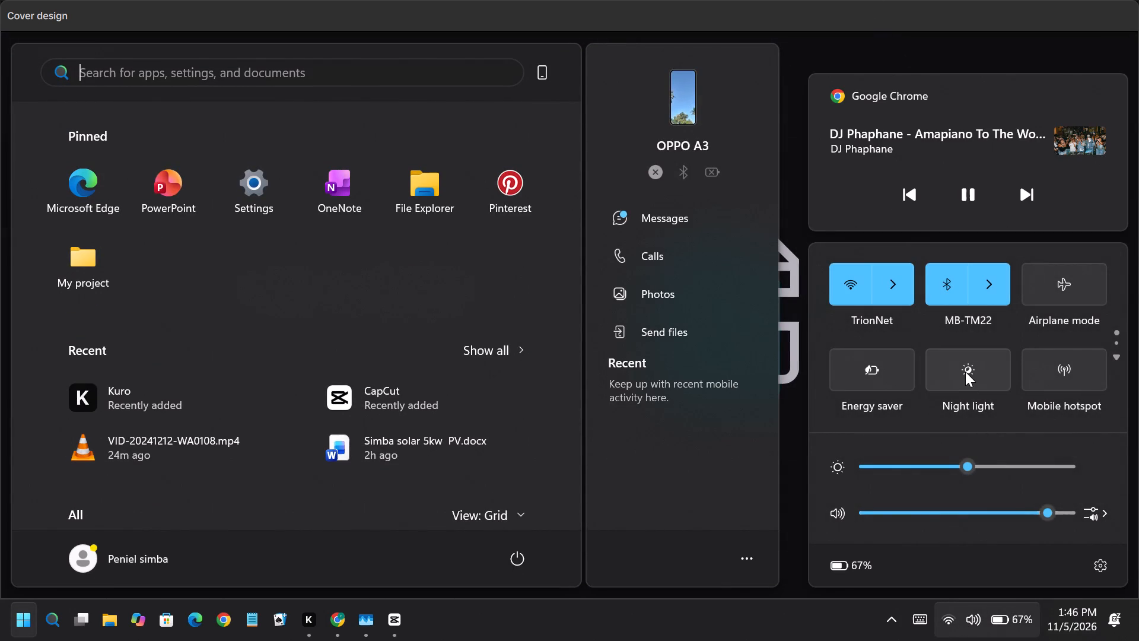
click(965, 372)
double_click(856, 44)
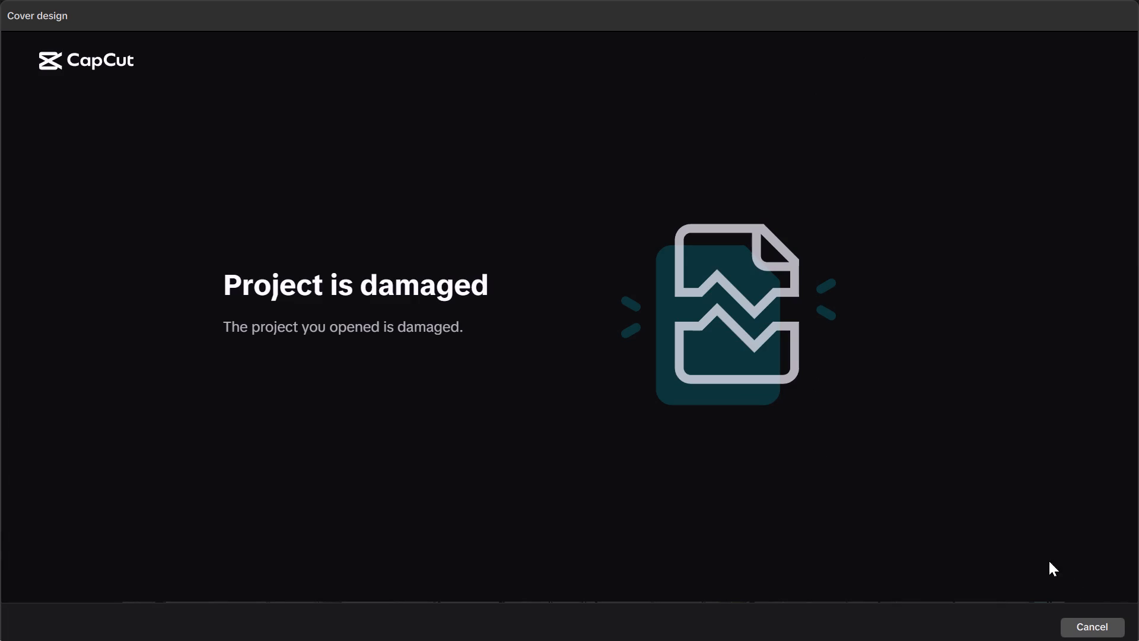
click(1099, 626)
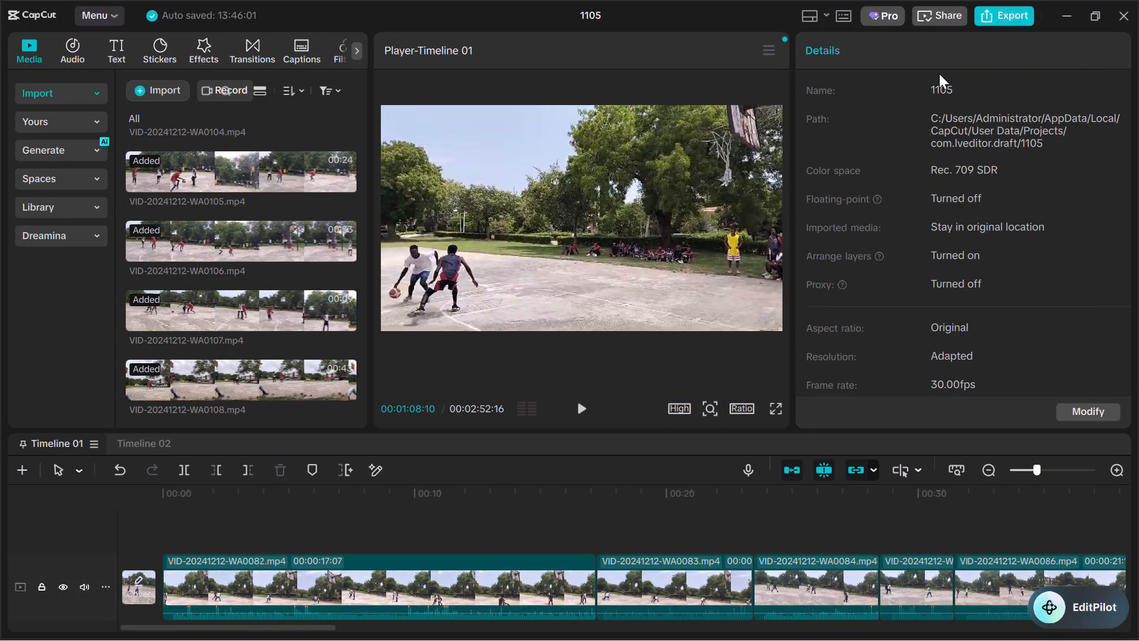
click(994, 14)
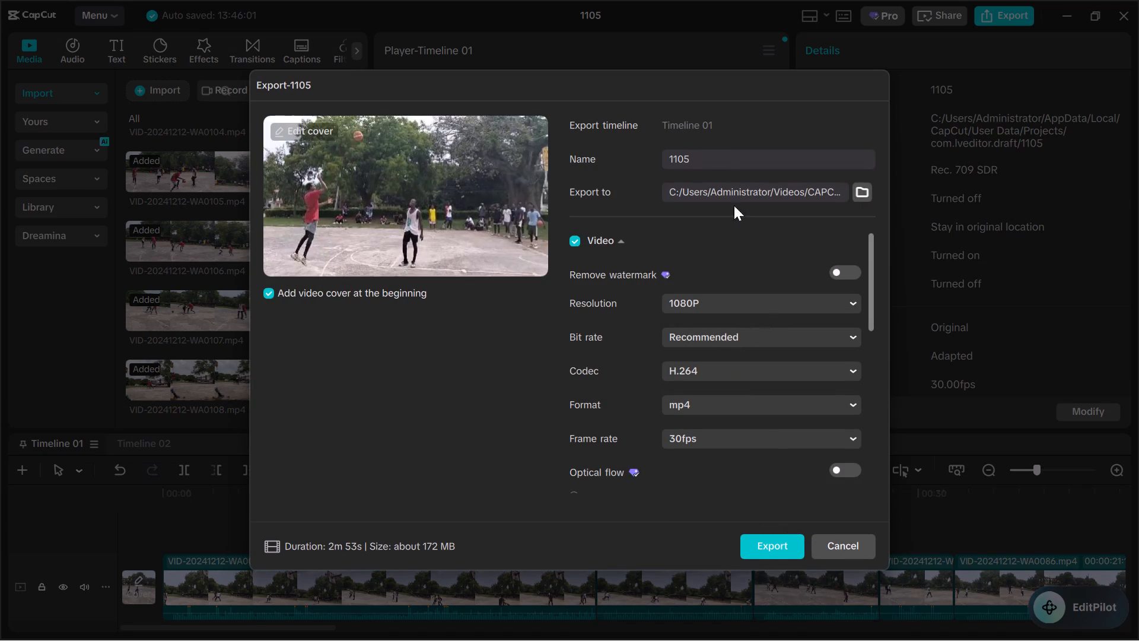
drag(702, 158, 637, 158)
key(BackSpace)
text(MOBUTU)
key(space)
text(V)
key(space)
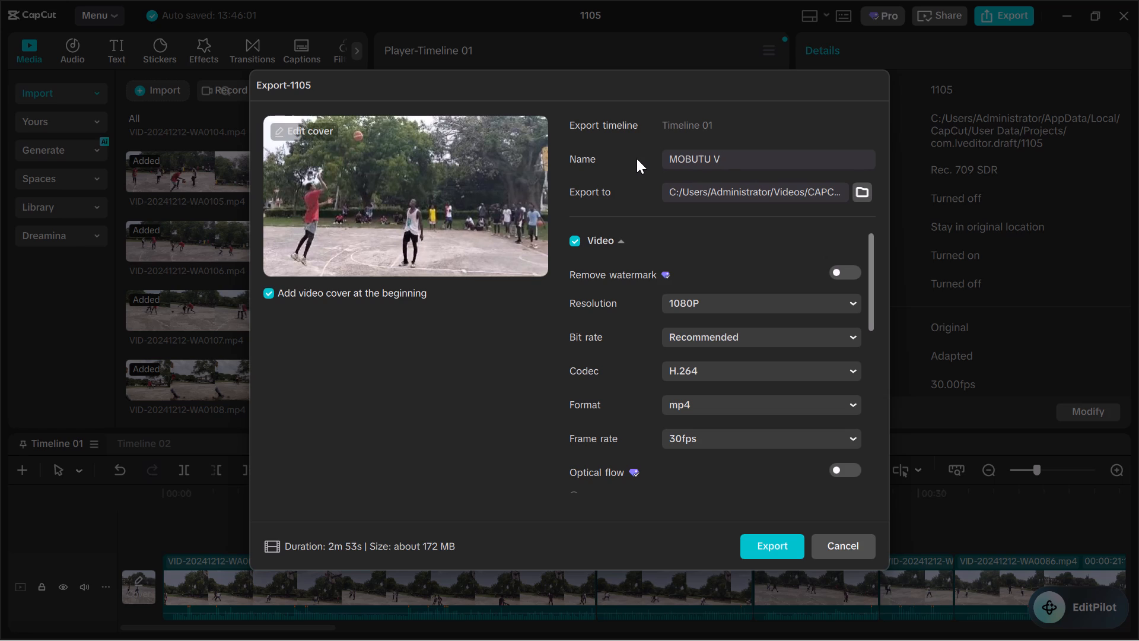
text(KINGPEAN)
click(802, 539)
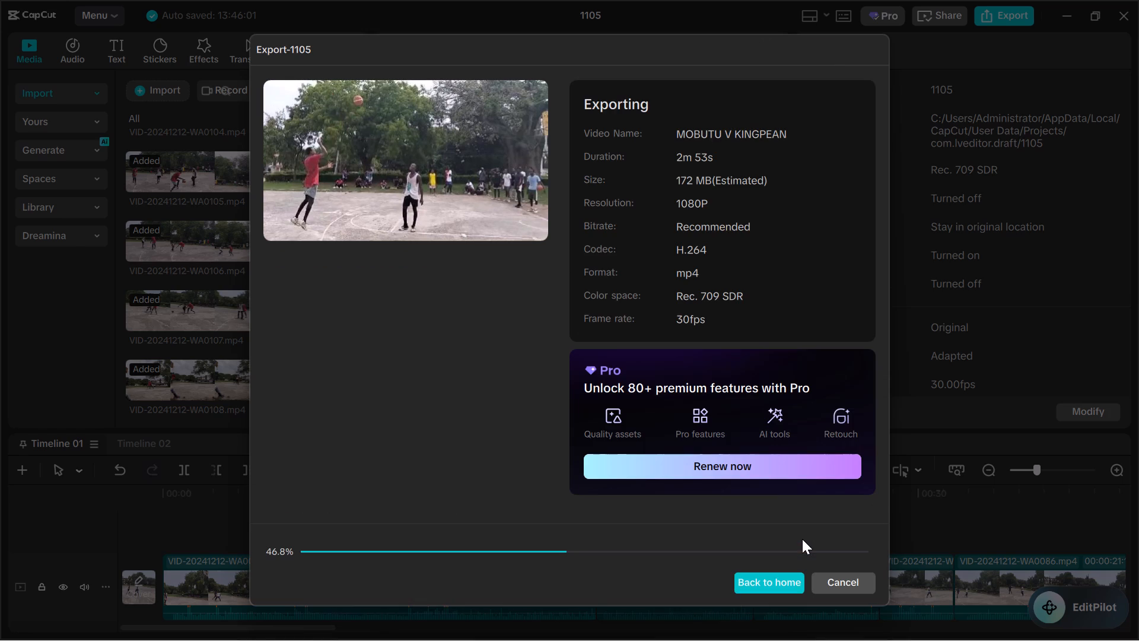
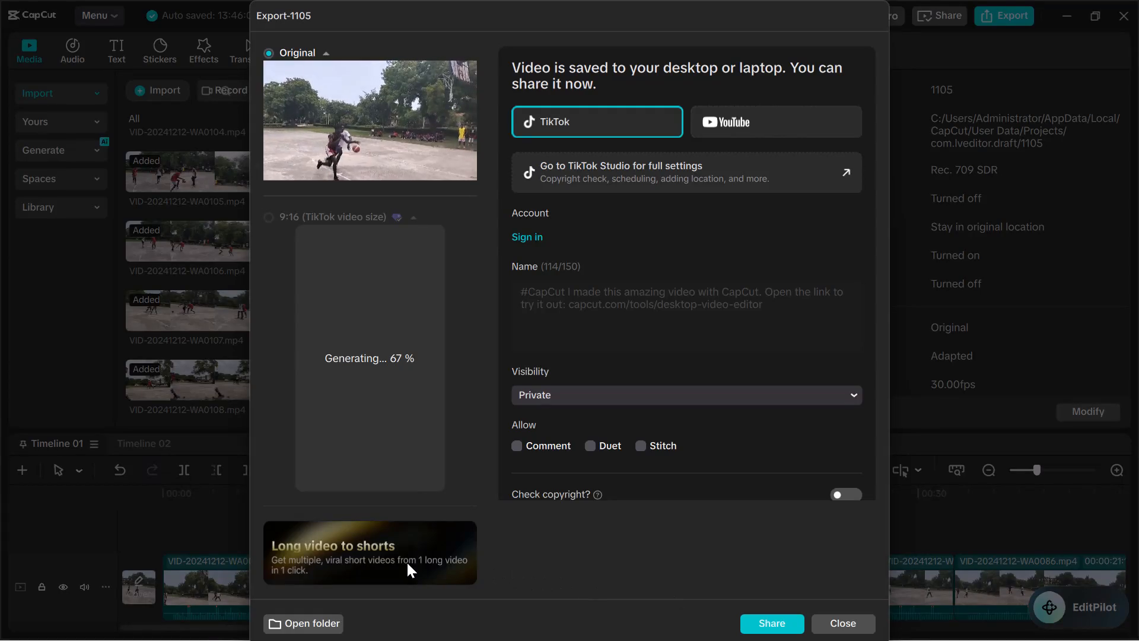
Start converting the exported MOBUTU V KINGPEAN.mp4 with Long video to shorts, accepting the disclaimer and keeping the Default caption template.
click(407, 563)
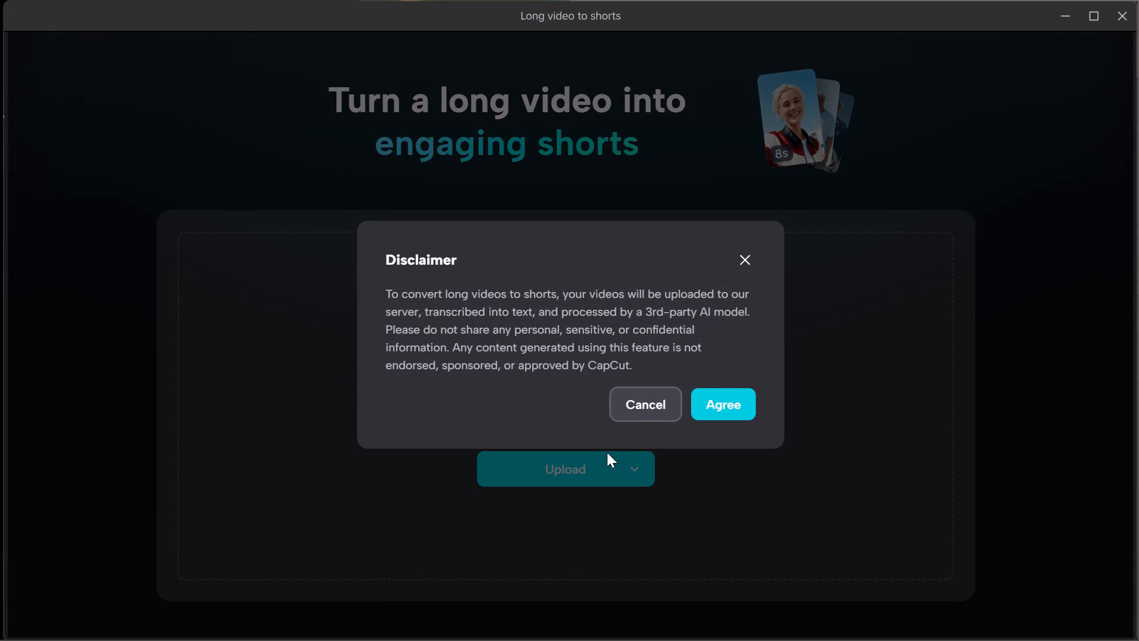
click(735, 405)
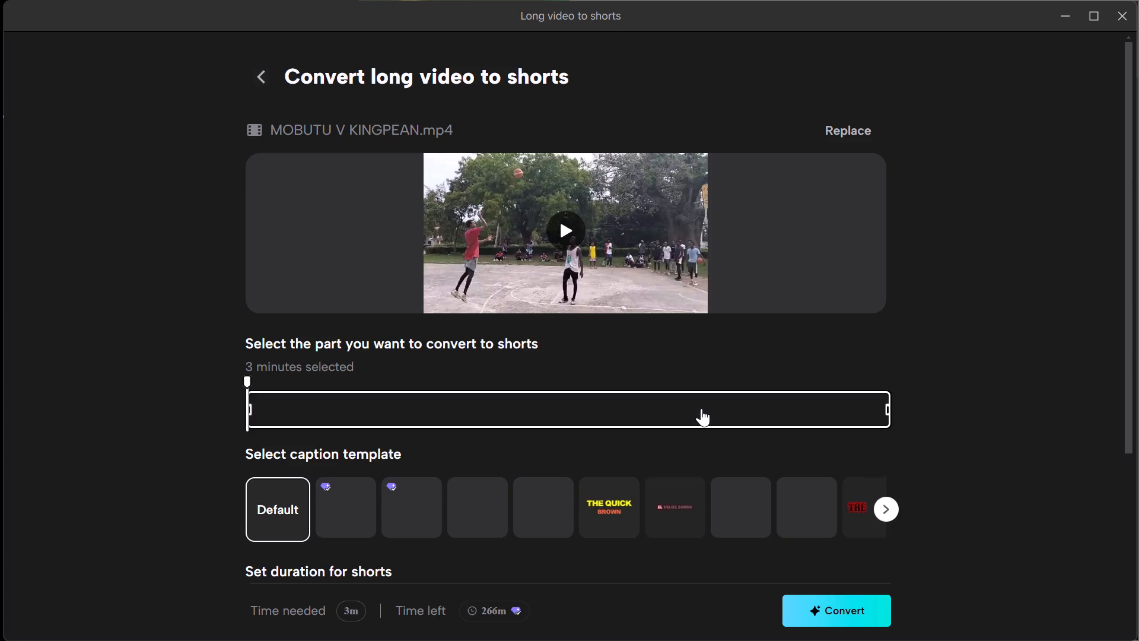
click(831, 607)
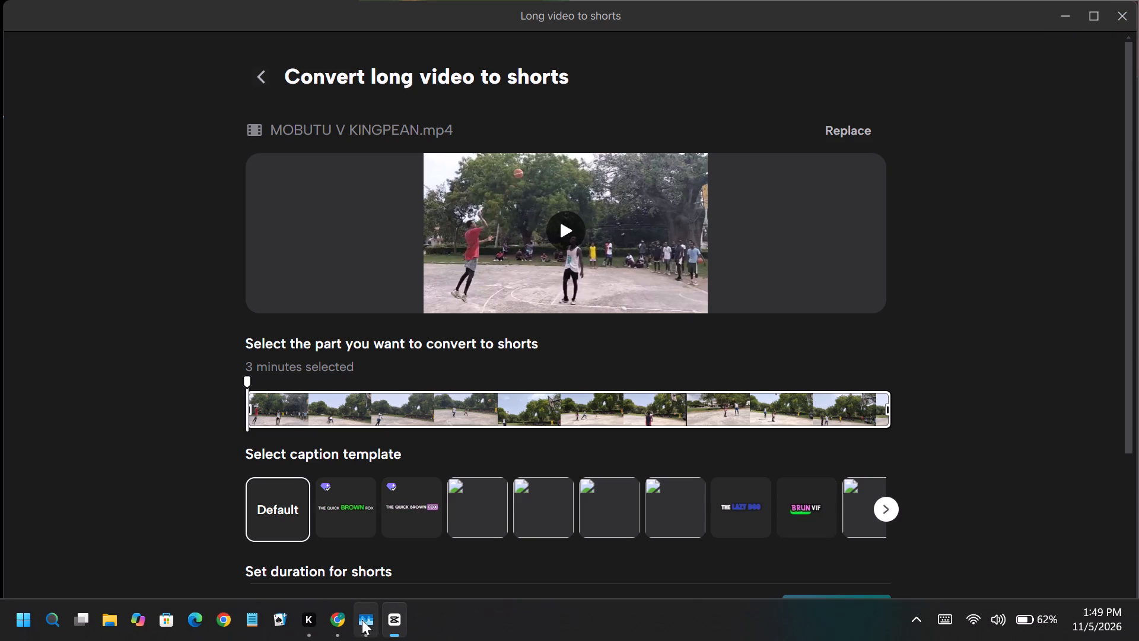
click(339, 621)
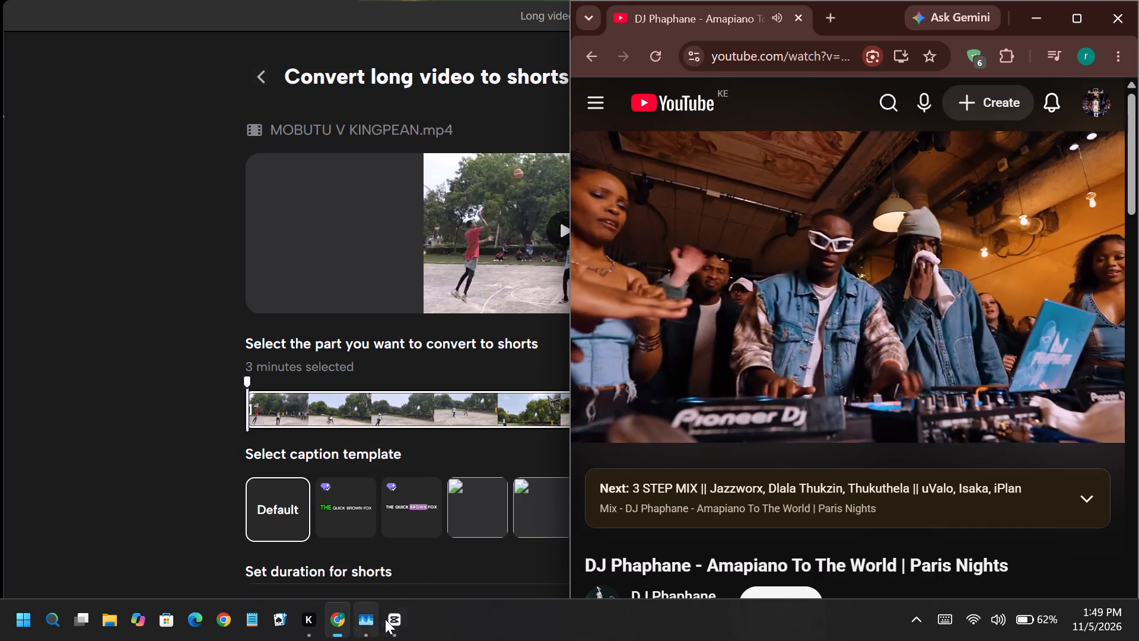
click(393, 619)
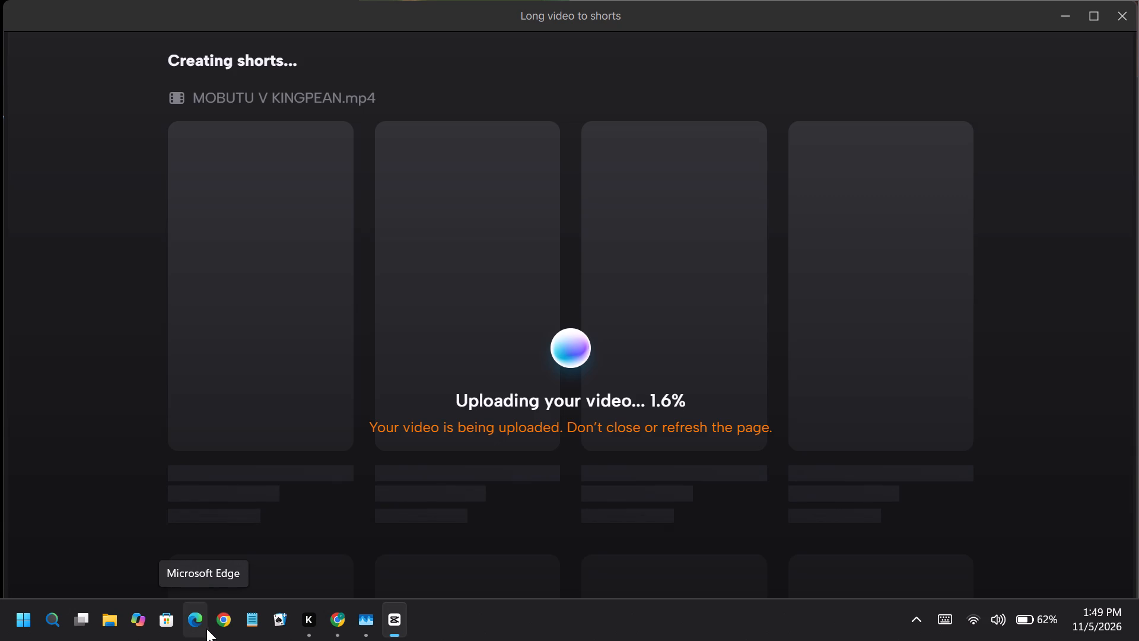
click(219, 627)
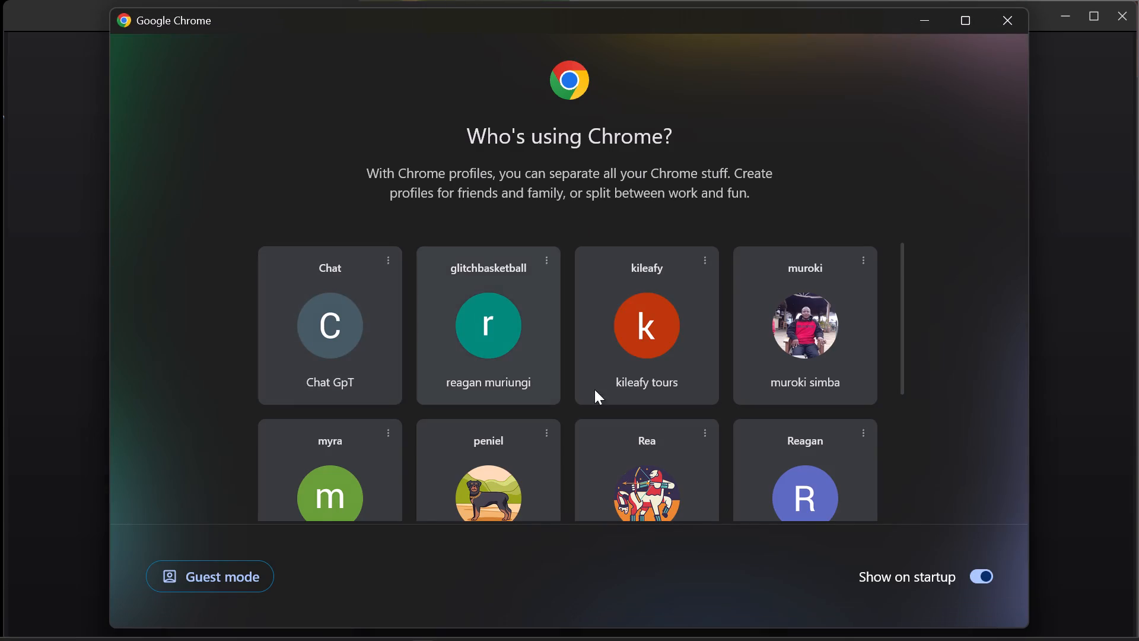
scroll(717, 421, down, 2)
scroll(717, 421, up, 2)
click(526, 328)
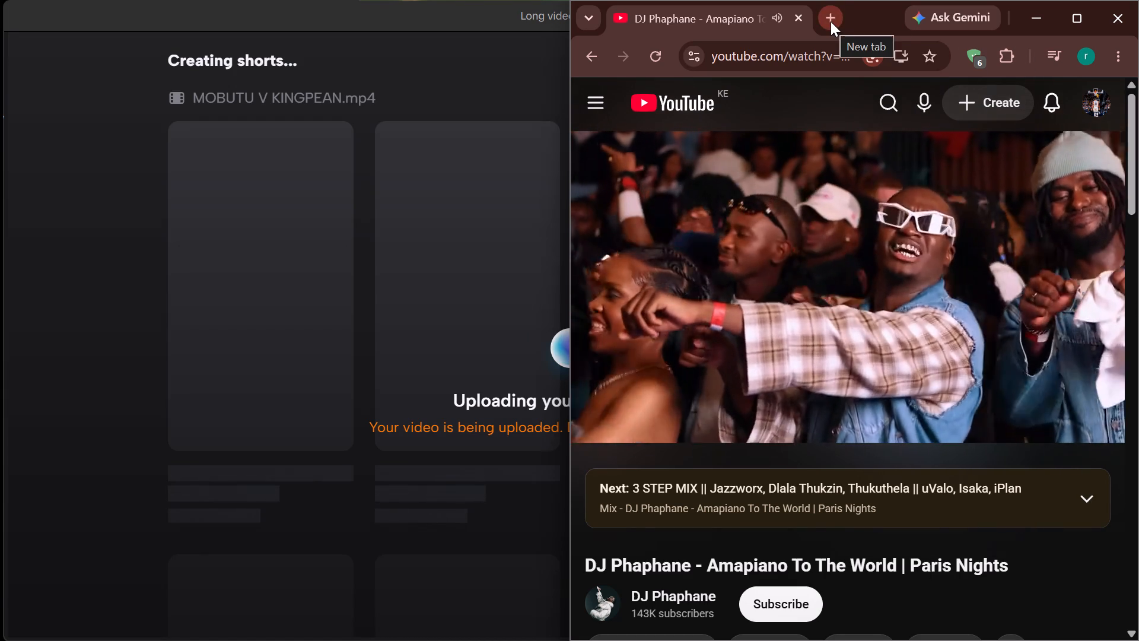
Open the GLITCH BASKETS channel on YouTube in a new tab and go to its video management in YouTube Studio.
click(831, 21)
text(YOU)
key(Return)
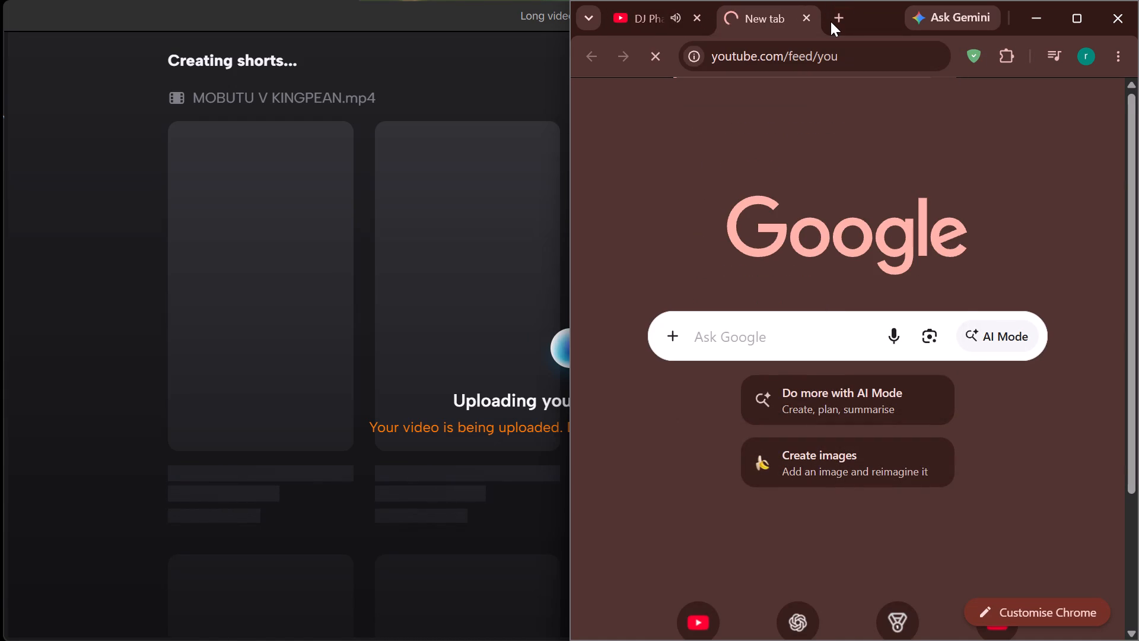
click(1096, 17)
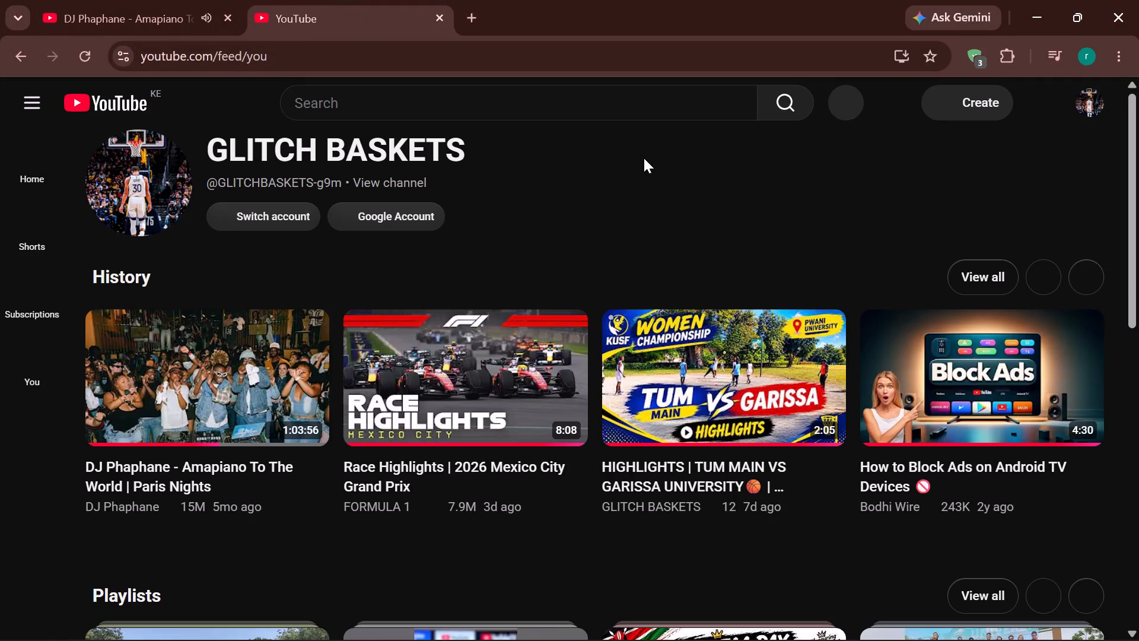
click(384, 180)
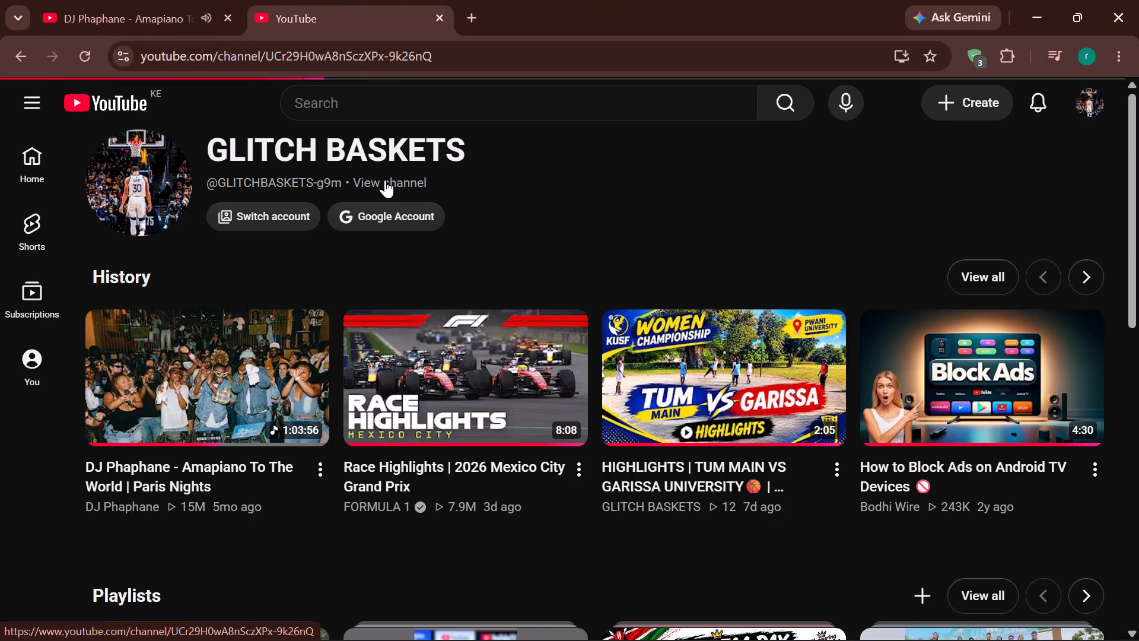
scroll(402, 344, down, 1)
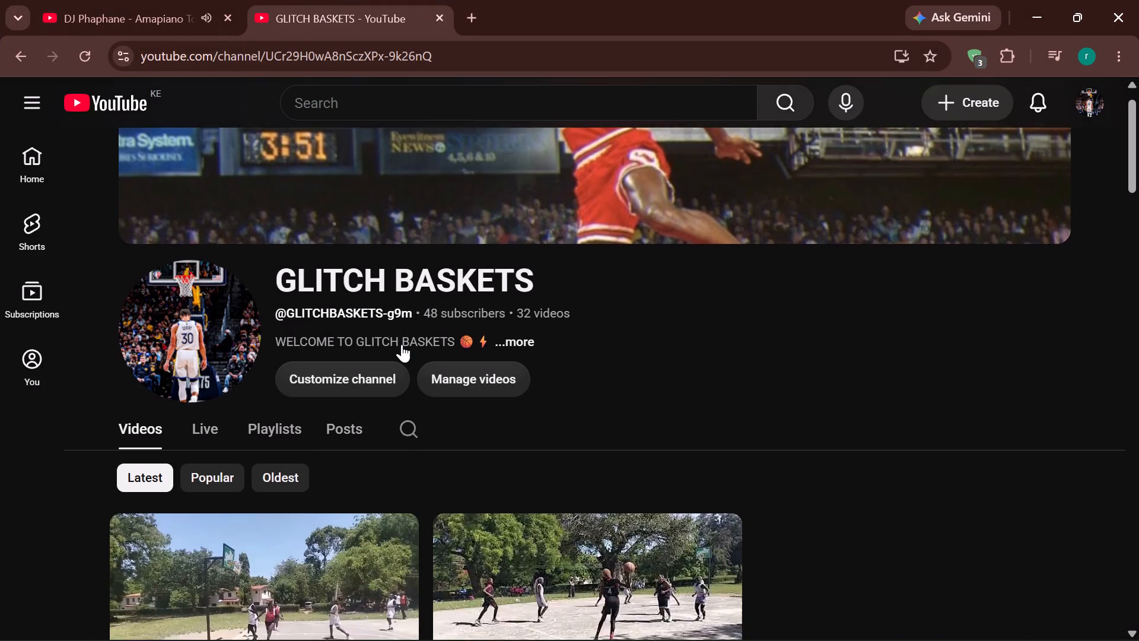
scroll(402, 344, down, 1)
click(475, 328)
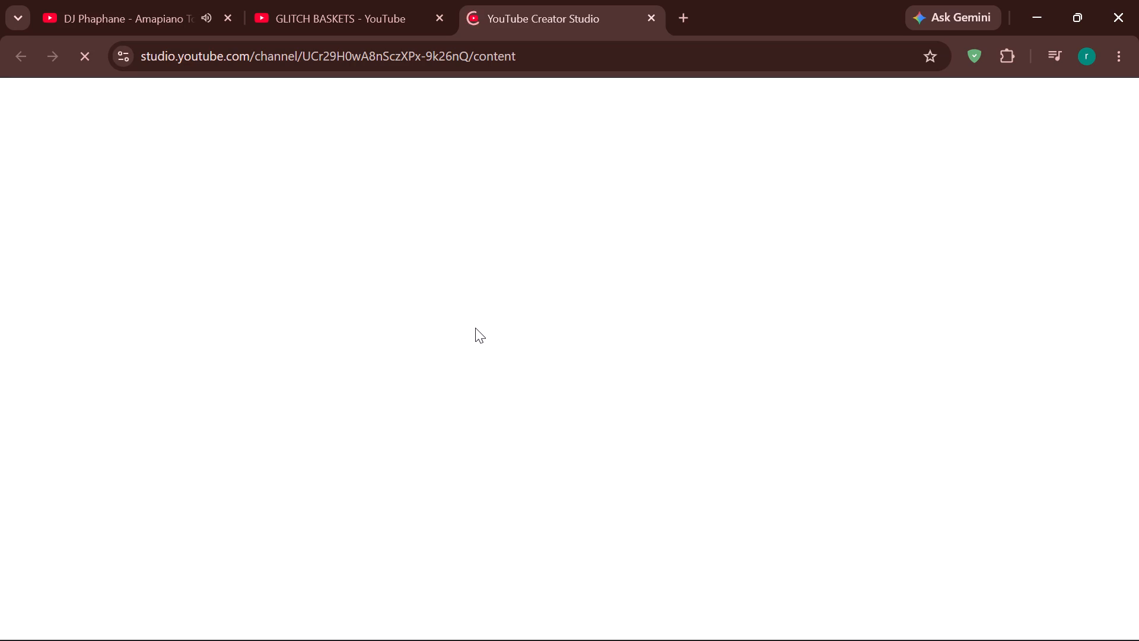
click(691, 13)
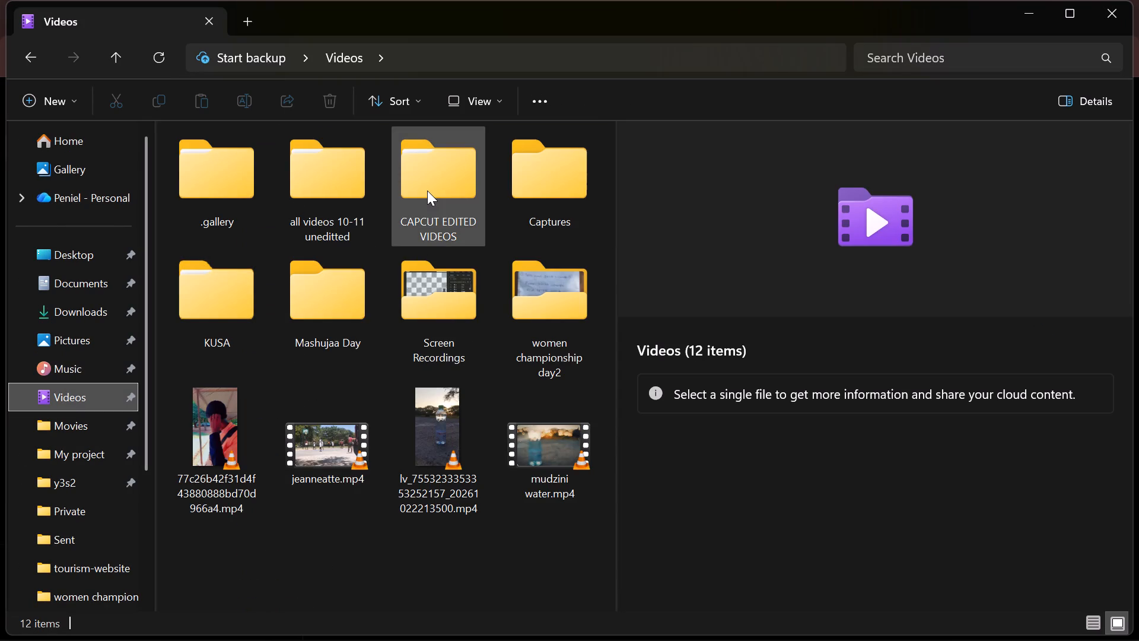
double_click(427, 191)
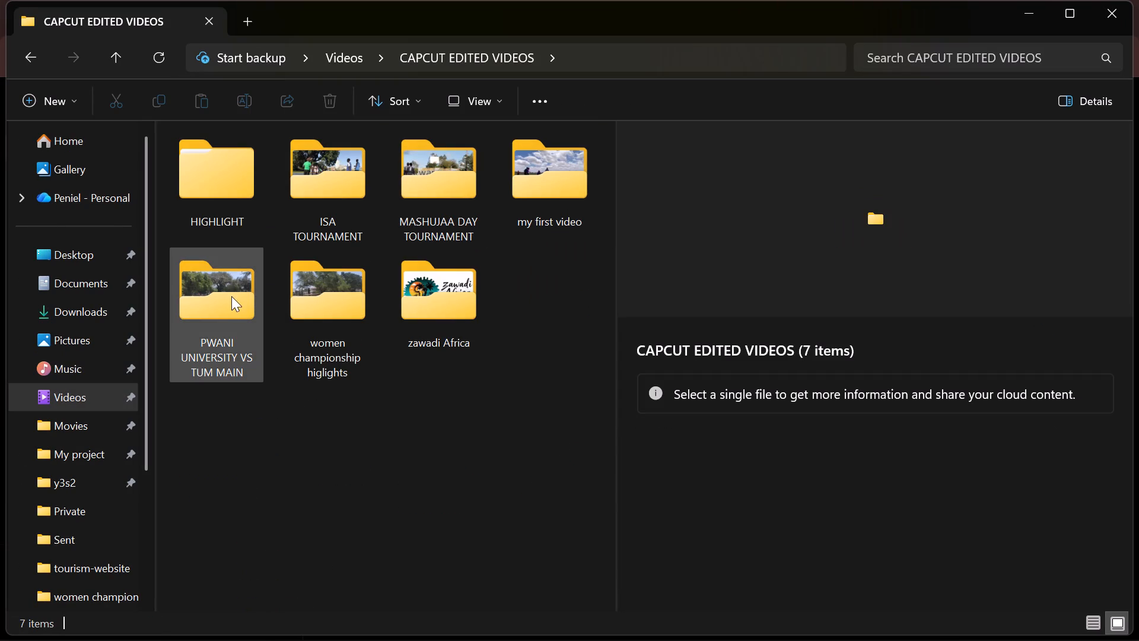
double_click(220, 180)
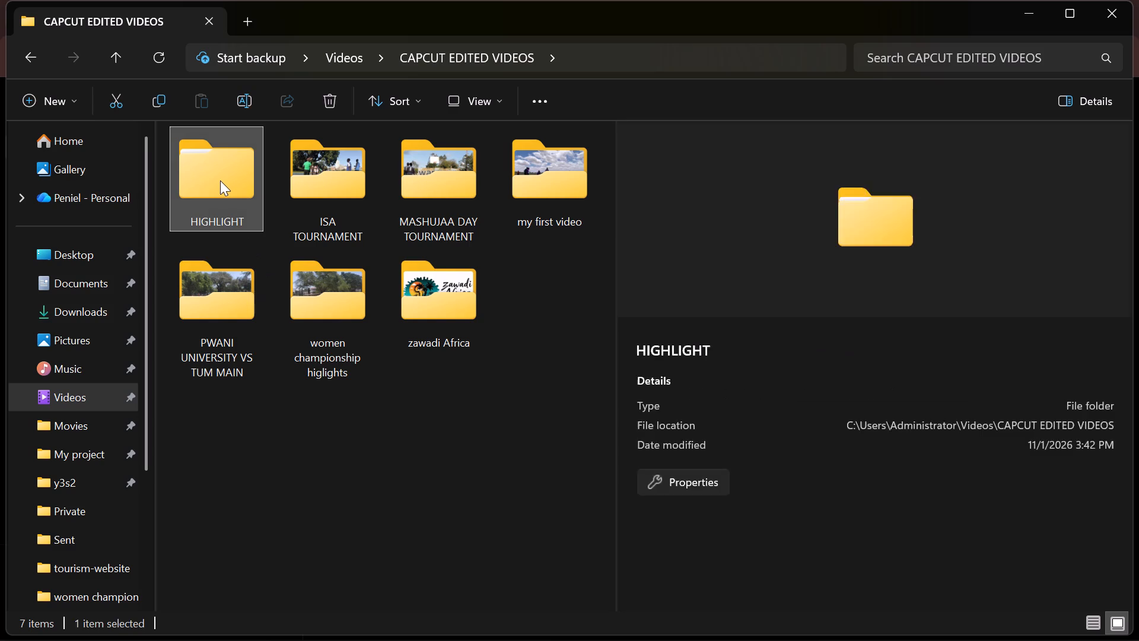
click(472, 58)
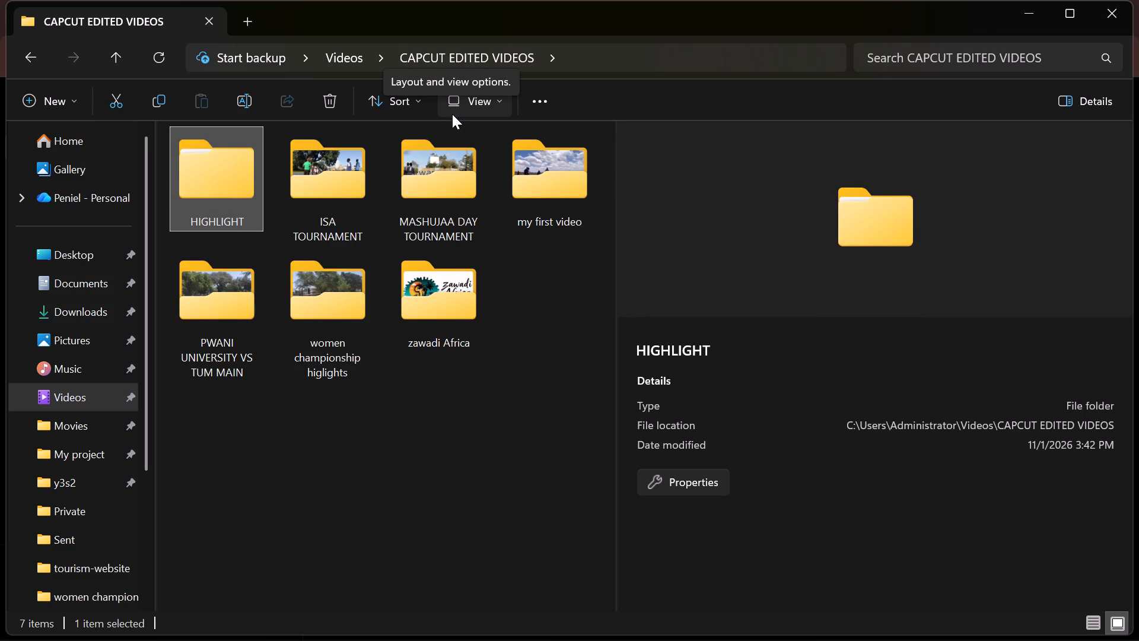
click(335, 62)
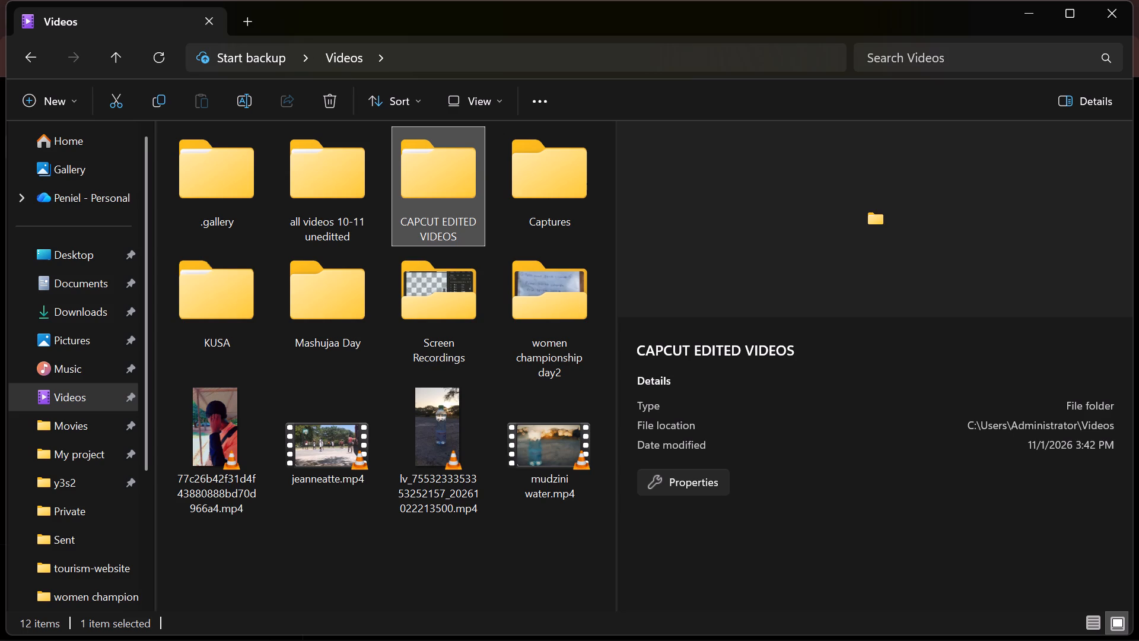
double_click(449, 174)
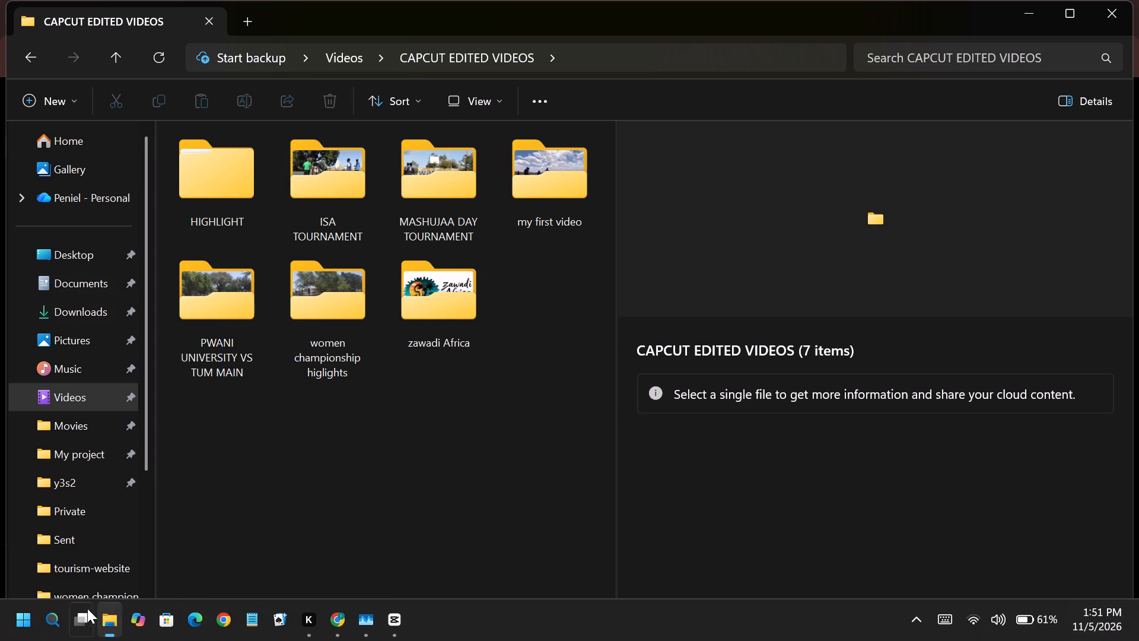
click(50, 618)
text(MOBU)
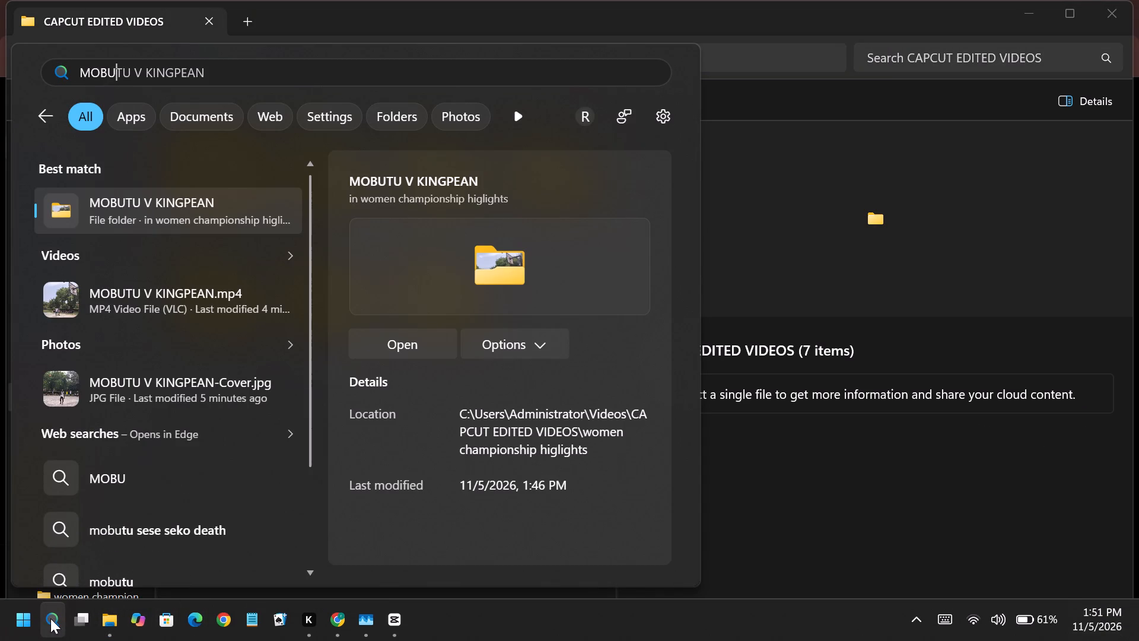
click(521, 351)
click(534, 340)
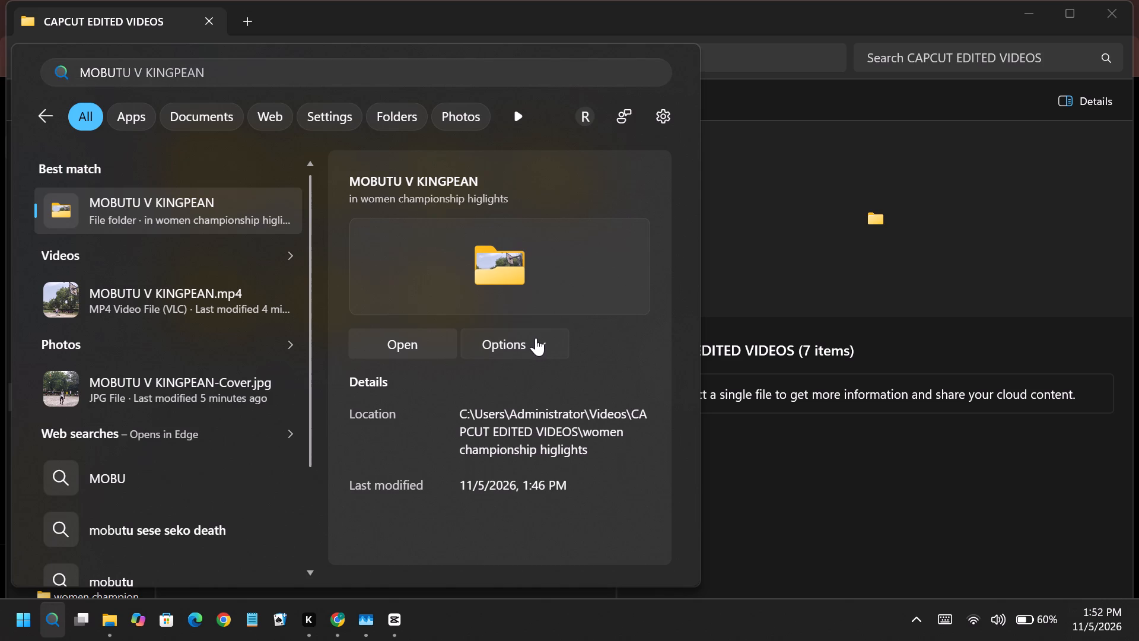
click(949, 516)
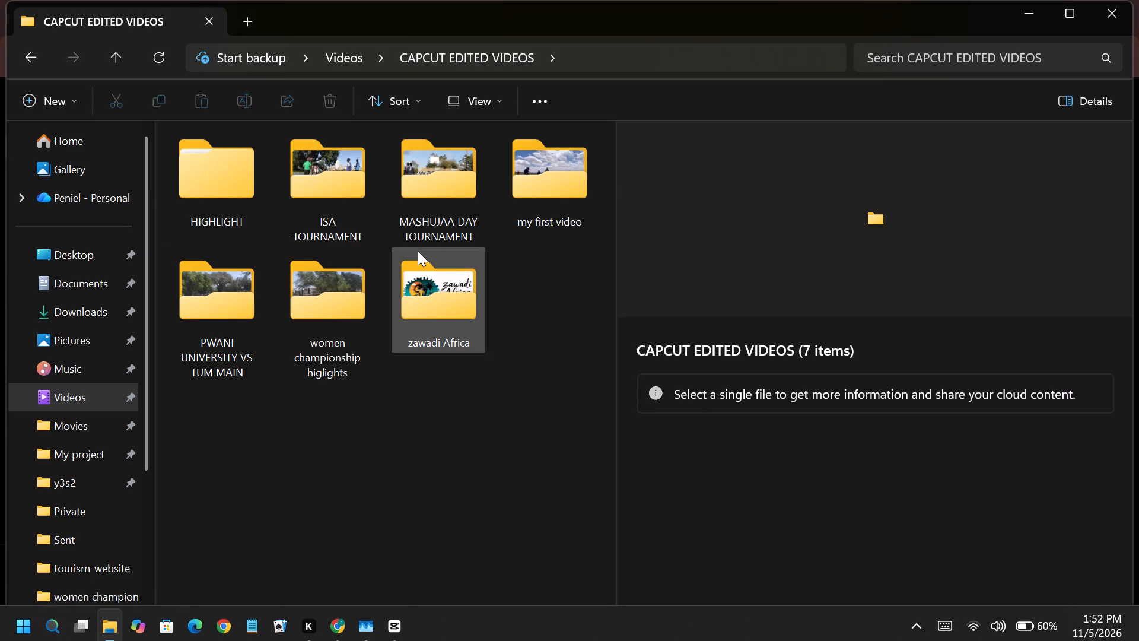
Open the MOBUTU V KINGPEAN folder inside women championship higlights.
double_click(337, 332)
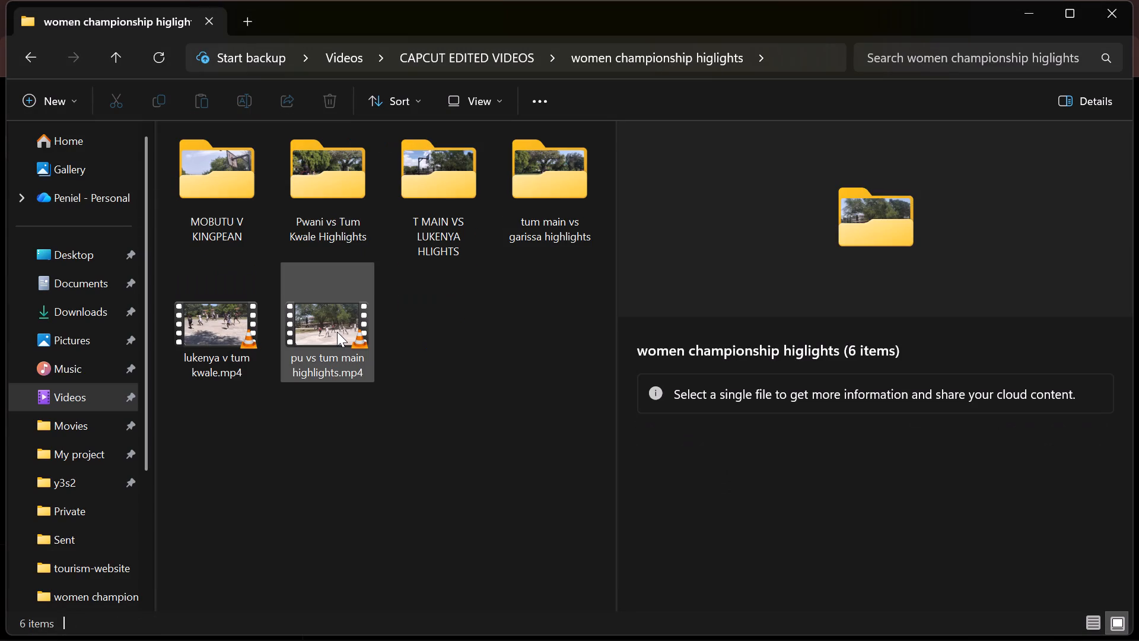
double_click(212, 163)
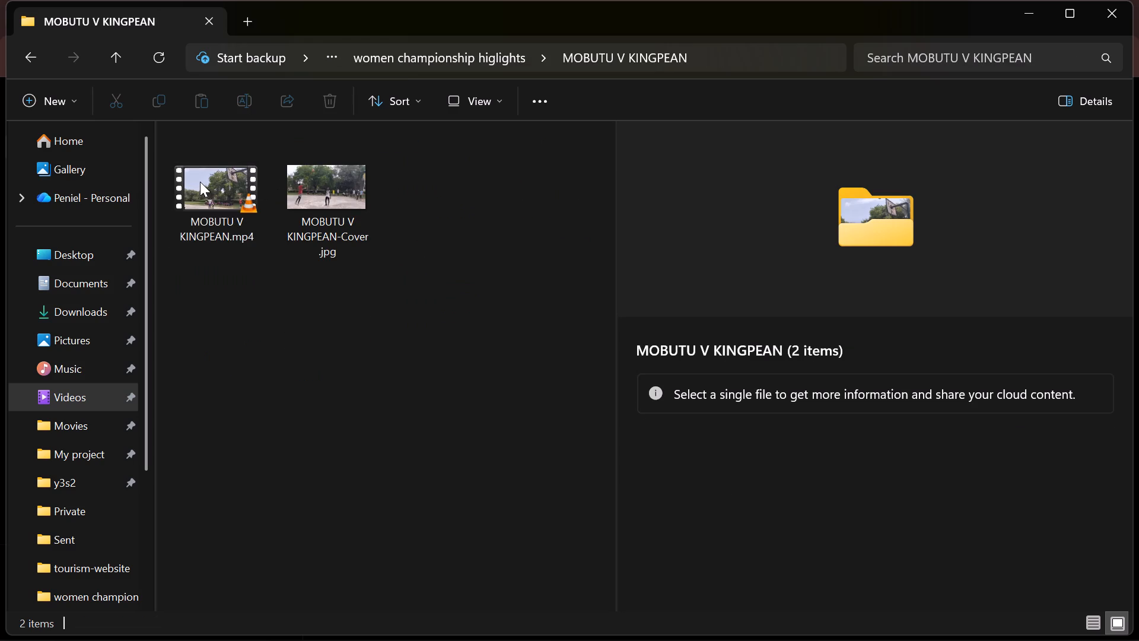
Open MOBUTU V KINGPEAN.mp4 in VLC and skim the footage at several points through to its end and opening seconds.
double_click(200, 182)
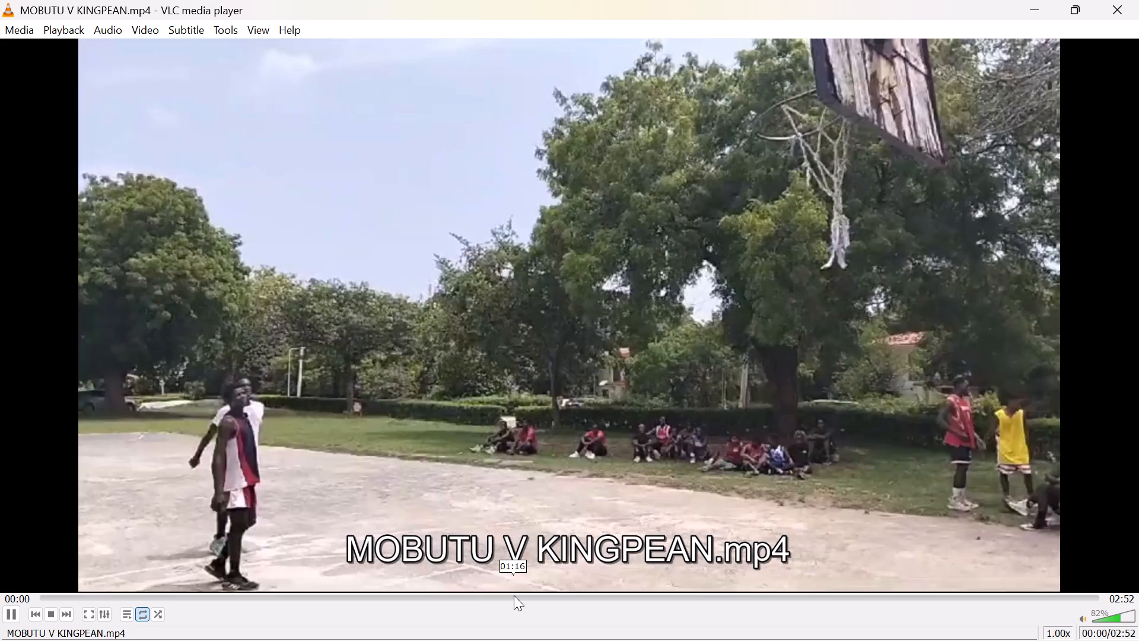
click(514, 595)
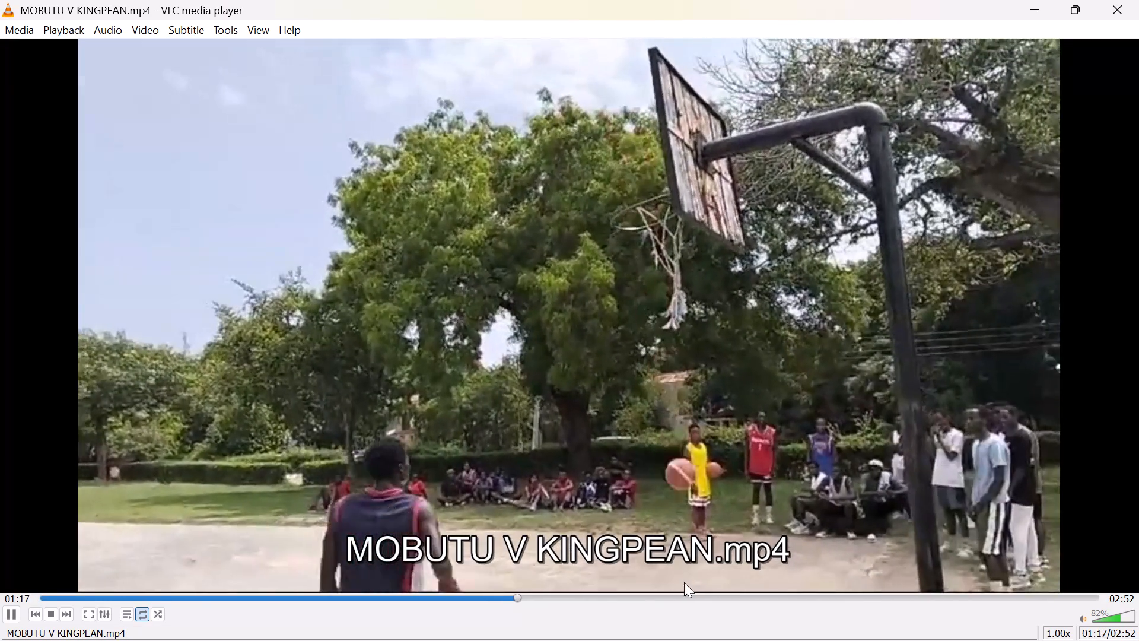
click(705, 592)
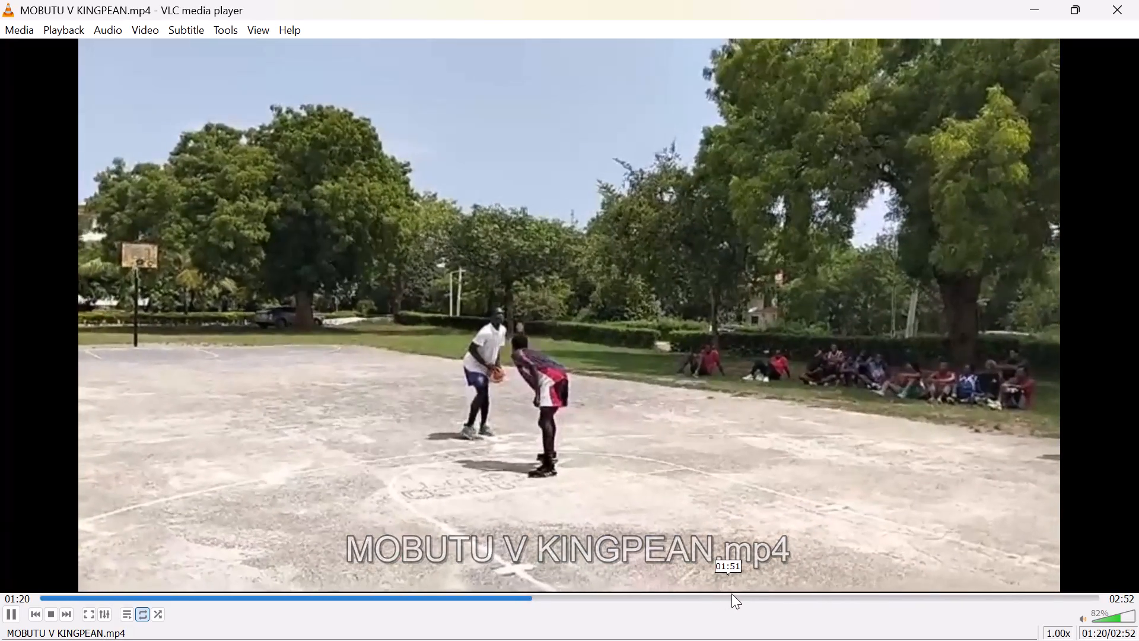
click(734, 594)
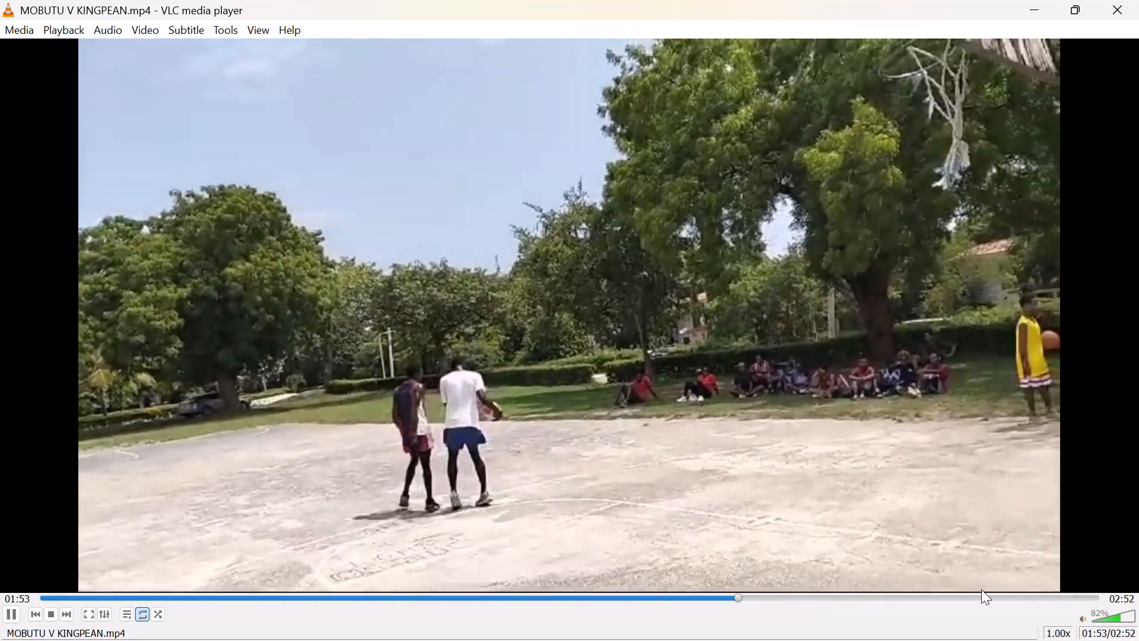
click(1071, 597)
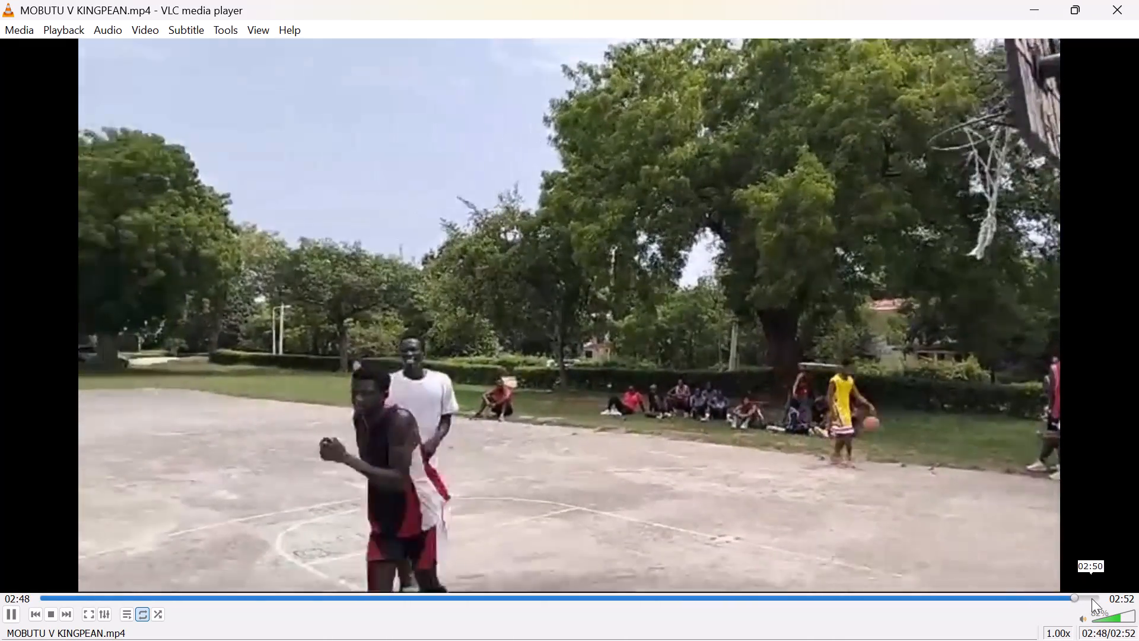
click(1095, 595)
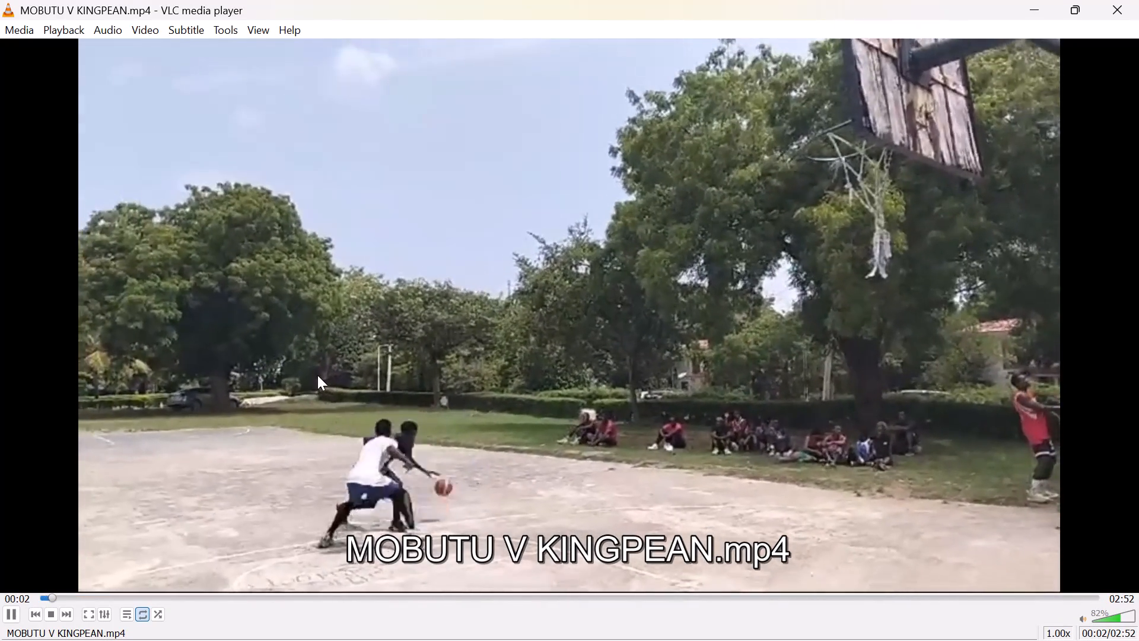
click(317, 375)
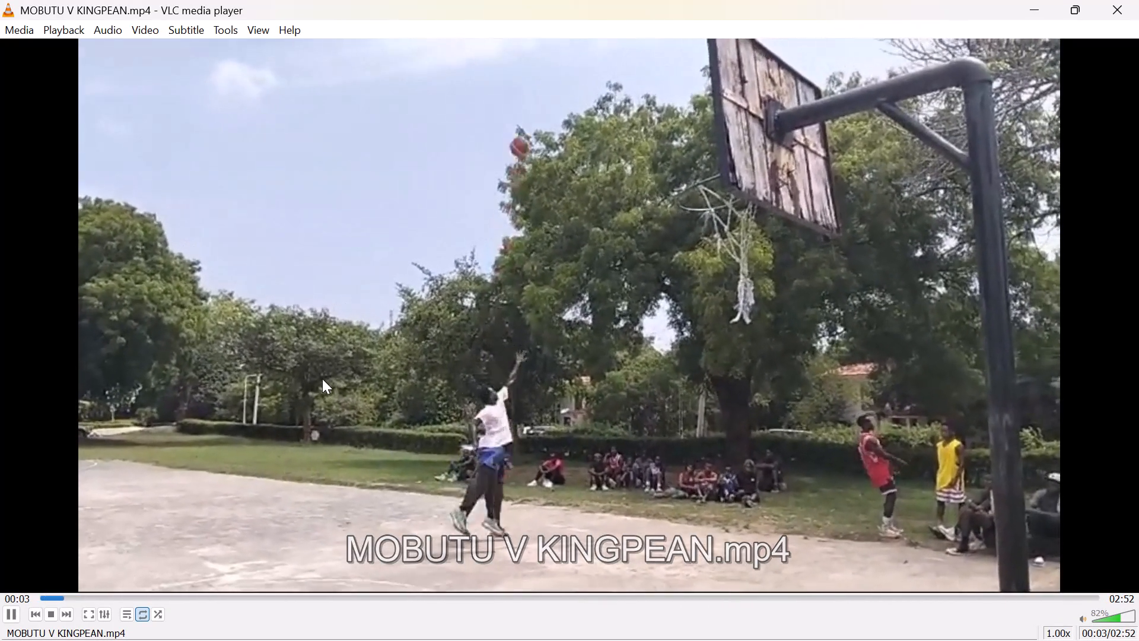
key(space)
key(space)
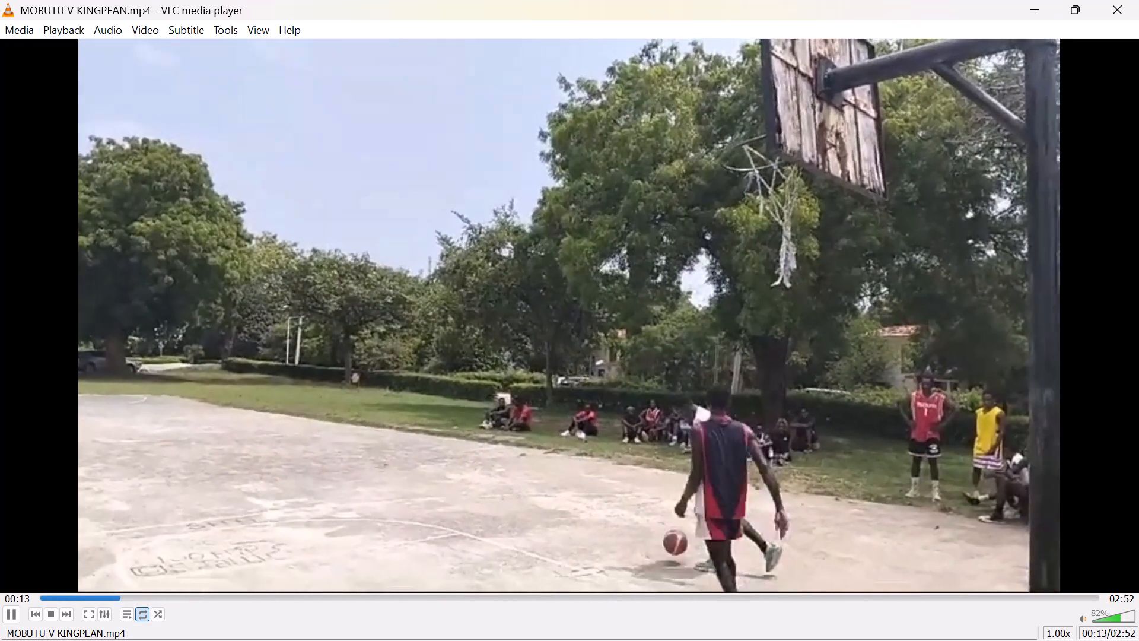
Play the video full screen and pause it at about 00:35, on the frame of the dark-jersey player's jump shot over the defender.
key(f)
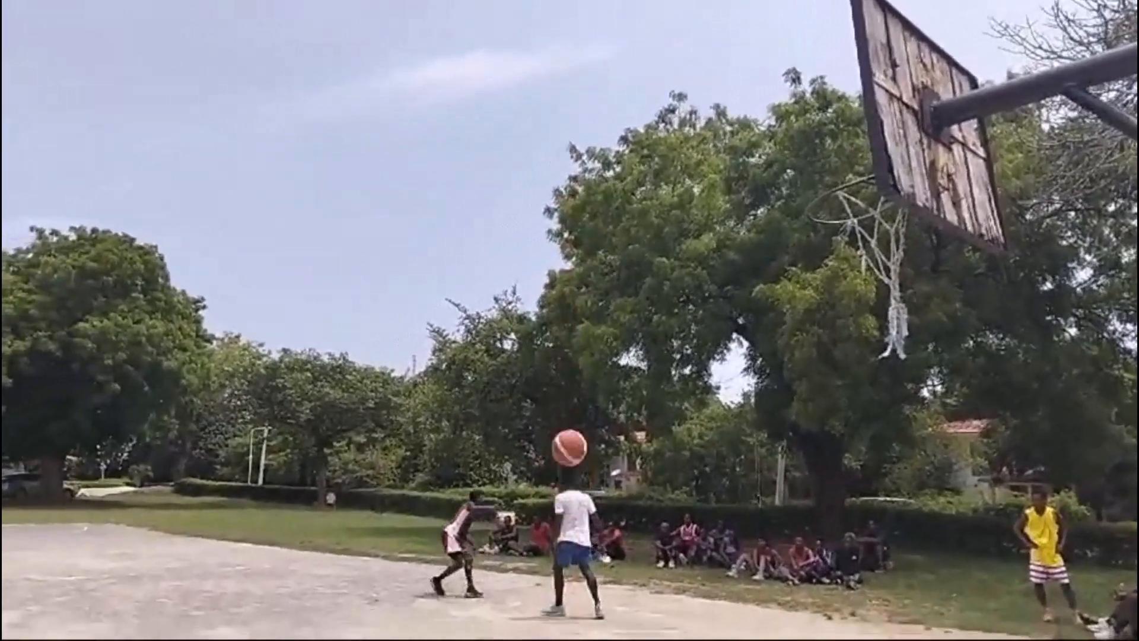
key(space)
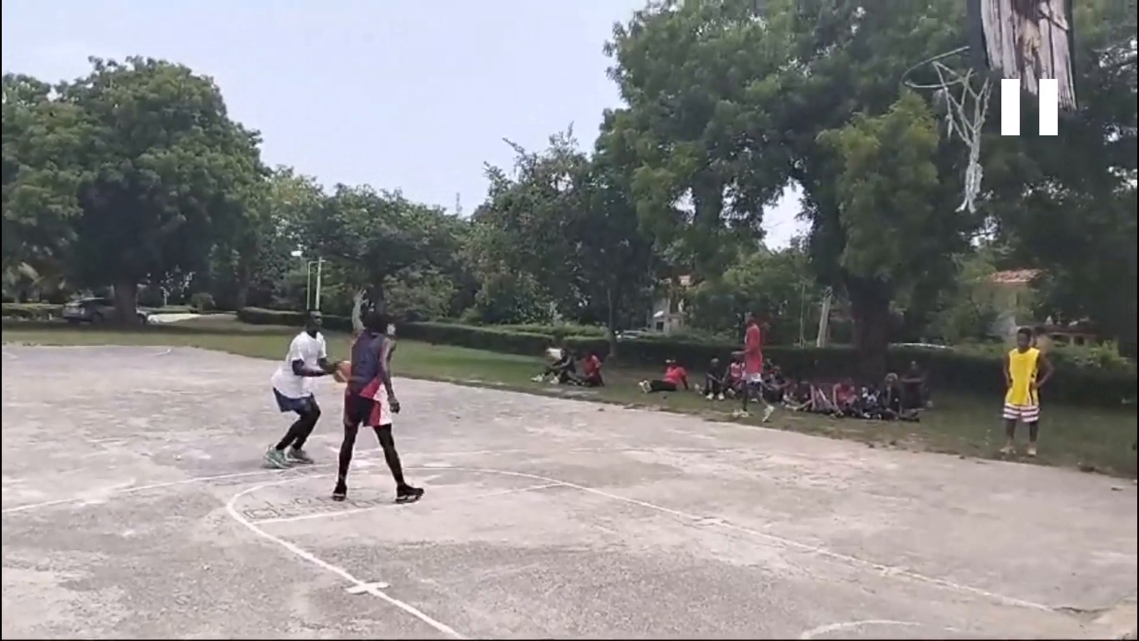
key(space)
key(space)
key(space)
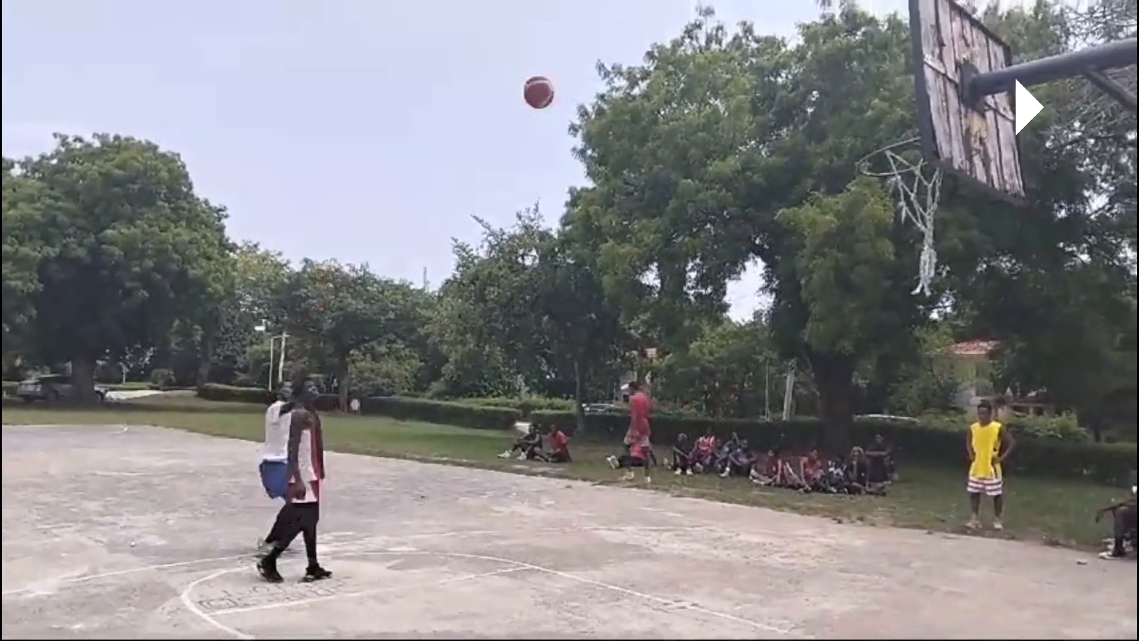
key(space)
key(space)
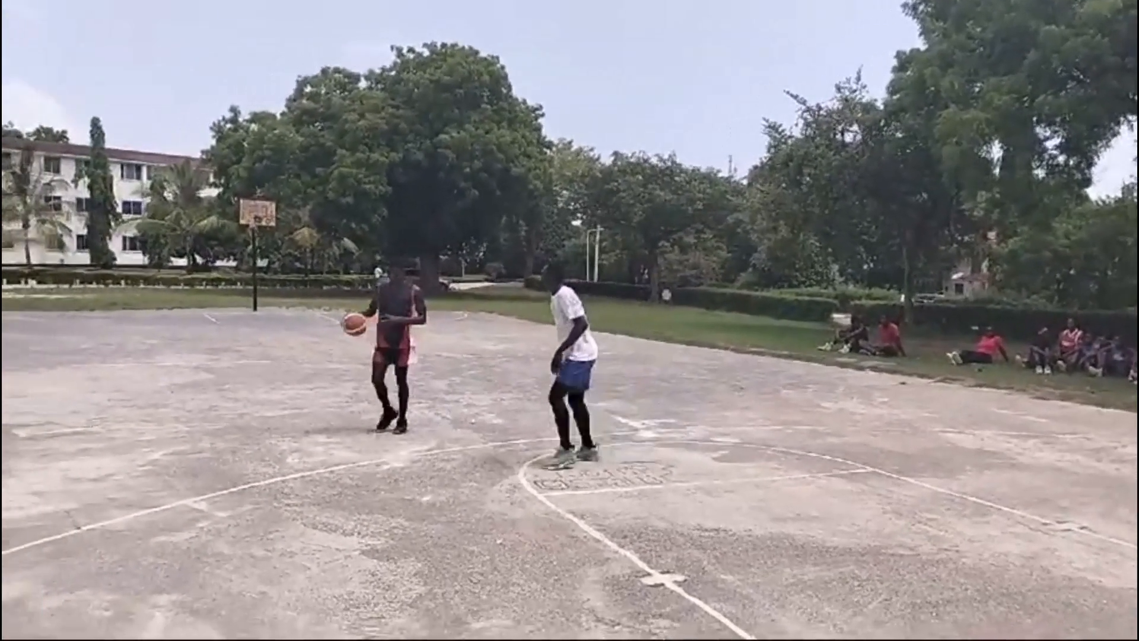
key(space)
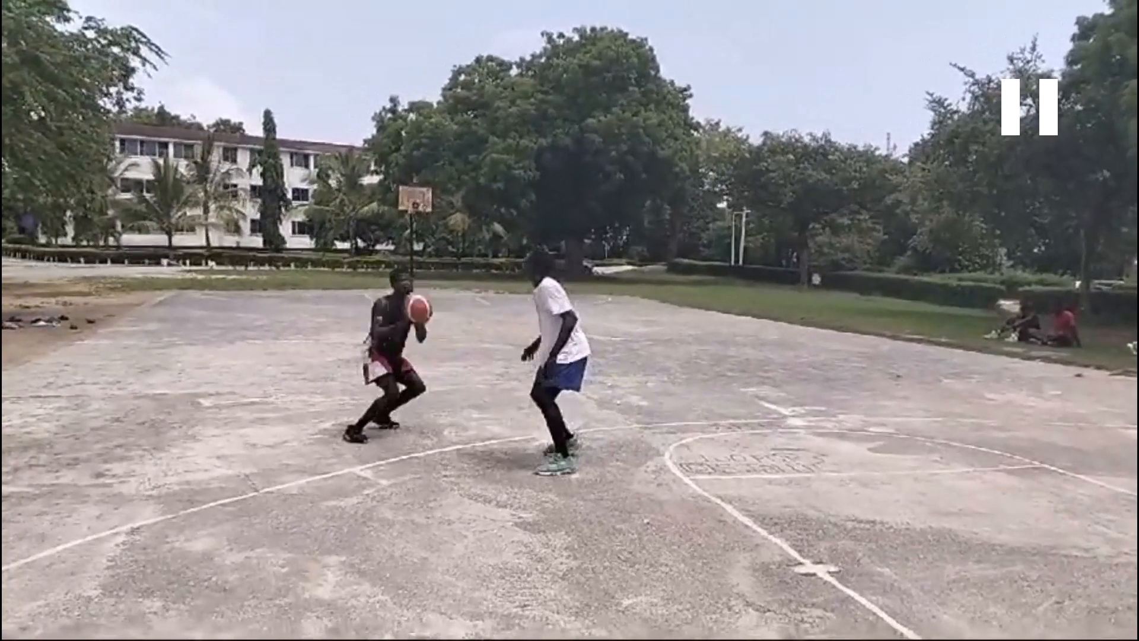